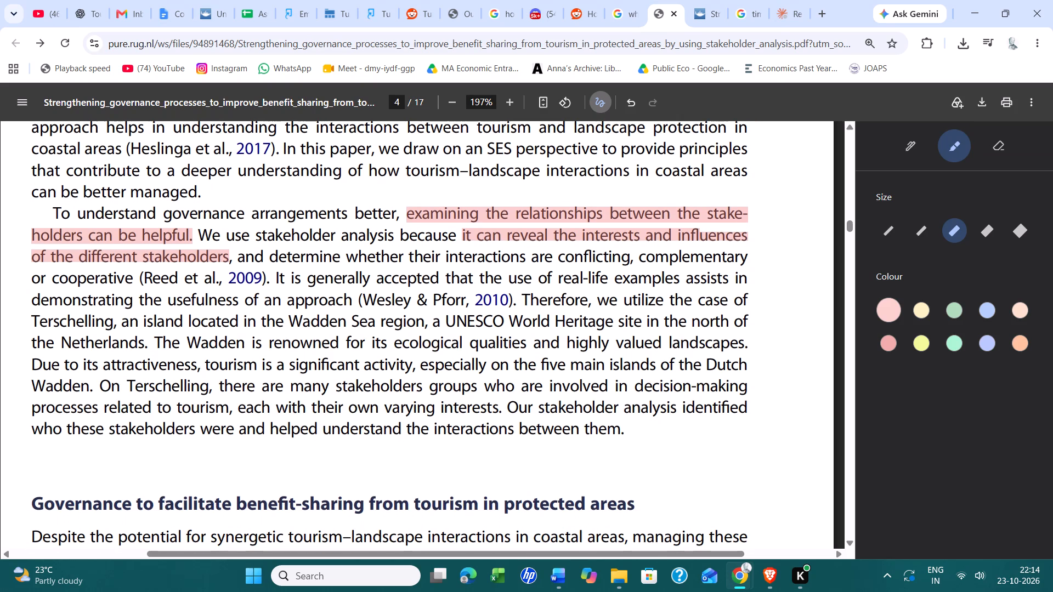
pyautogui.scroll(-2, 270, 286)
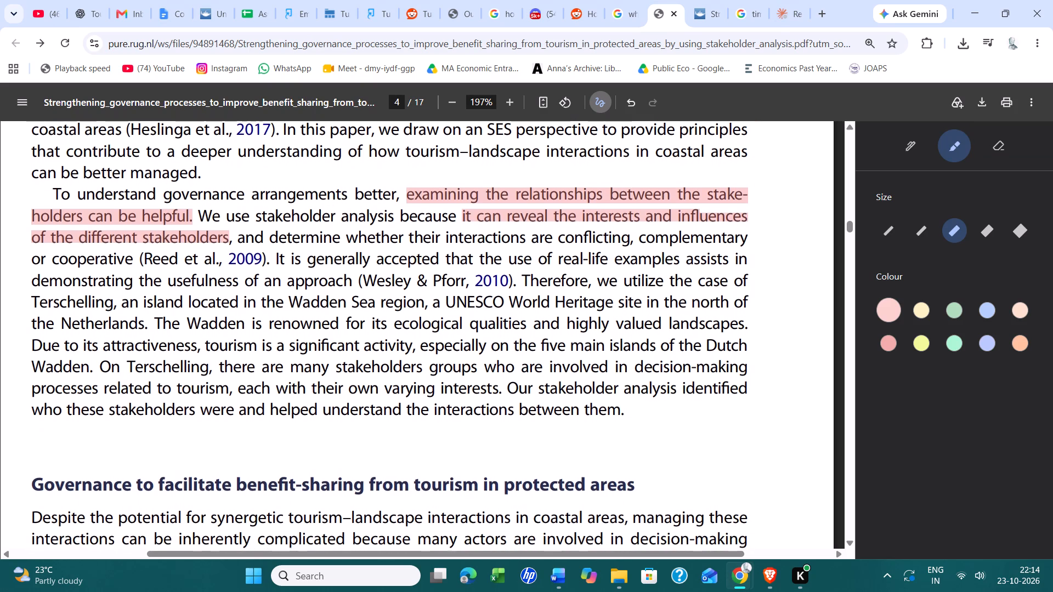
pyautogui.scroll(-1, 270, 286)
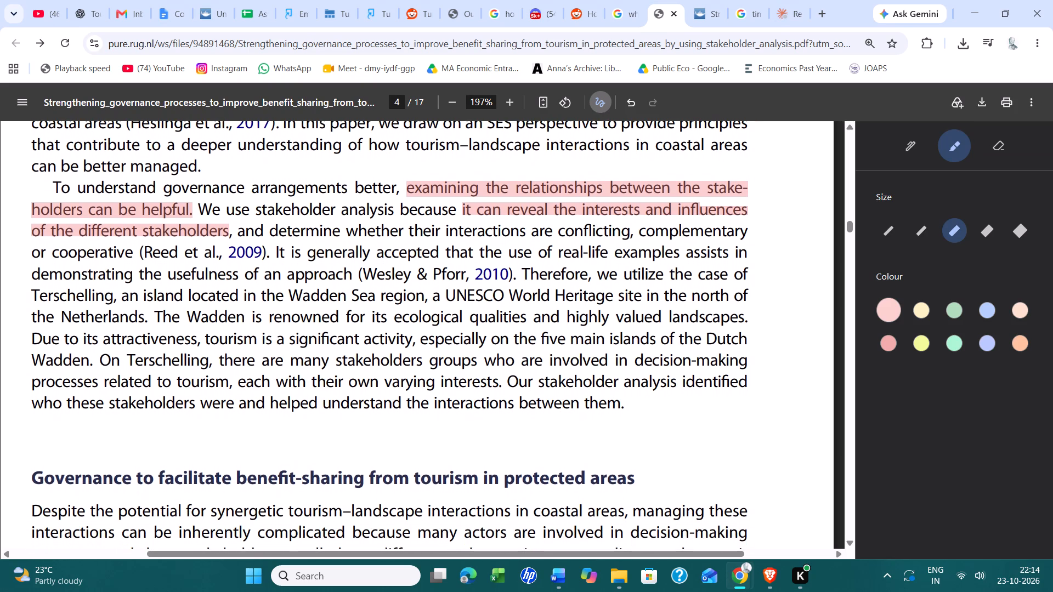
pyautogui.scroll(-1, 270, 286)
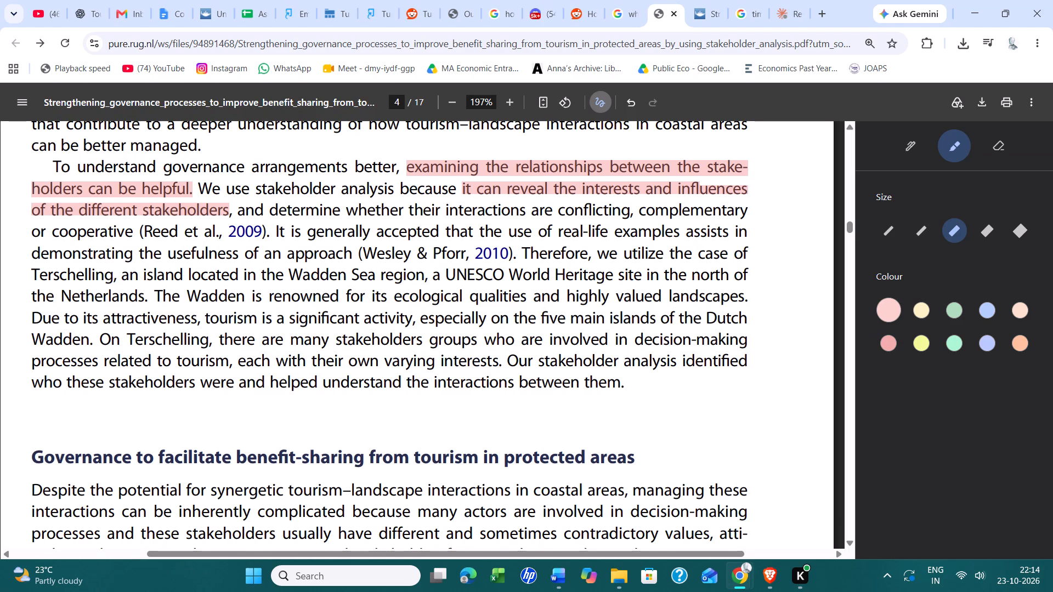
pyautogui.scroll(-1, 138, 277)
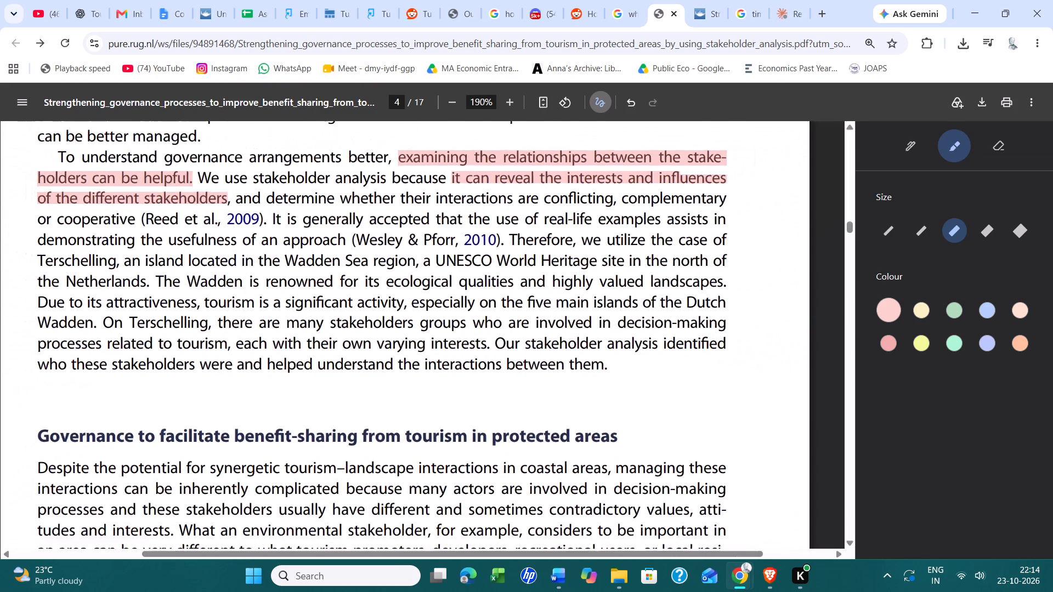
pyautogui.scroll(-1, 196, 317)
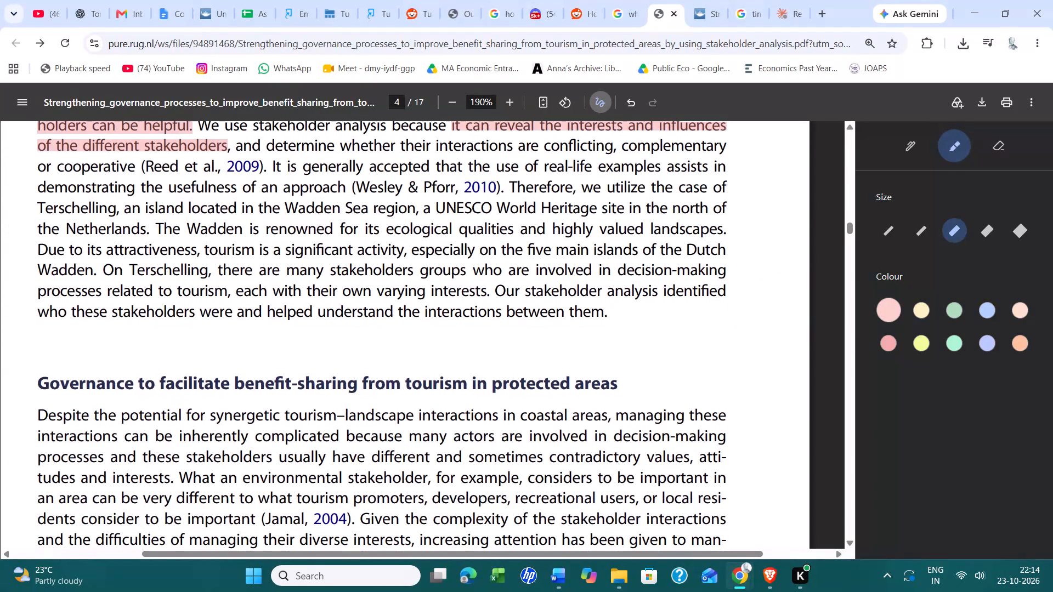
pyautogui.scroll(-1, 196, 317)
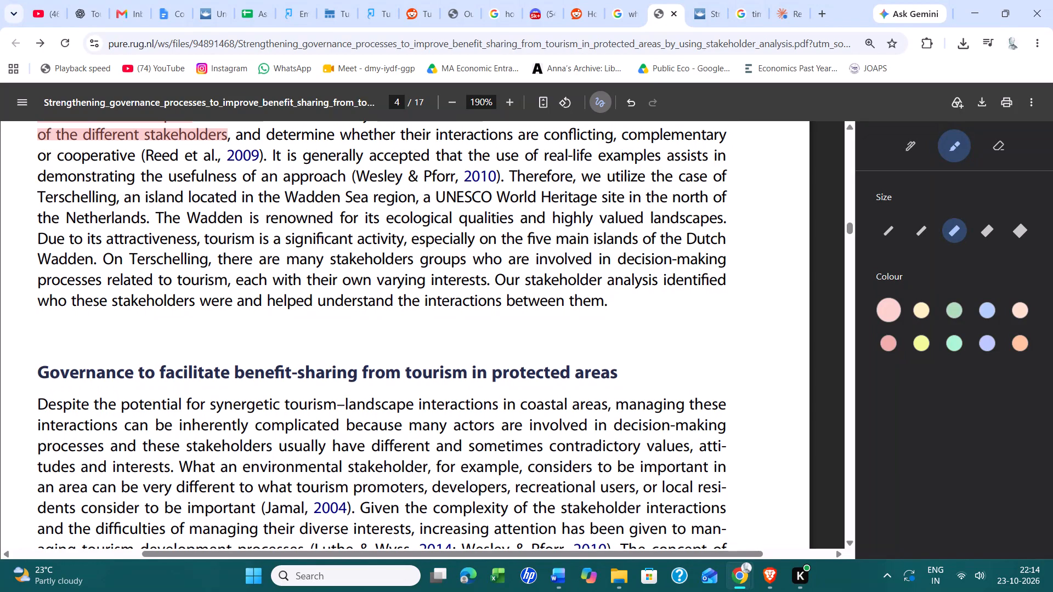
pyautogui.scroll(-1, 196, 317)
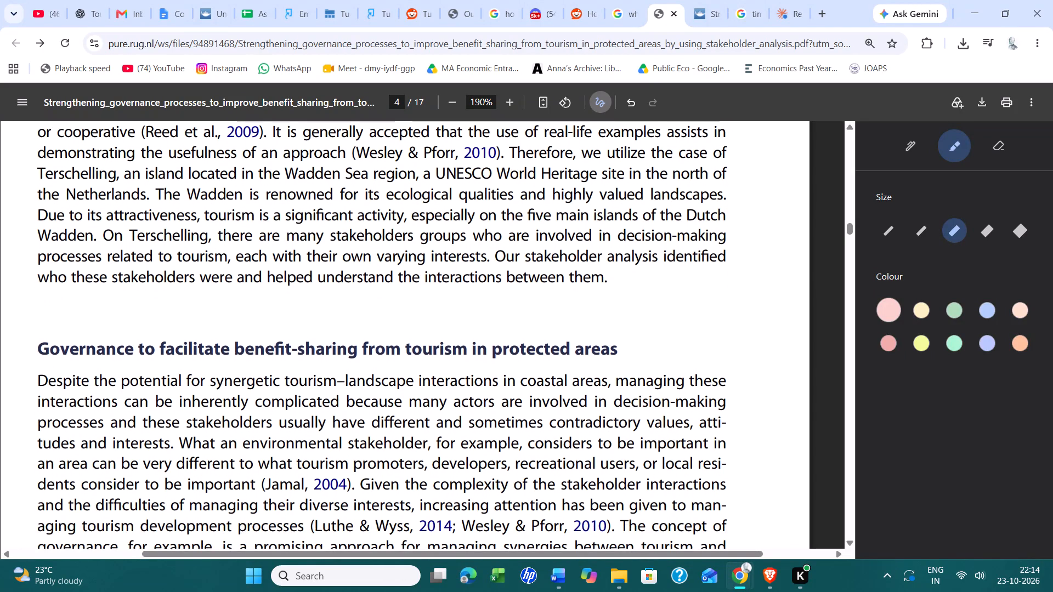
pyautogui.scroll(-1, 196, 317)
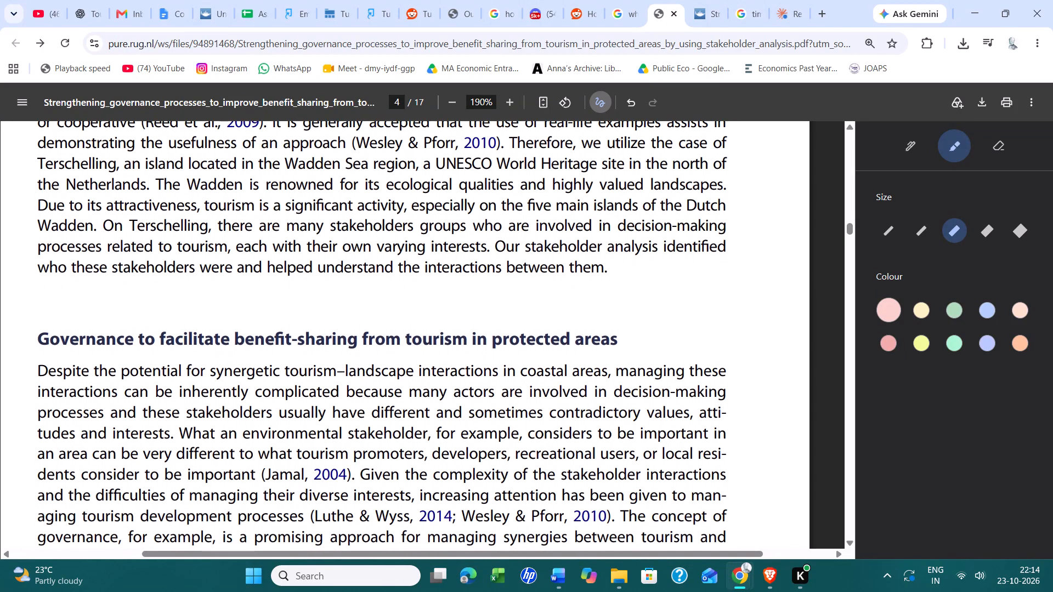
pyautogui.scroll(-2, 196, 317)
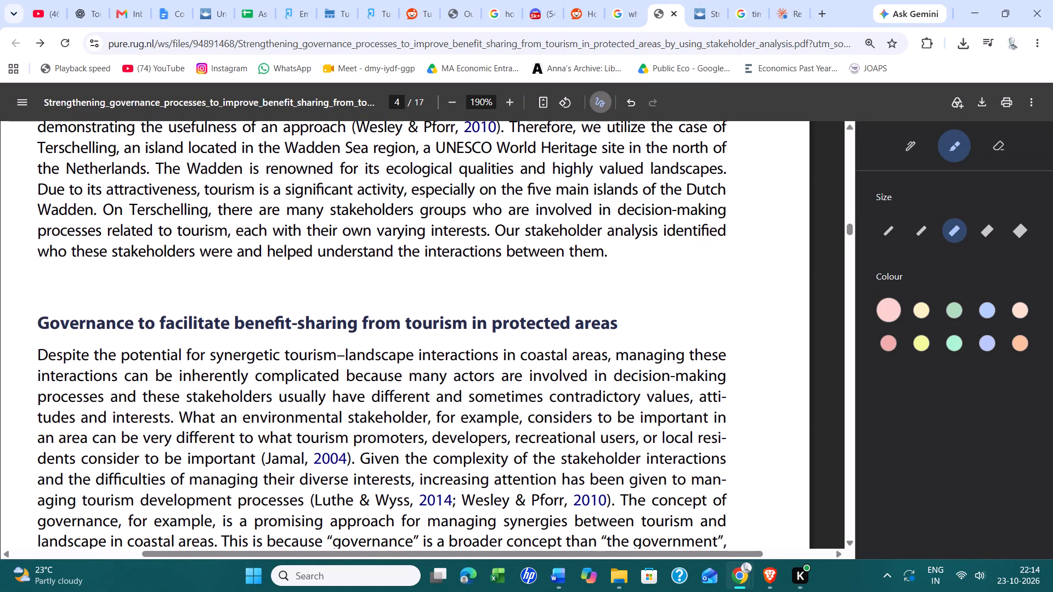
pyautogui.scroll(-1, 196, 317)
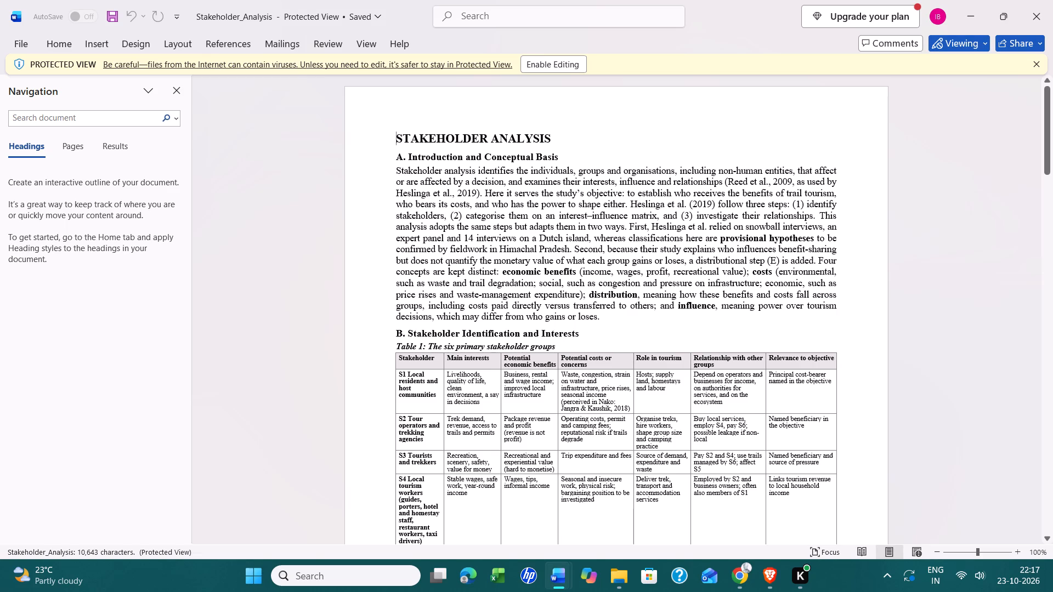
# Copy the entire Stakeholder_Analysis document and paste it at the end of the SRIVIPRA document, below the research gap paragraph.
pyautogui.hotkey('ctrl', 'a')
pyautogui.hotkey('ctrl', 'c')
pyautogui.hscroll(-2, 419, 192)
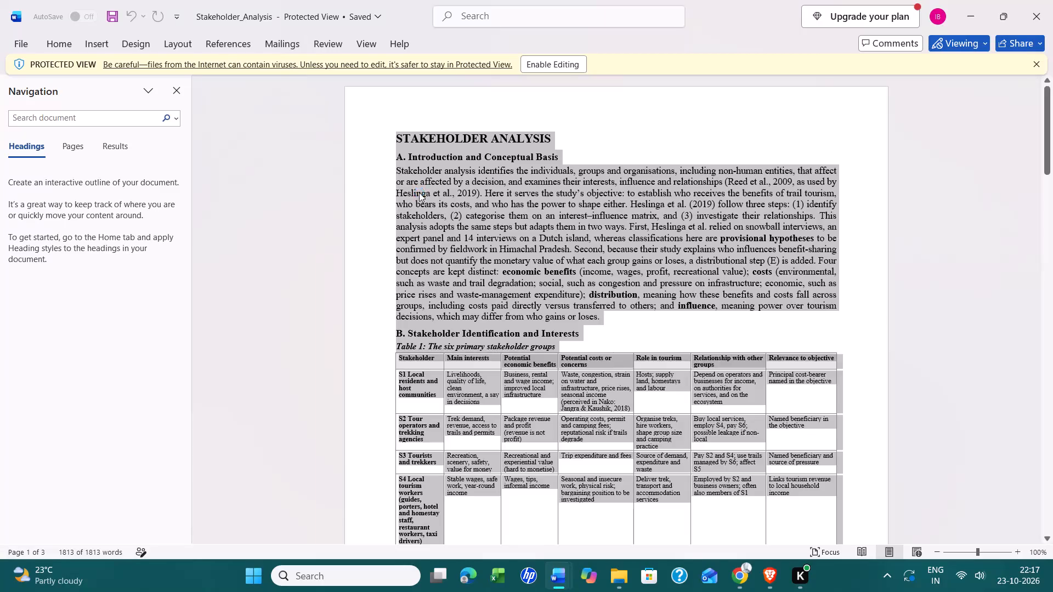
pyautogui.click(569, 278)
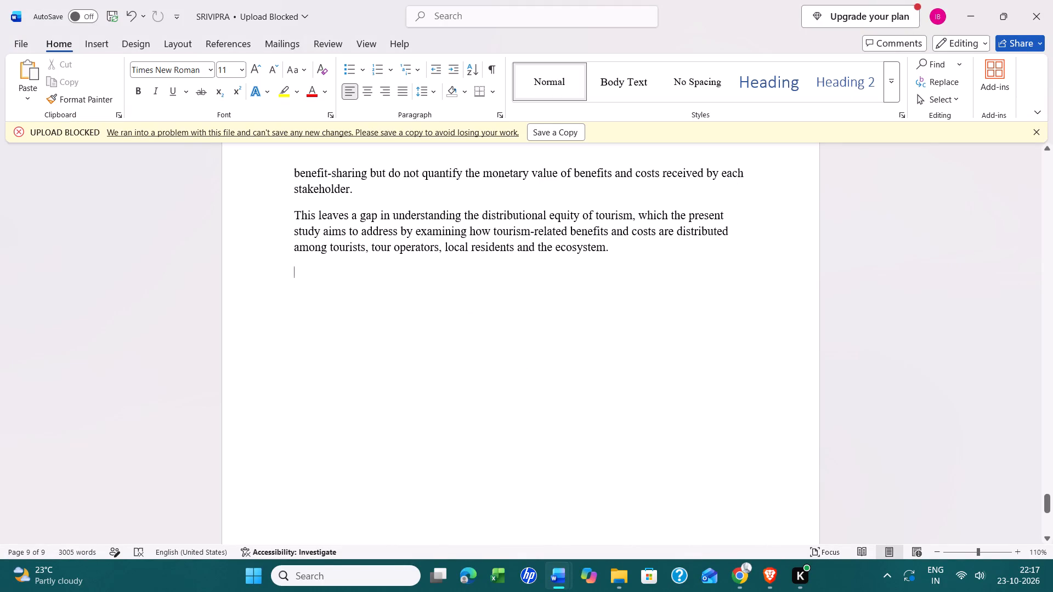
pyautogui.hotkey('ctrl', 'v')
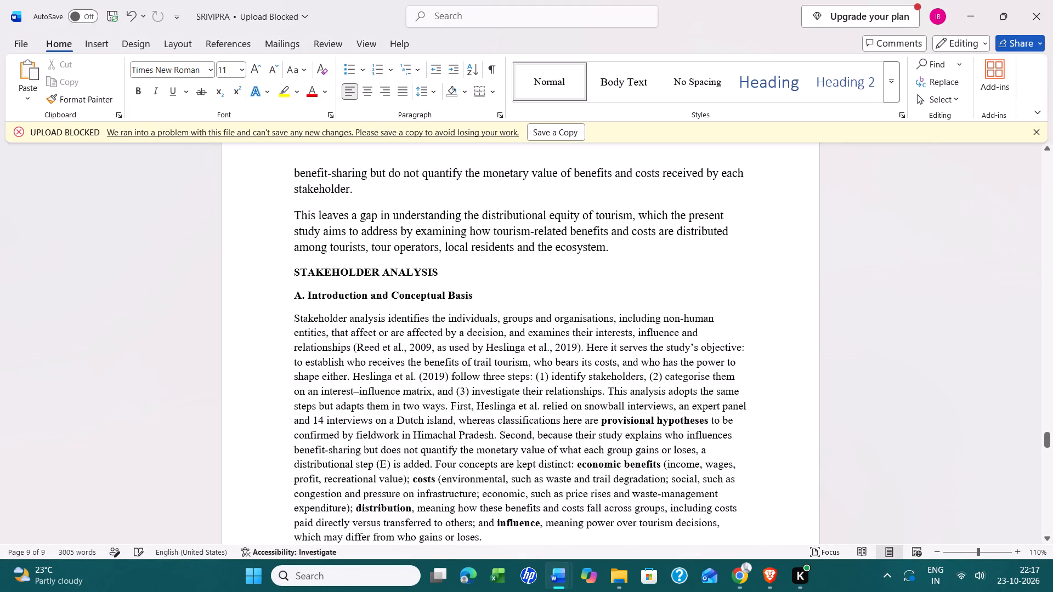
# Delete the phrase "including non-human entities," from the first sentence under A. Introduction and Conceptual Basis.
pyautogui.scroll(7, 569, 278)
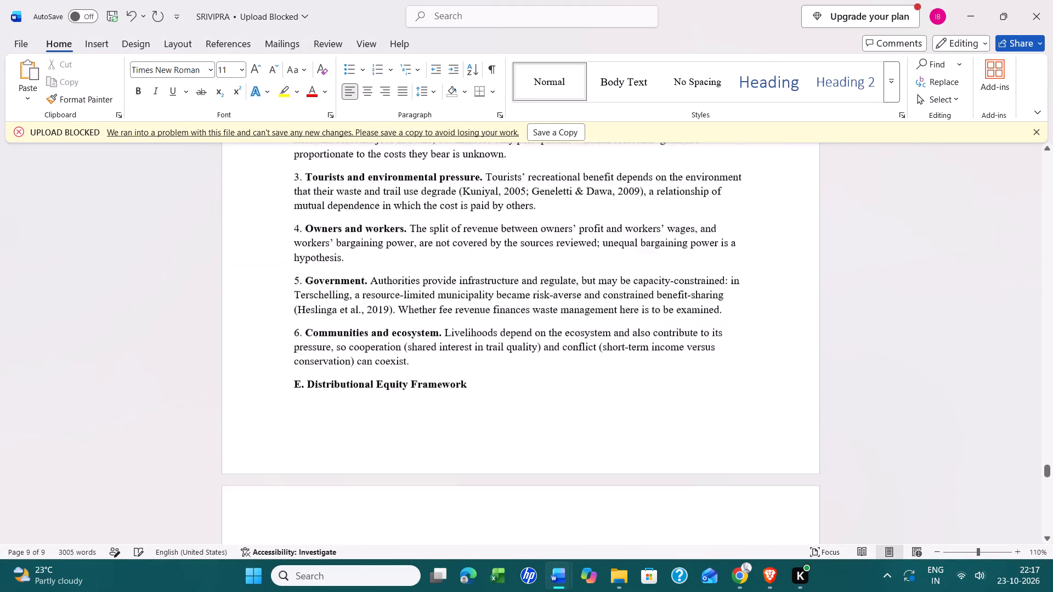
pyautogui.scroll(4, 569, 278)
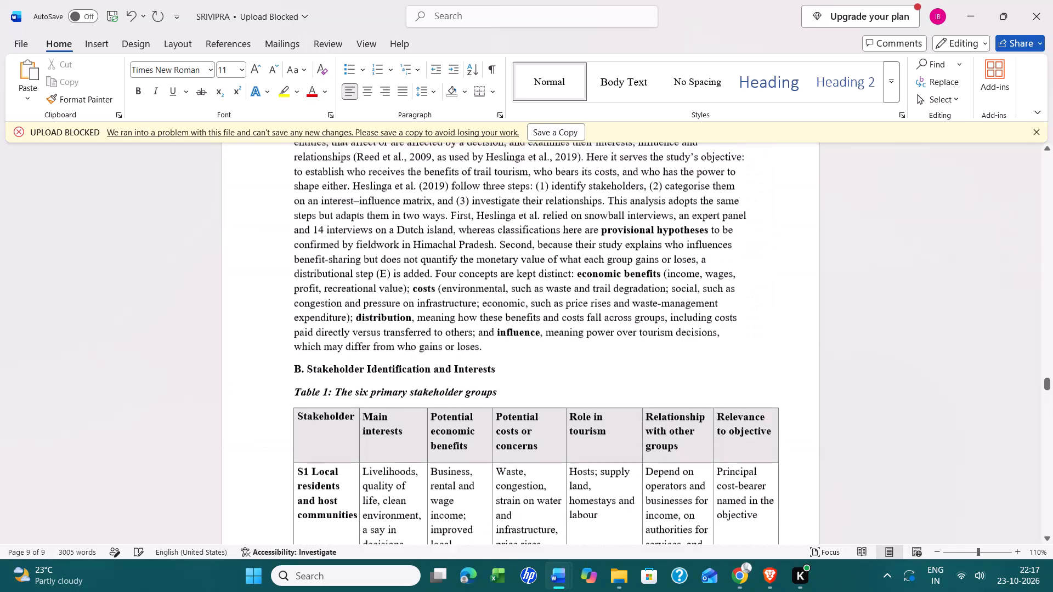
pyautogui.scroll(2, 569, 278)
pyautogui.keyDown('ctrl'); pyautogui.scroll(2, 381, 283); pyautogui.keyUp('ctrl')
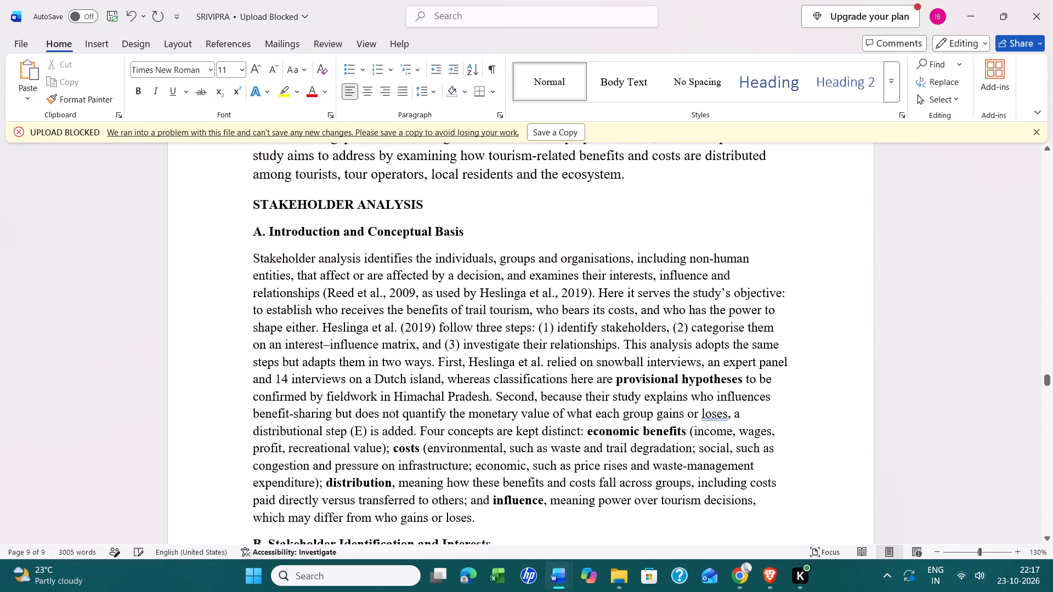
pyautogui.moveTo(637, 255); pyautogui.dragTo(583, 275)
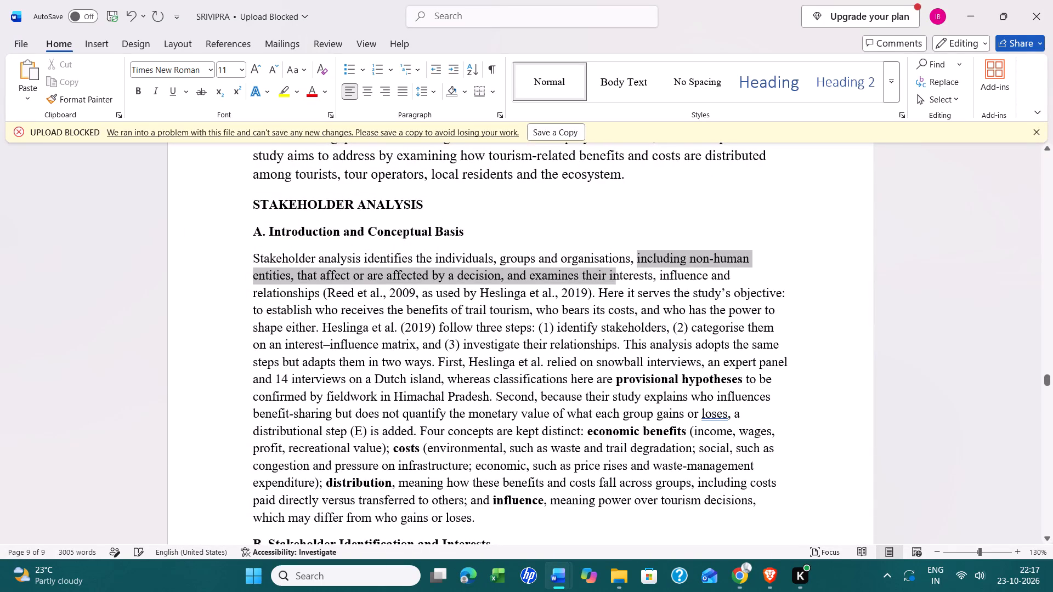
pyautogui.moveTo(583, 275); pyautogui.dragTo(295, 277)
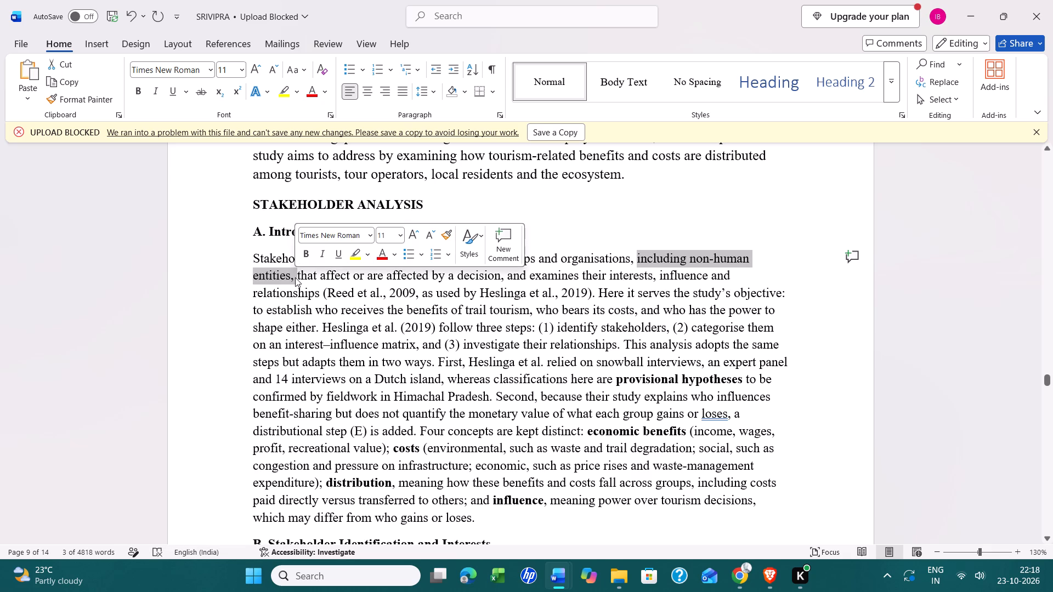
pyautogui.press('BackSpace')
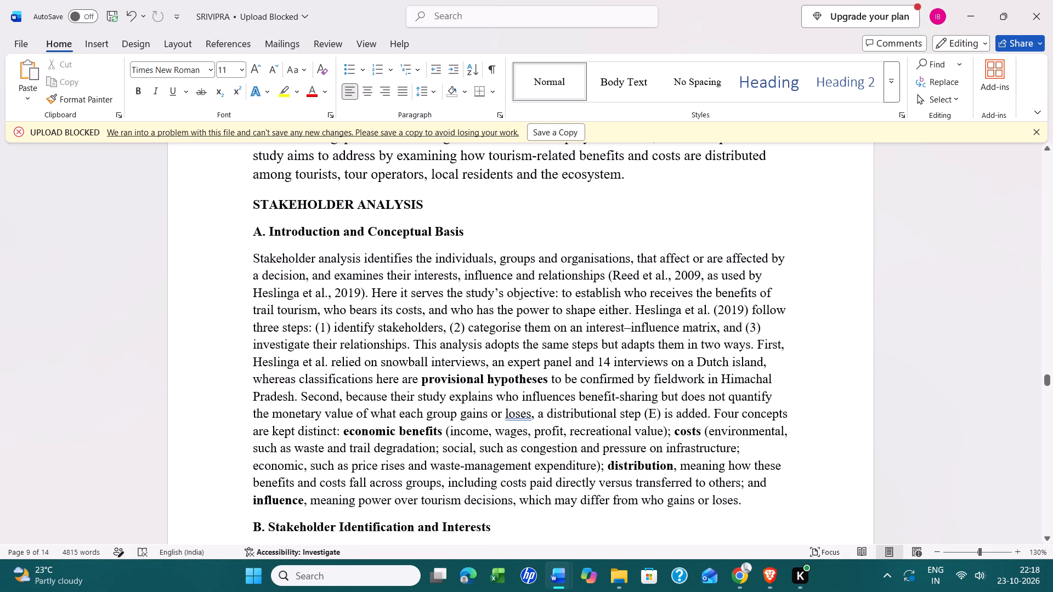
pyautogui.doubleClick(285, 276)
pyautogui.tripleClick(285, 276)
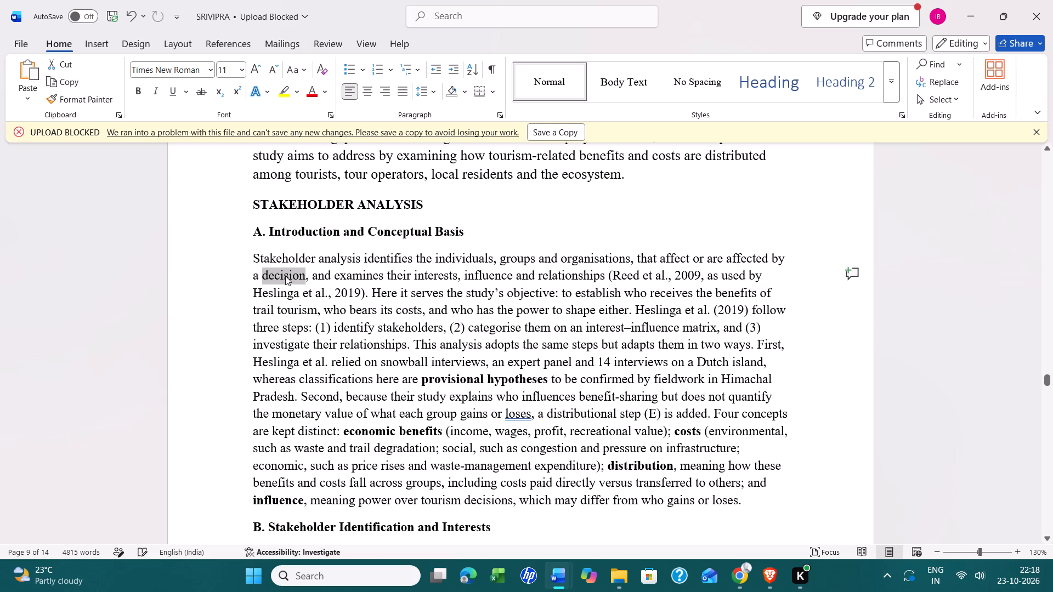
pyautogui.click(284, 276)
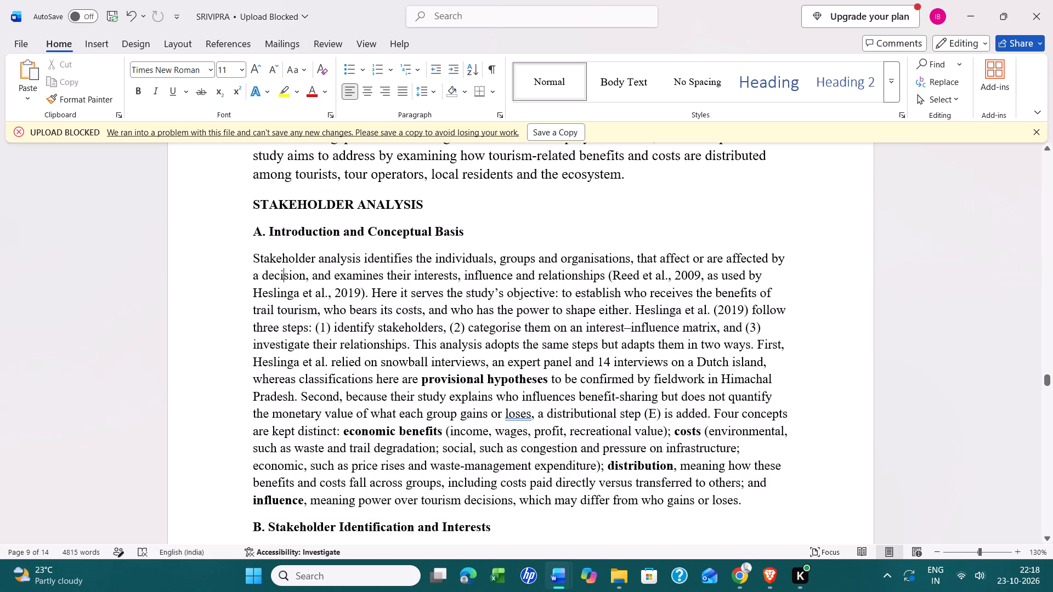
pyautogui.click(303, 278)
pyautogui.moveTo(251, 254); pyautogui.dragTo(608, 405)
pyautogui.click(608, 405)
pyautogui.scroll(-1, 383, 368)
pyautogui.keyDown('ctrl'); pyautogui.scroll(1, 383, 368); pyautogui.keyUp('ctrl')
pyautogui.scroll(1, 383, 368)
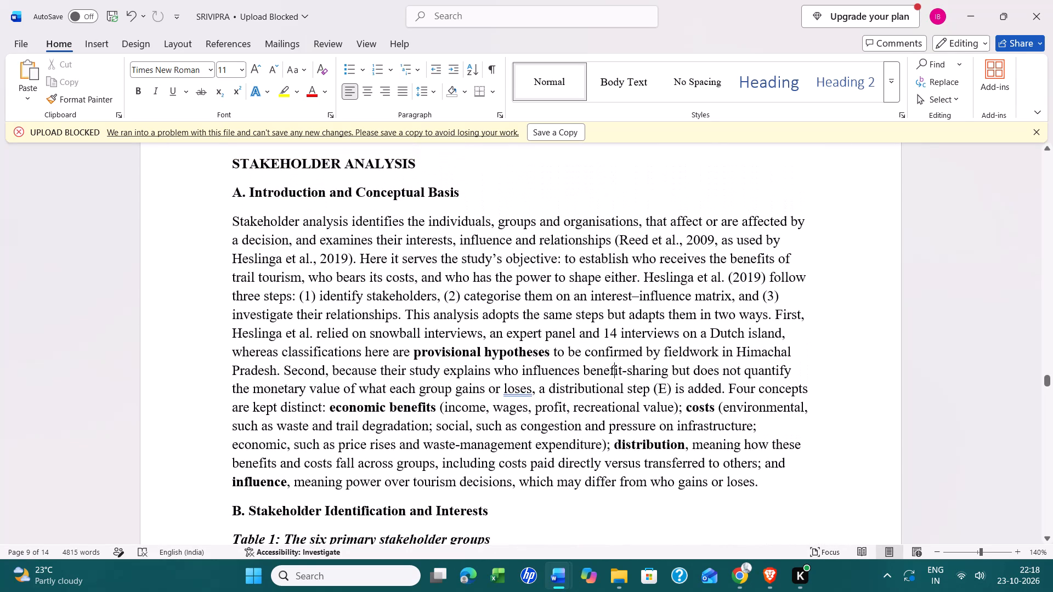
pyautogui.scroll(1, 383, 368)
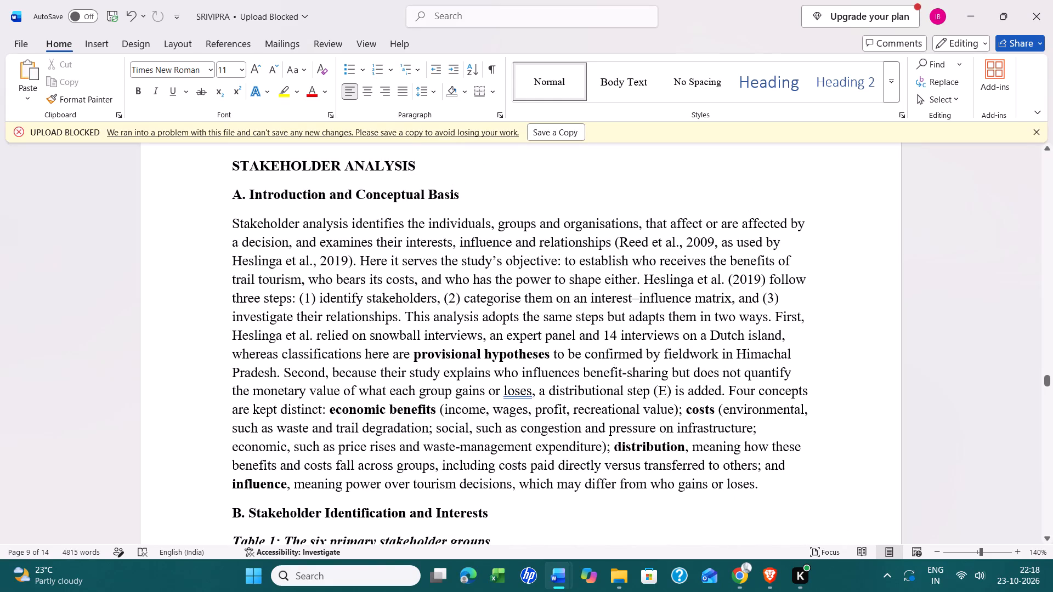
pyautogui.moveTo(229, 225); pyautogui.dragTo(699, 505)
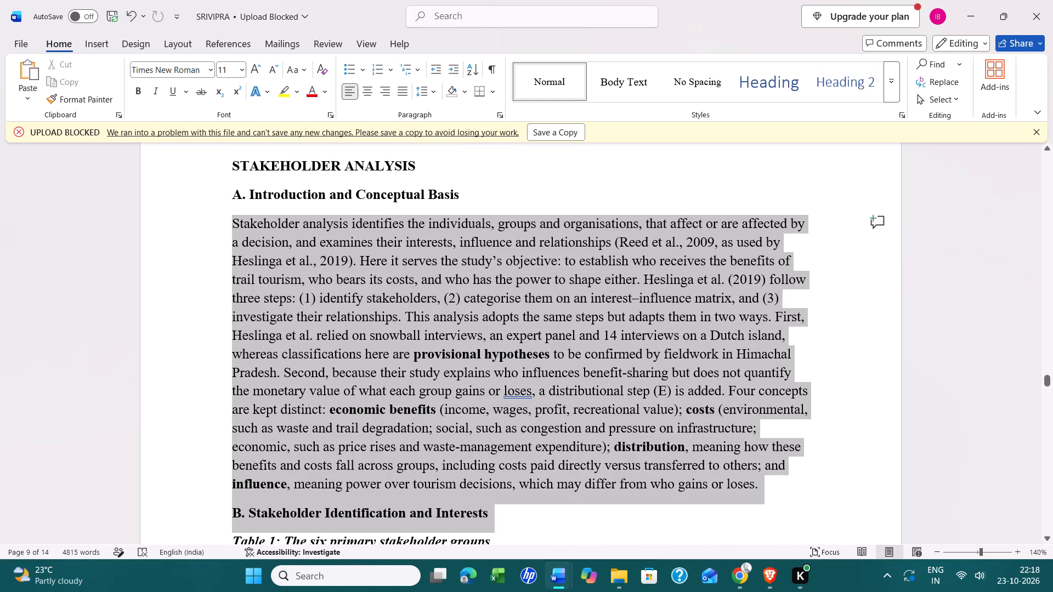
pyautogui.moveTo(699, 505); pyautogui.dragTo(760, 485)
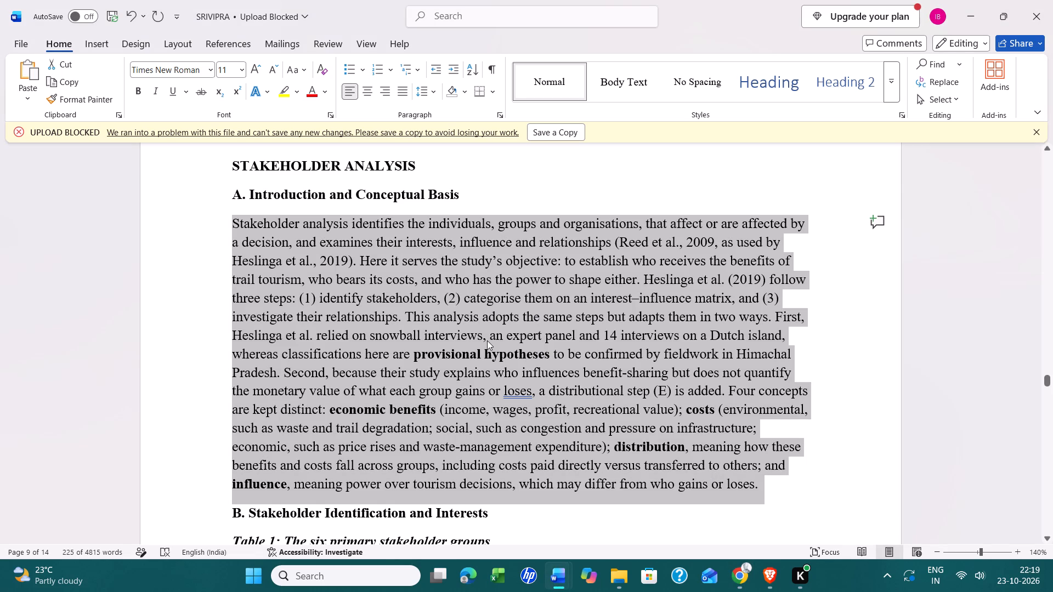
# Switch to the SRIVIPRA document in Word and replace the paragraph under "A. Introduction and Conceptual Basis" with the copied rewrite.
pyautogui.hotkey('ctrl', 'v')
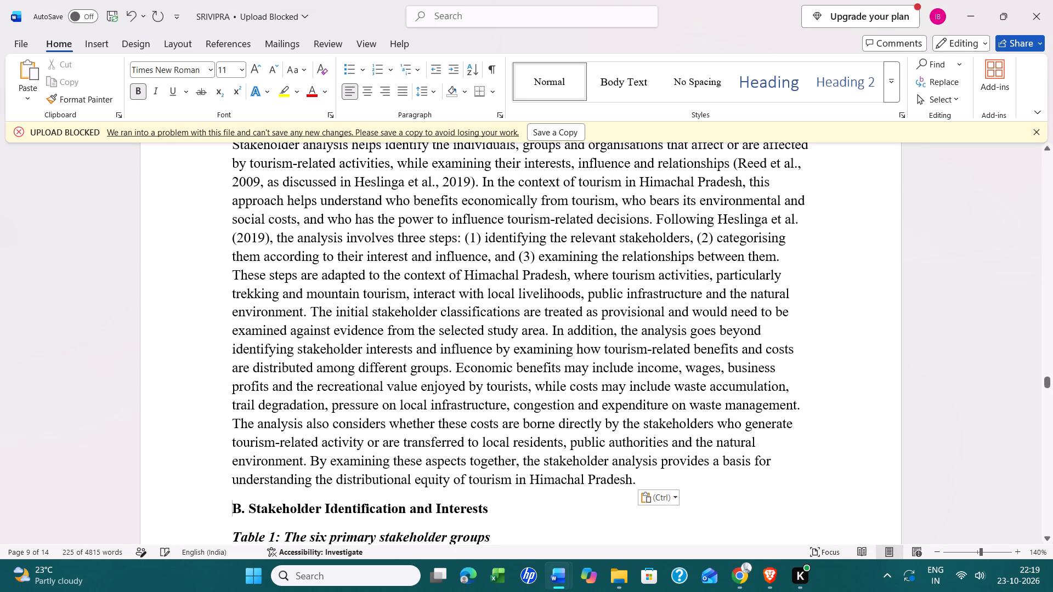
pyautogui.scroll(1, 471, 258)
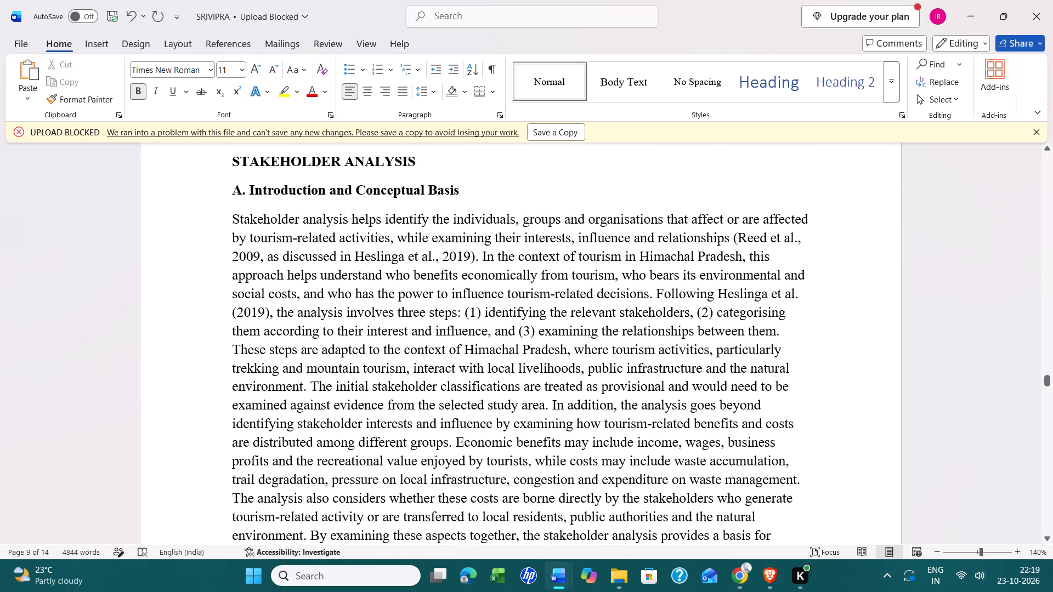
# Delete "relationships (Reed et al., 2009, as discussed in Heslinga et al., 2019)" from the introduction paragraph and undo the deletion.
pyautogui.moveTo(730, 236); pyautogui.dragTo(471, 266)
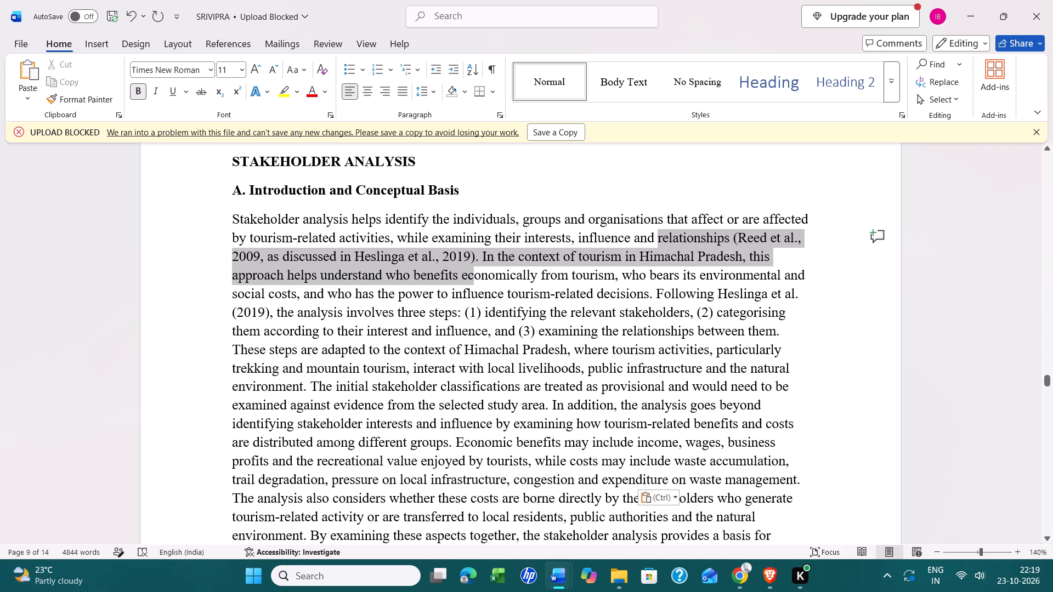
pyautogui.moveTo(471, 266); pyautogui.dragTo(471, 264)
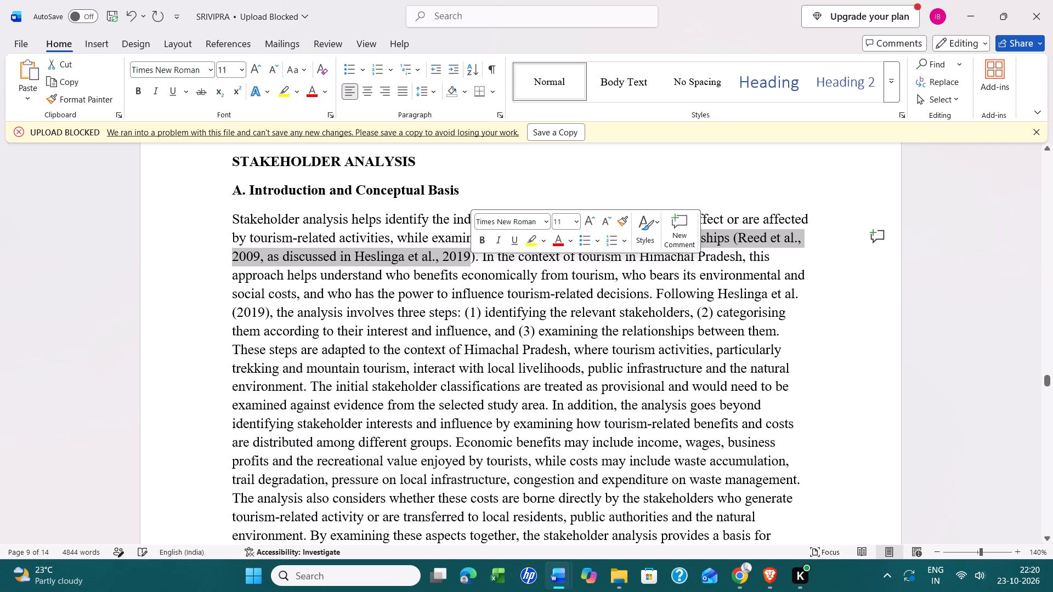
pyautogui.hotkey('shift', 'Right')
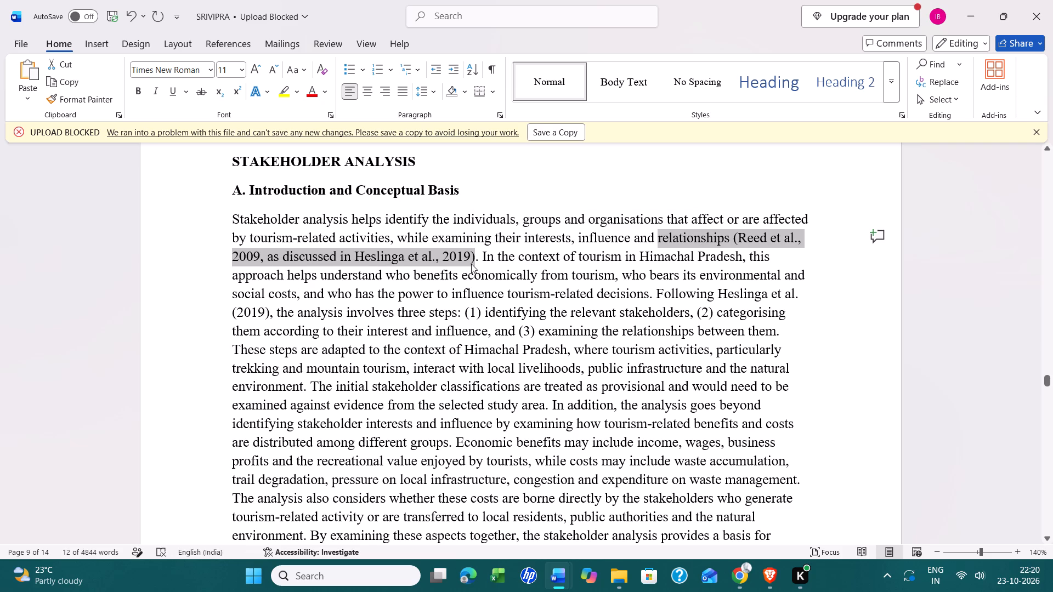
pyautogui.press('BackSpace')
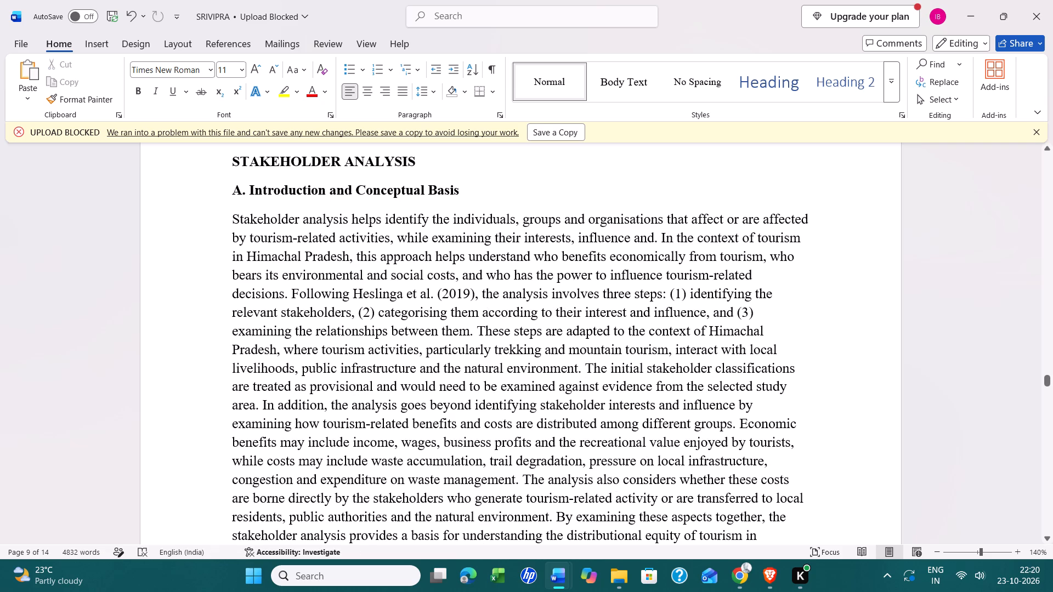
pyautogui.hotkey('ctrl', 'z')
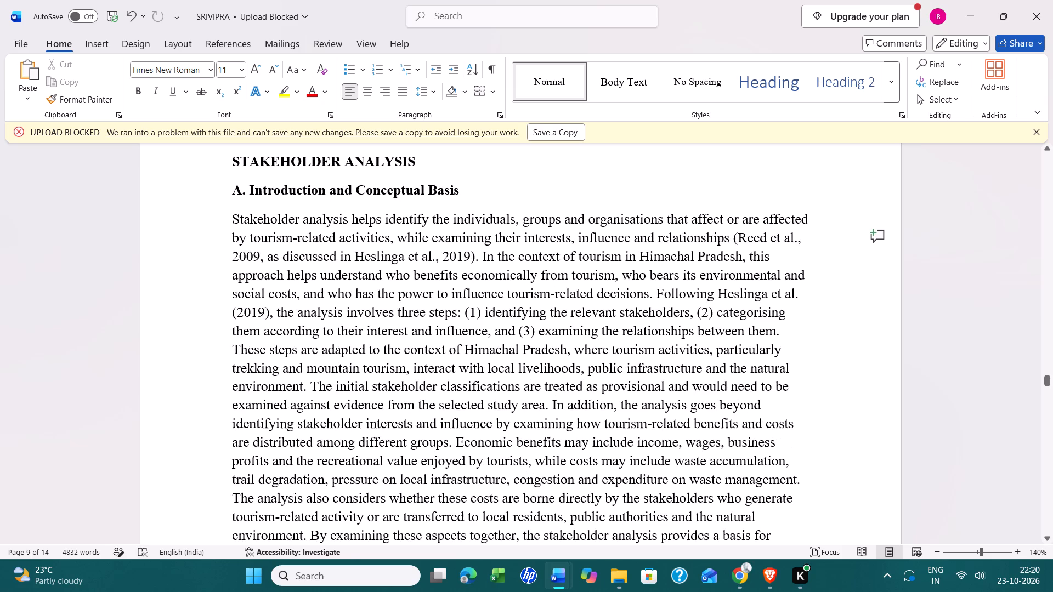
# Delete only the citation "(Reed et al., 2009, as discussed in Heslinga et al., 2019)" after "relationships", keeping the full stop.
pyautogui.click(734, 235)
pyautogui.moveTo(734, 235); pyautogui.dragTo(499, 260)
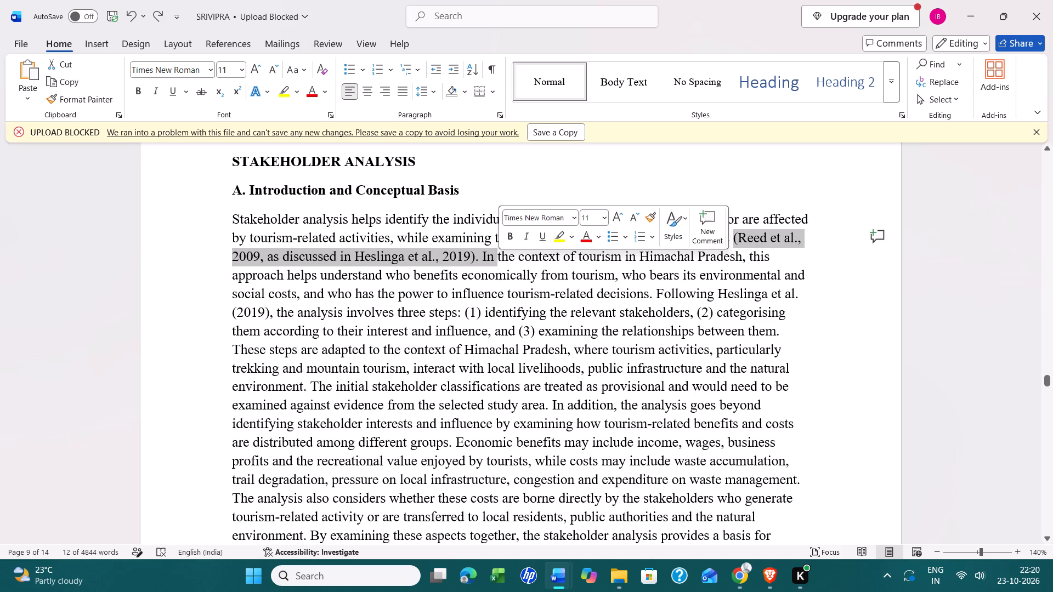
pyautogui.hotkey('shift', 'Left')
pyautogui.hotkey('shift', 'Left')
pyautogui.hotkey('shift', 'Left')
pyautogui.hotkey('shift', 'Left')
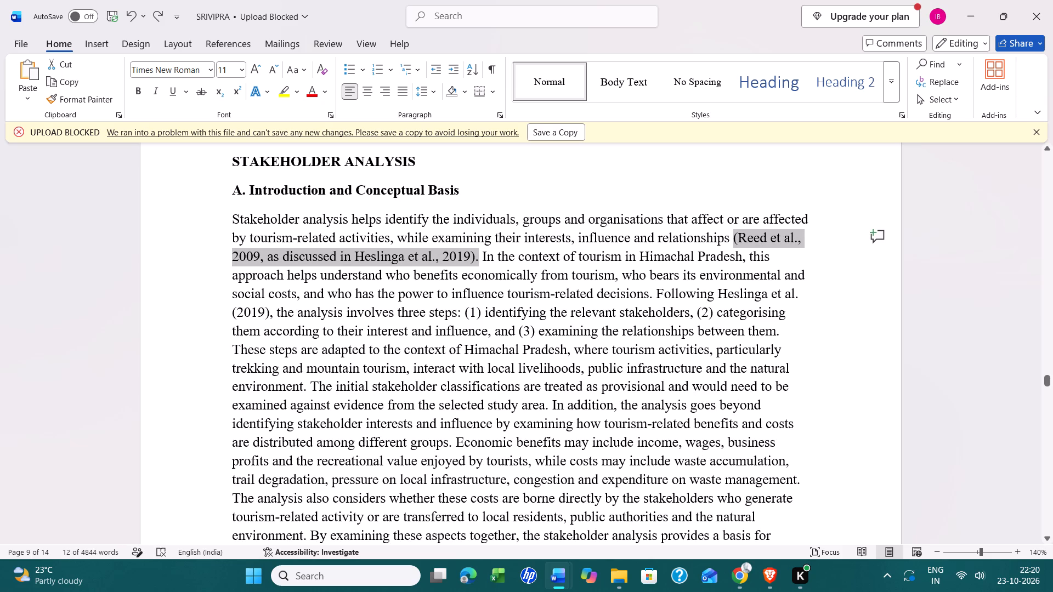
pyautogui.hotkey('shift', 'Left')
pyautogui.press('BackSpace')
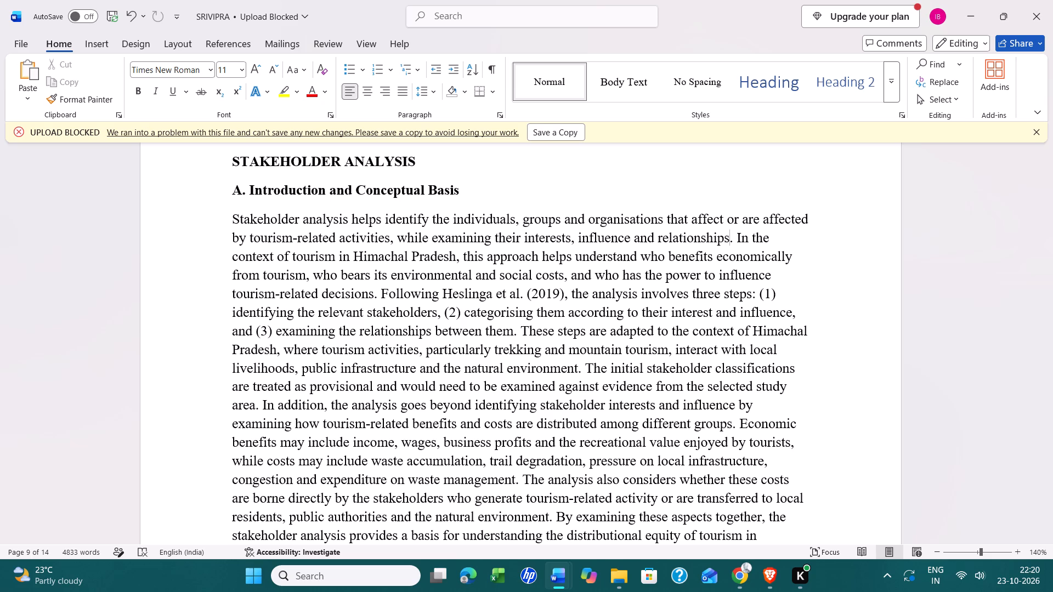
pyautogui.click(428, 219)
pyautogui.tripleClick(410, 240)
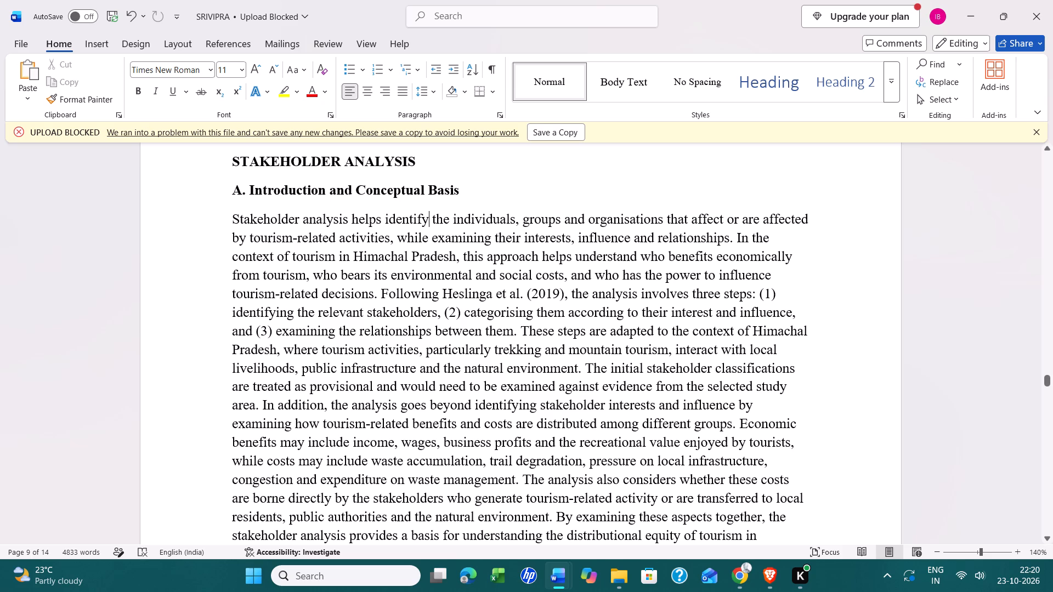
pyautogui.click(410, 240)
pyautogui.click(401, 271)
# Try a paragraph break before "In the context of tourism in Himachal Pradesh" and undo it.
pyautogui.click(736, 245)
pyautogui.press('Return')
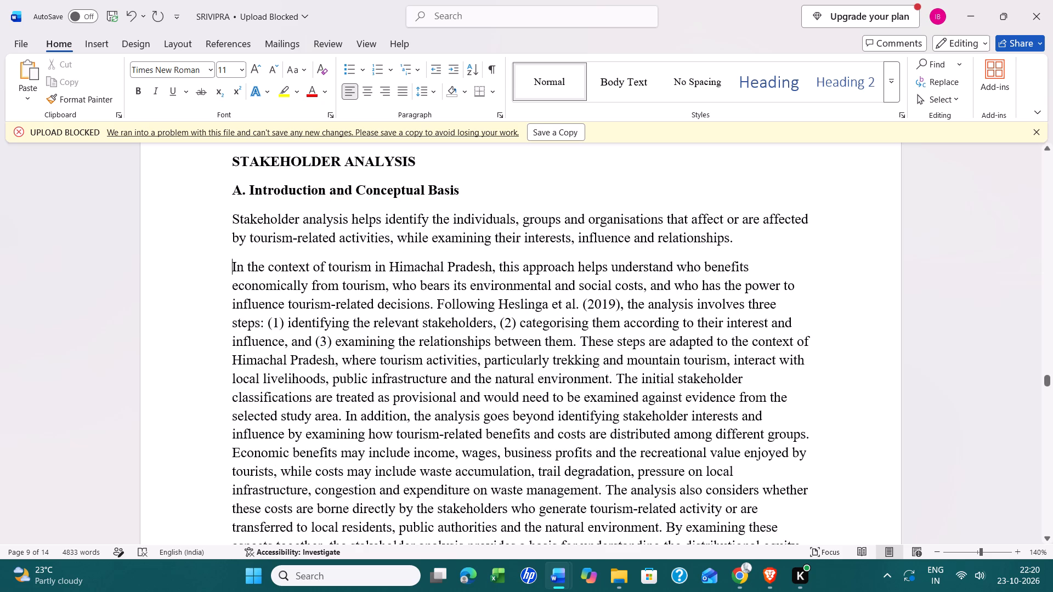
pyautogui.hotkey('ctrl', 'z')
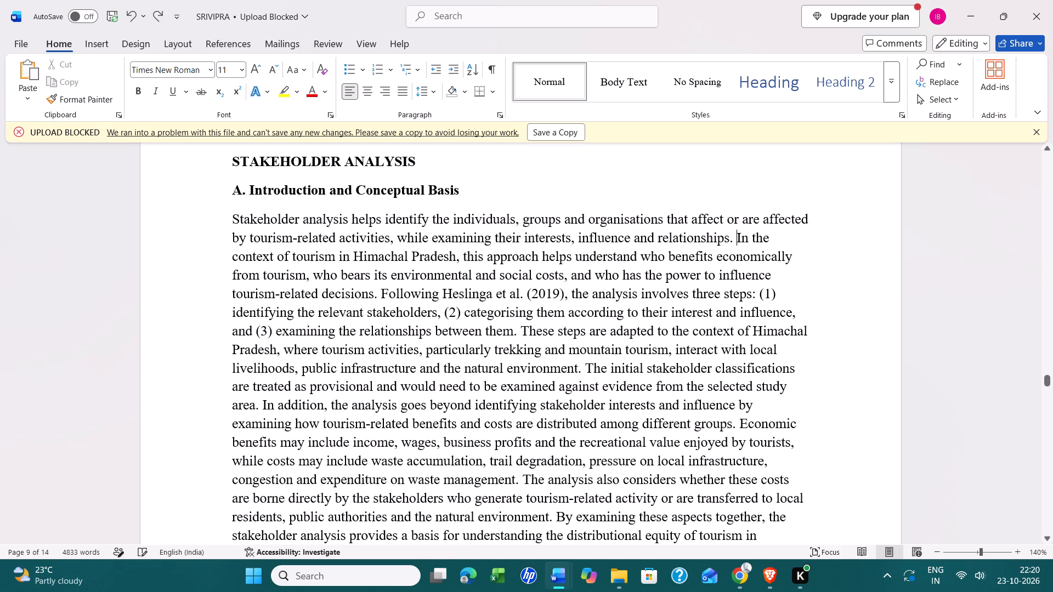
# Start a new paragraph at "Following Heslinga et al. (2019)".
pyautogui.click(382, 294)
pyautogui.press('Return')
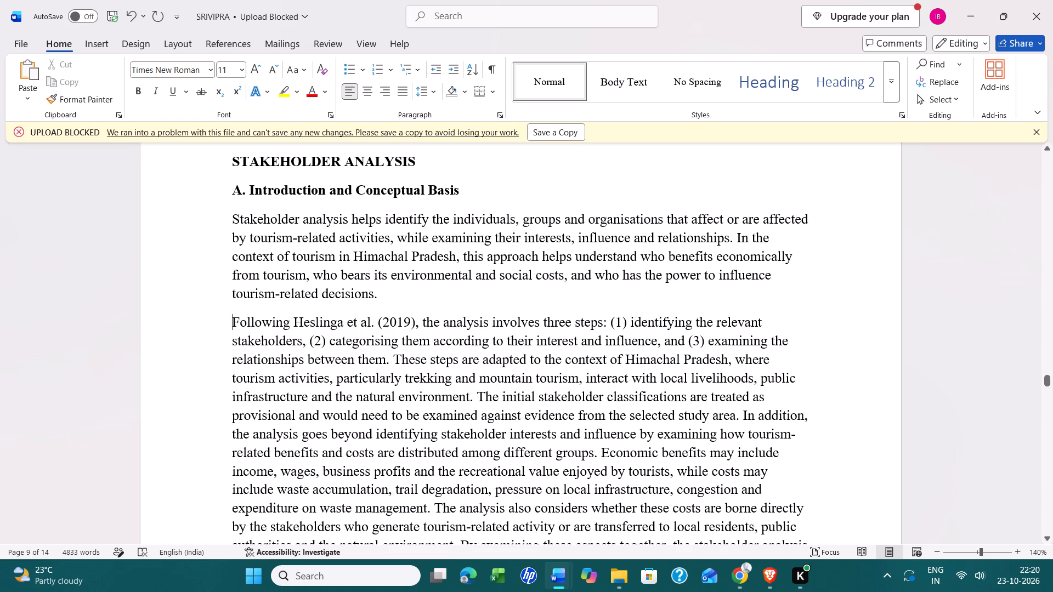
# Remove the lead-in "Following Heslinga et al. (2019)," from the second paragraph so that it starts with a capitalised "The analysis".
pyautogui.click(426, 324)
pyautogui.hotkey('ctrl', 'shift', 'Left')
pyautogui.hotkey('ctrl', 'shift', 'Left')
pyautogui.hotkey('ctrl', 'shift', 'Left')
pyautogui.hotkey('ctrl', 'shift', 'Left')
pyautogui.hotkey('ctrl', 'shift', 'Left')
pyautogui.hotkey('ctrl', 'shift', 'Left')
pyautogui.hotkey('ctrl', 'shift', 'Left')
pyautogui.hotkey('ctrl', 'shift', 'Left')
pyautogui.hotkey('ctrl', 'shift', 'Left')
pyautogui.hotkey('ctrl', 'shift', 'Left')
pyautogui.hotkey('ctrl', 'shift', 'Left')
pyautogui.hotkey('ctrl', 'shift', 'Left')
pyautogui.hotkey('ctrl', 'shift', 'Left')
pyautogui.hotkey('ctrl', 'shift', 'Left')
pyautogui.hotkey('ctrl', 'shift', 'Left')
pyautogui.hotkey('ctrl', 'shift', 'Left')
pyautogui.hotkey('ctrl', 'shift', 'Left')
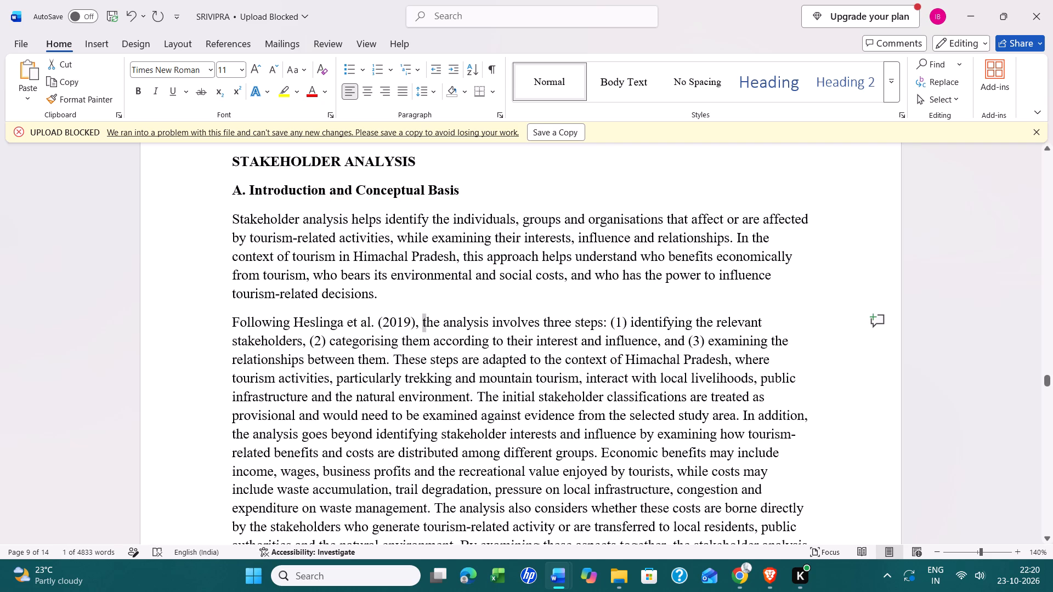
pyautogui.hotkey('ctrl', 'shift', 'Right')
pyautogui.hotkey('ctrl', 'shift', 'Right')
pyautogui.hotkey('ctrl', 'shift', 'Right')
pyautogui.hotkey('ctrl', 'shift', 'Right')
pyautogui.hotkey('ctrl', 'shift', 'Right')
pyautogui.hotkey('ctrl', 'shift', 'Right')
pyautogui.hotkey('ctrl', 'shift', 'Right')
pyautogui.hotkey('ctrl', 'shift', 'Right')
pyautogui.hotkey('ctrl', 'shift', 'Right')
pyautogui.hotkey('ctrl', 'shift', 'Right')
pyautogui.hotkey('ctrl', 'shift', 'Right')
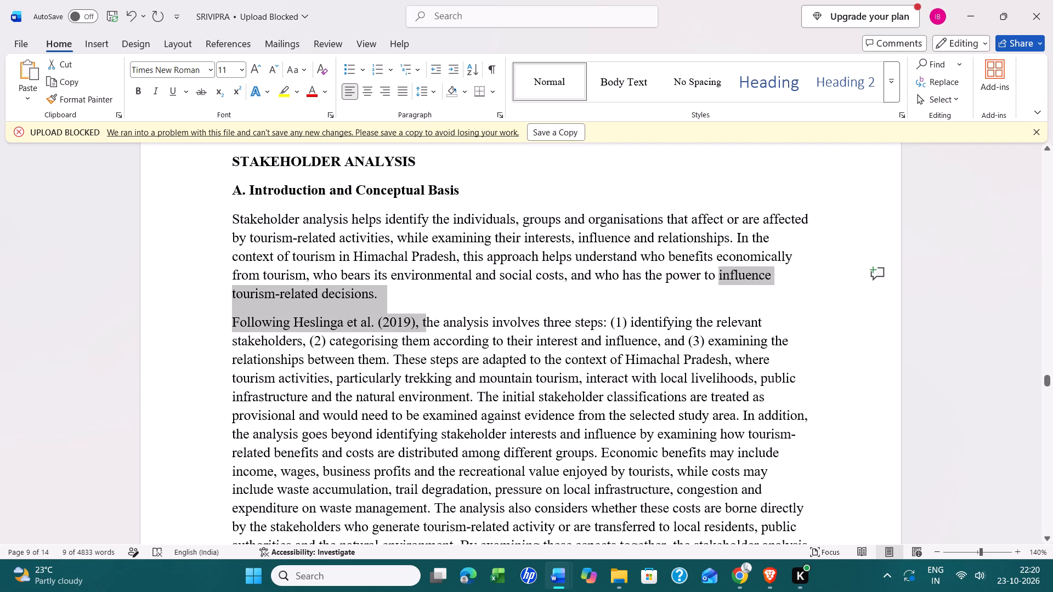
pyautogui.hotkey('ctrl', 'shift', 'Left')
pyautogui.hotkey('ctrl', 'shift', 'Left')
pyautogui.hotkey('ctrl', 'shift', 'Left')
pyautogui.hotkey('ctrl', 'shift', 'Left')
pyautogui.hotkey('ctrl', 'shift', 'Left')
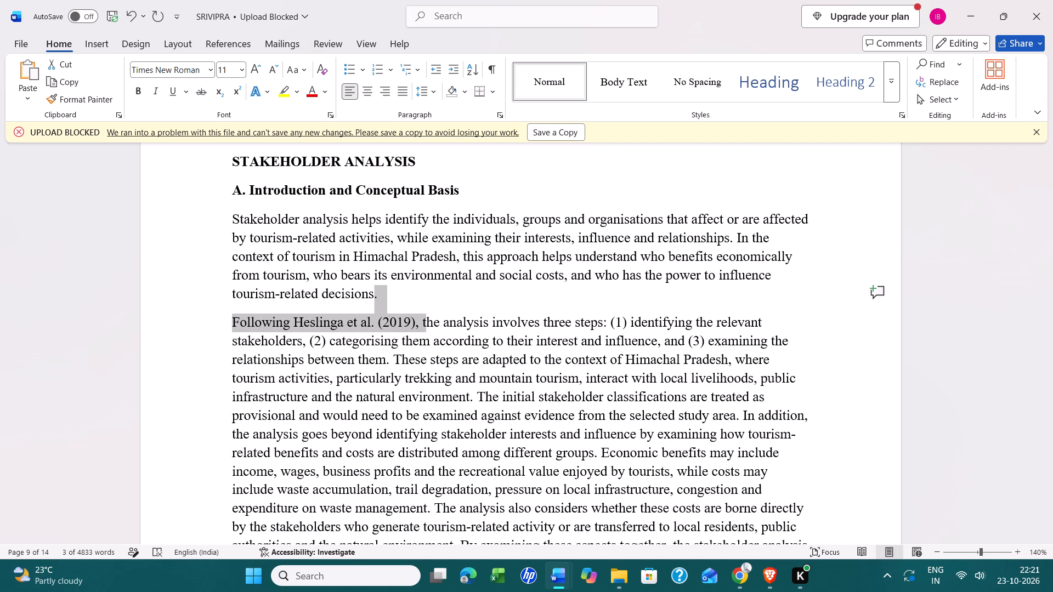
pyautogui.hotkey('ctrl', 'shift', 'Right')
pyautogui.hotkey('ctrl', 'shift', 'Right')
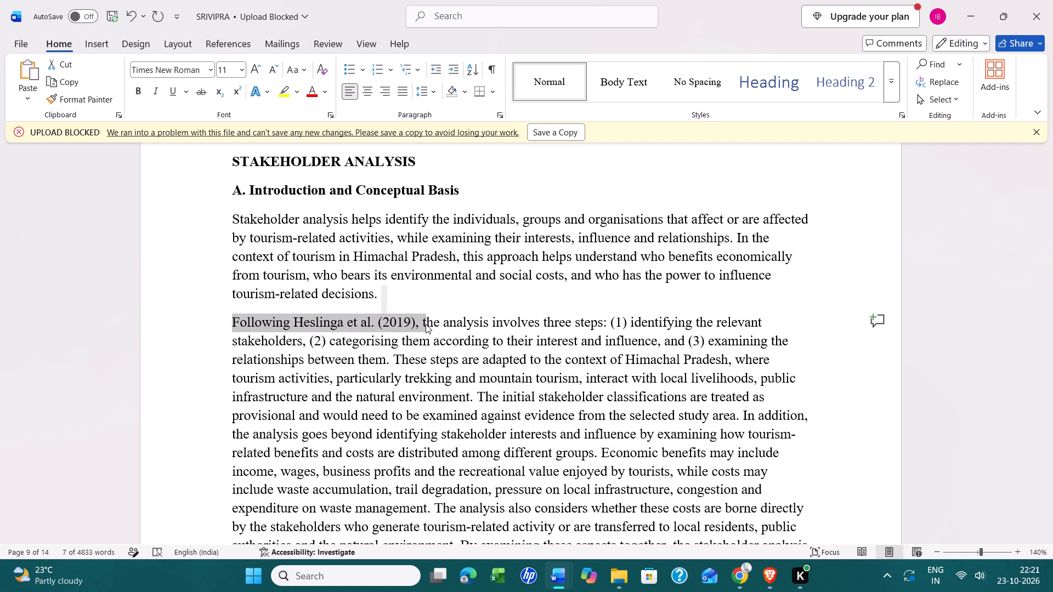
pyautogui.press('BackSpace')
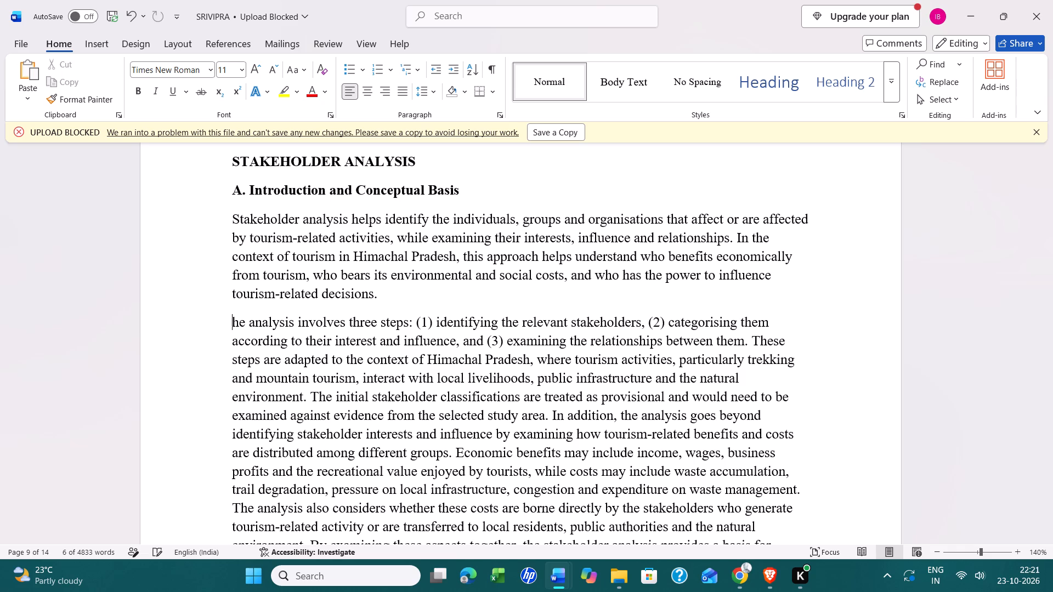
pyautogui.hotkey('shift', 't')
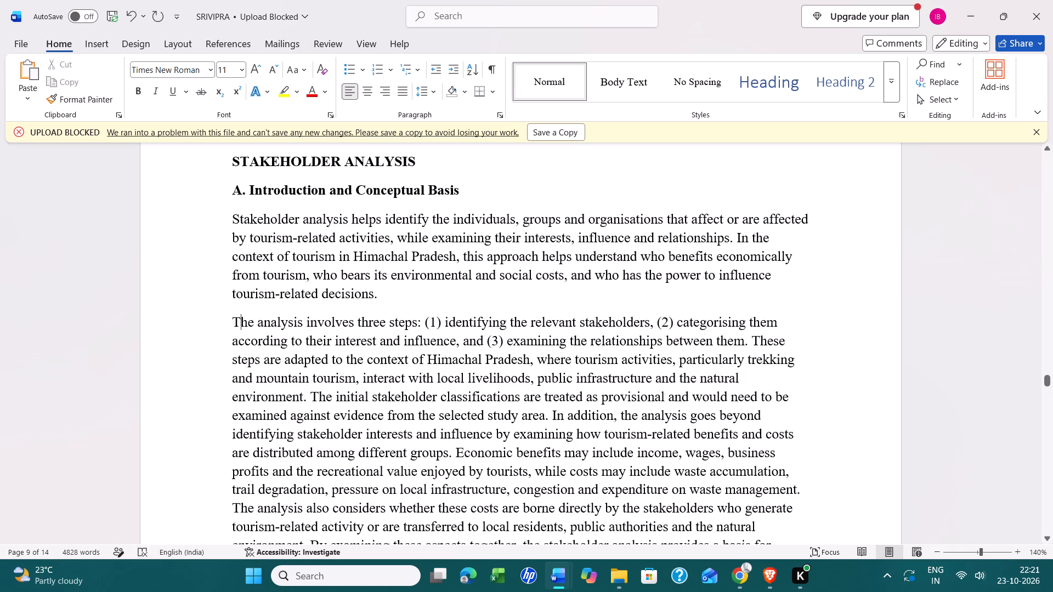
# Capitalise the first words of items (1) and (2) in the three-step list as "Identifying" and "Categorising".
pyautogui.click(448, 323)
pyautogui.press('BackSpace')
pyautogui.hotkey('shift', 'i')
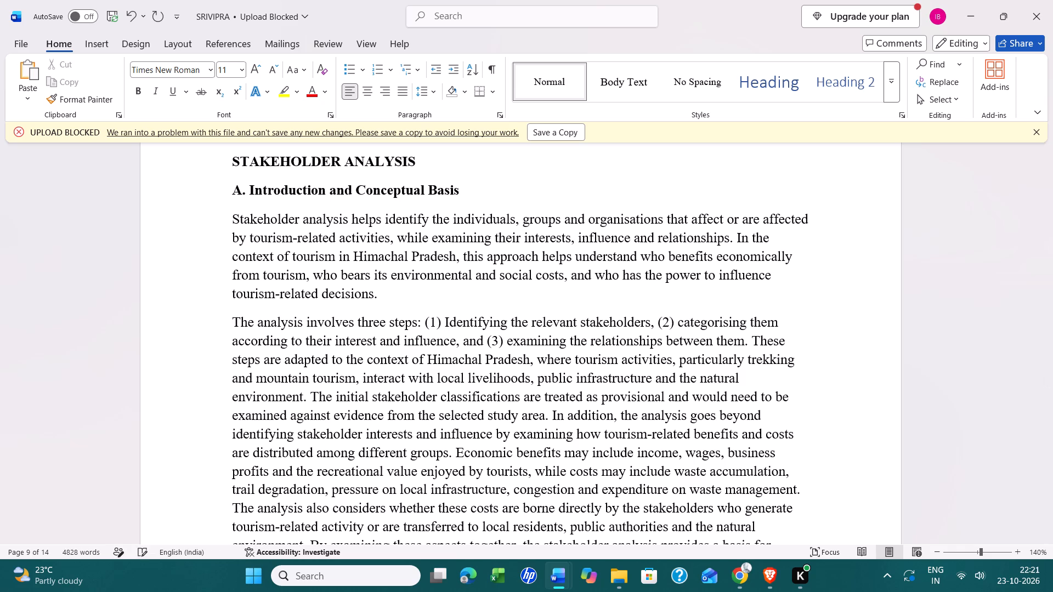
pyautogui.click(684, 322)
pyautogui.press('BackSpace')
pyautogui.hotkey('shift', 'c')
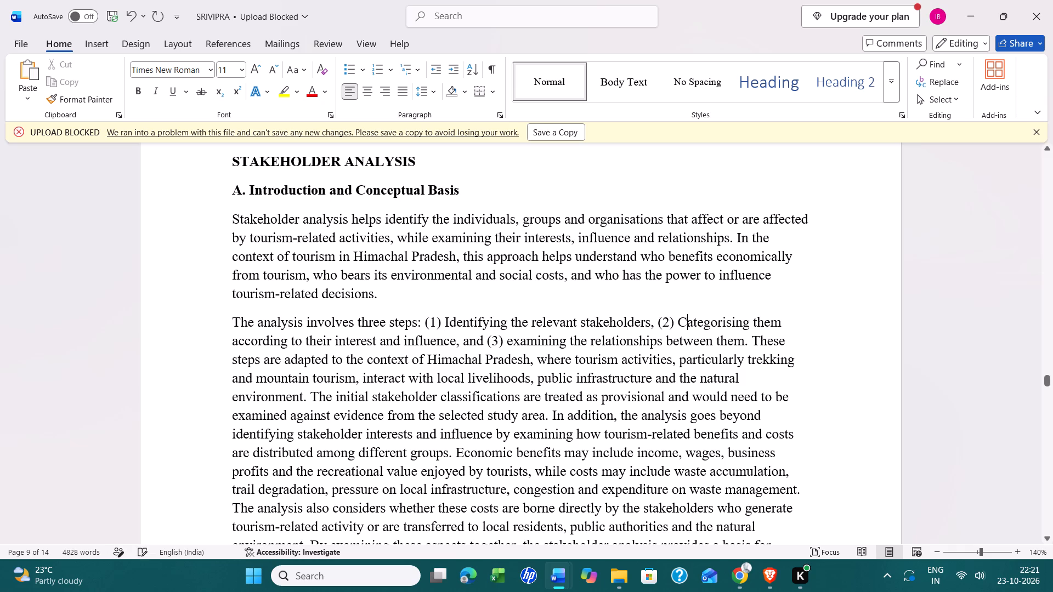
# Capitalise the first word of item (3) in the three-step list as "Examining".
pyautogui.click(515, 344)
pyautogui.hotkey('shift', 'Left')
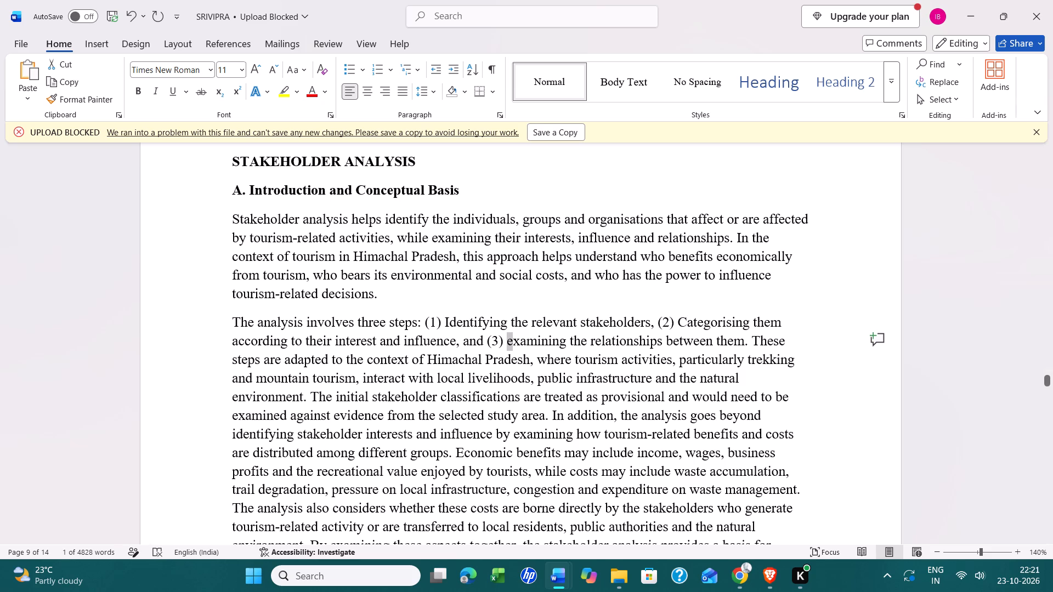
pyautogui.hotkey('shift', 'e')
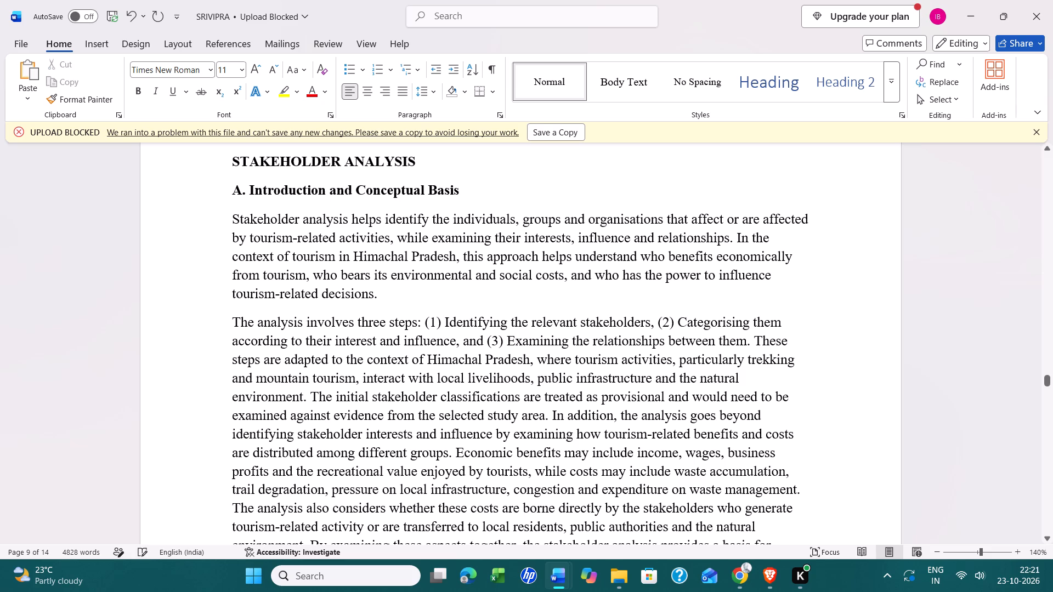
pyautogui.click(753, 345)
# Replace "adapted" with "relevant" in the sentence "These steps are adapted to the context of Himachal Pradesh".
pyautogui.scroll(-1, 621, 365)
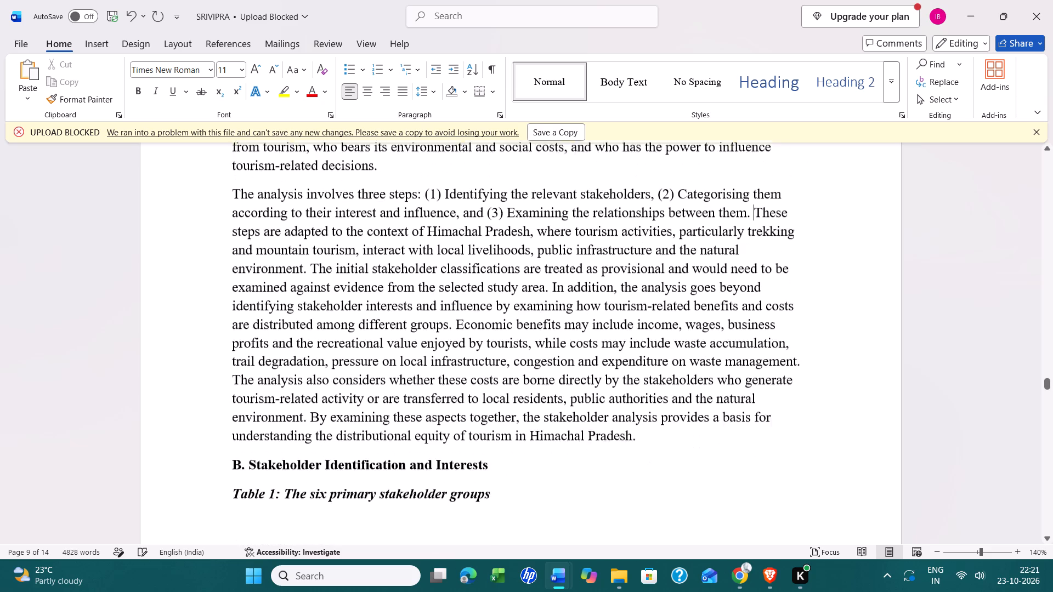
pyautogui.scroll(-1, 621, 365)
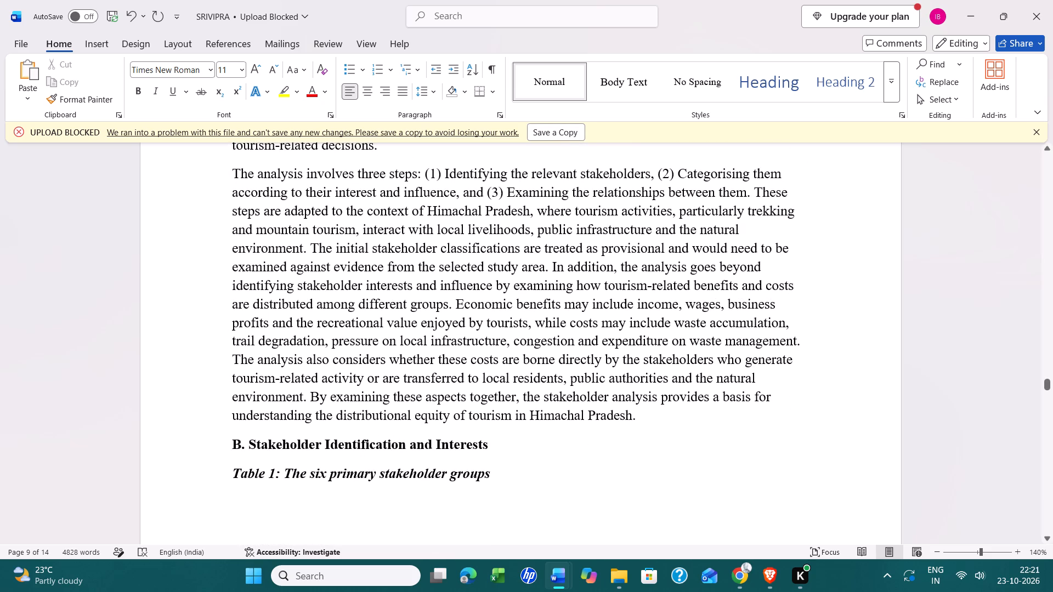
pyautogui.click(538, 214)
pyautogui.doubleClick(303, 210)
pyautogui.write('relevant')
pyautogui.press('space')
pyautogui.press('BackSpace')
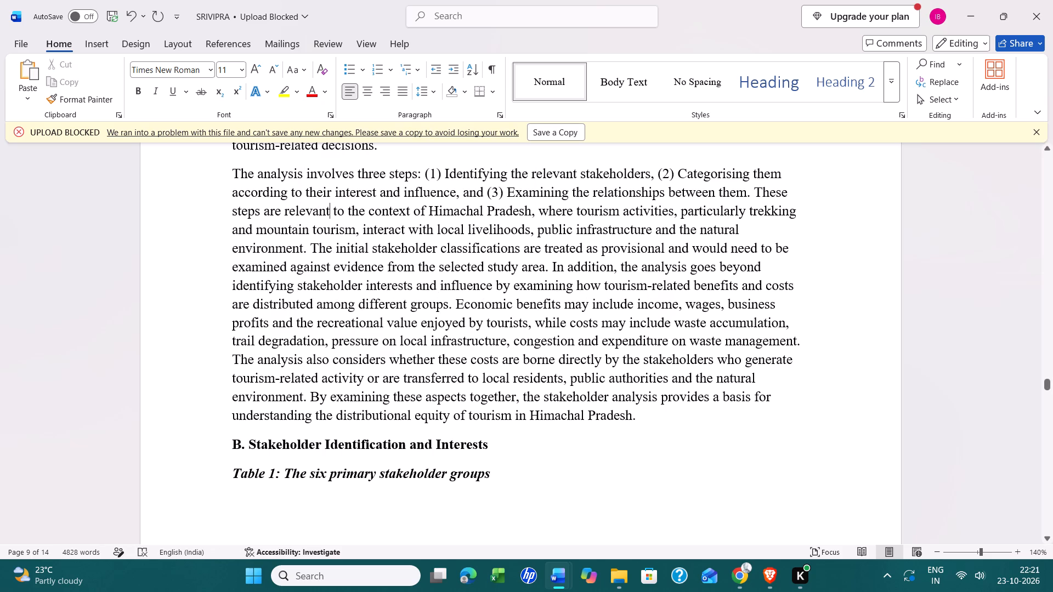
# Delete the sentence about the initial stakeholder classifications being treated as provisional from the second introduction paragraph.
pyautogui.click(320, 249)
pyautogui.keyDown('ctrl'); pyautogui.scroll(1, 557, 261); pyautogui.keyUp('ctrl')
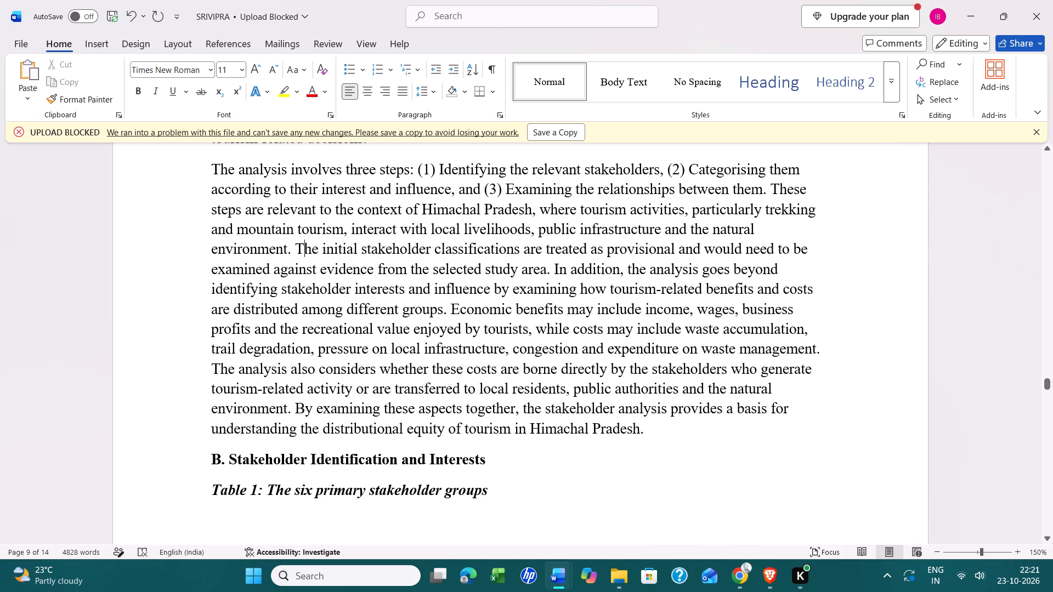
pyautogui.click(293, 242)
pyautogui.moveTo(293, 242); pyautogui.dragTo(355, 259)
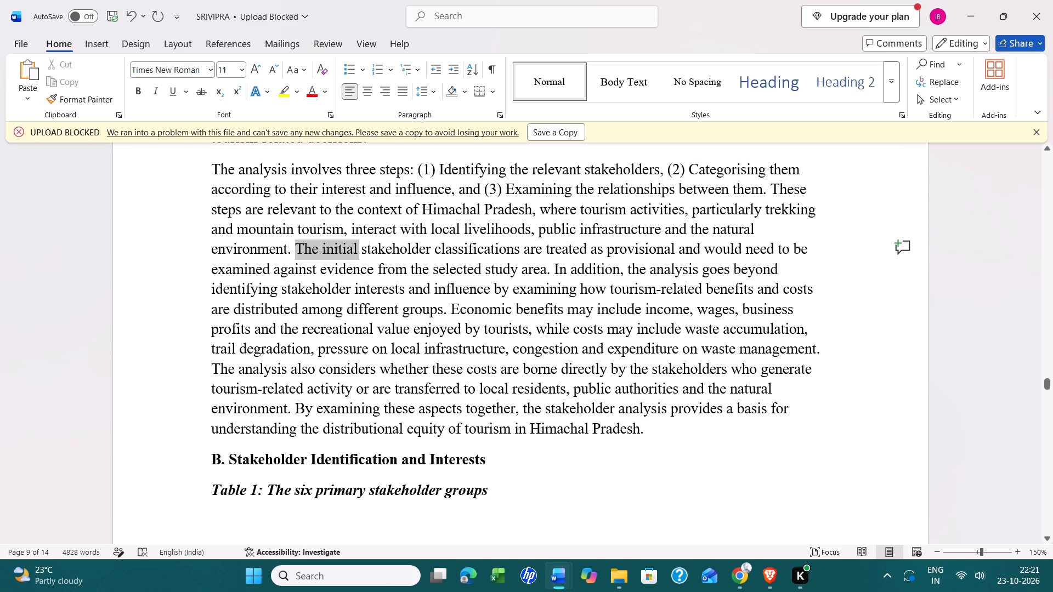
pyautogui.moveTo(355, 259); pyautogui.dragTo(542, 266)
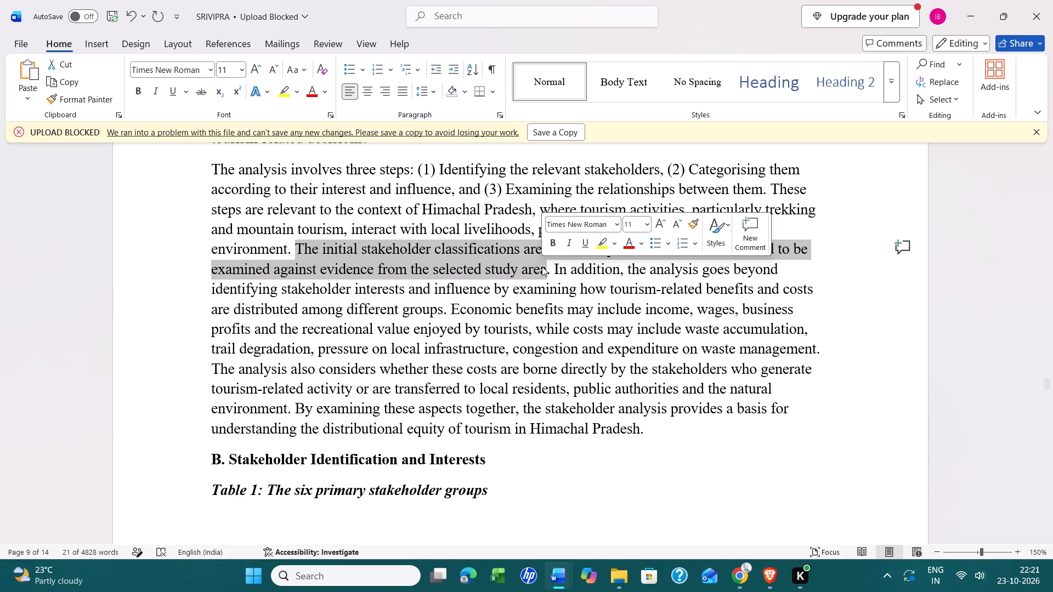
pyautogui.press('BackSpace')
pyautogui.press('BackSpace')
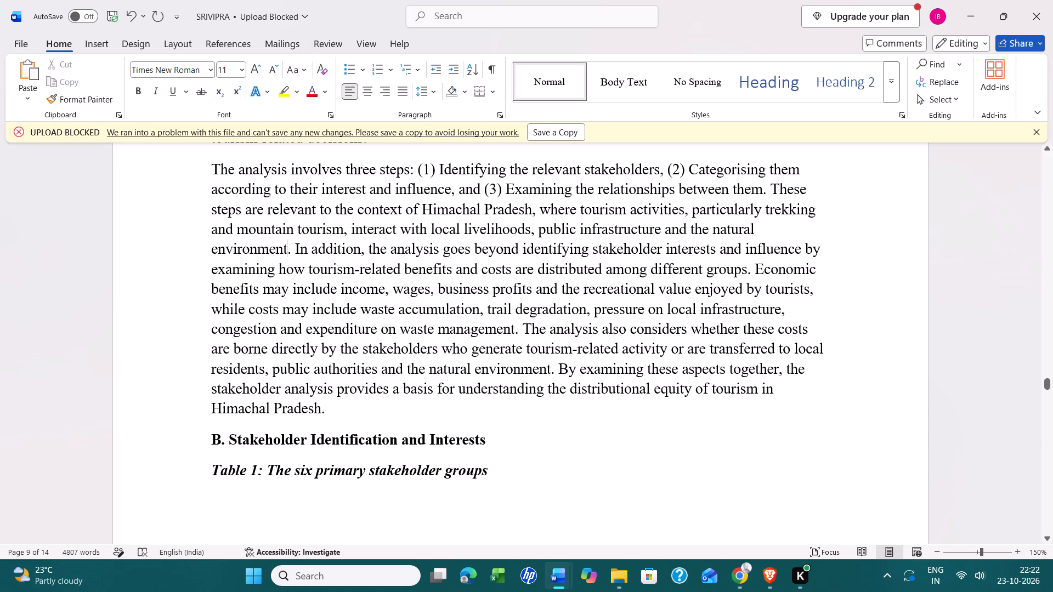
# Insert "negative externalities such as" before "waste accumulation" in the sentence on tourism costs.
pyautogui.click(365, 310)
pyautogui.write('Externalities')
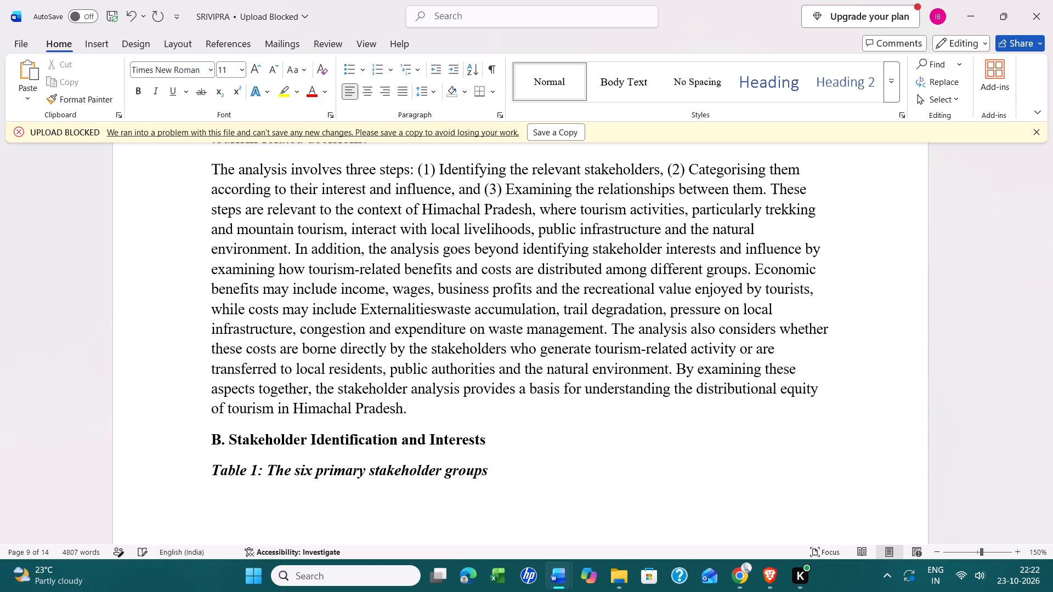
pyautogui.press('space')
pyautogui.write('such as')
pyautogui.press('space')
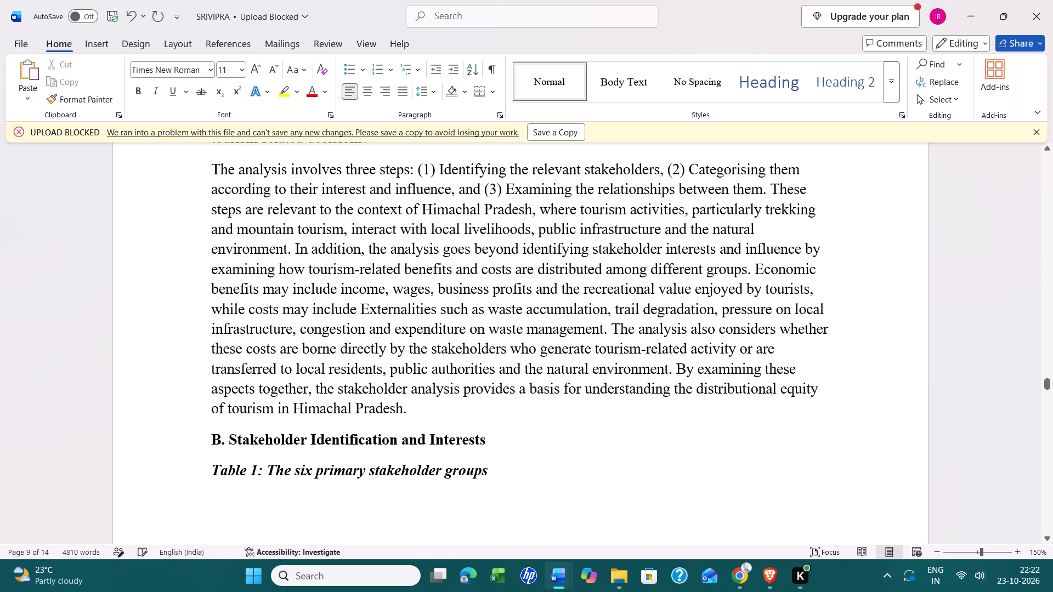
pyautogui.click(371, 317)
pyautogui.press('BackSpace')
pyautogui.press('e')
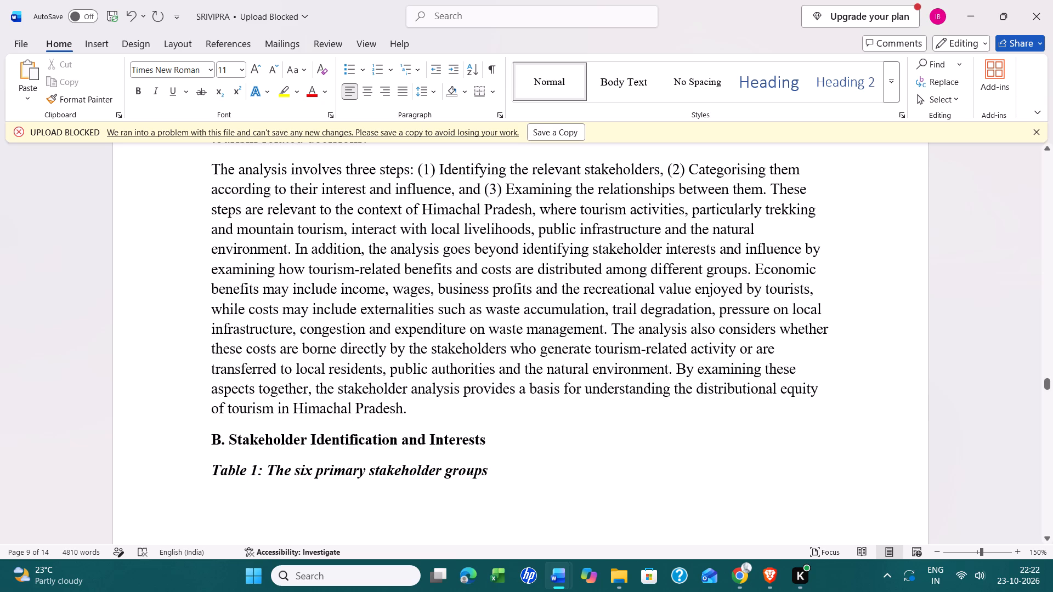
pyautogui.click(340, 292)
pyautogui.click(361, 311)
pyautogui.write('negative')
pyautogui.press('space')
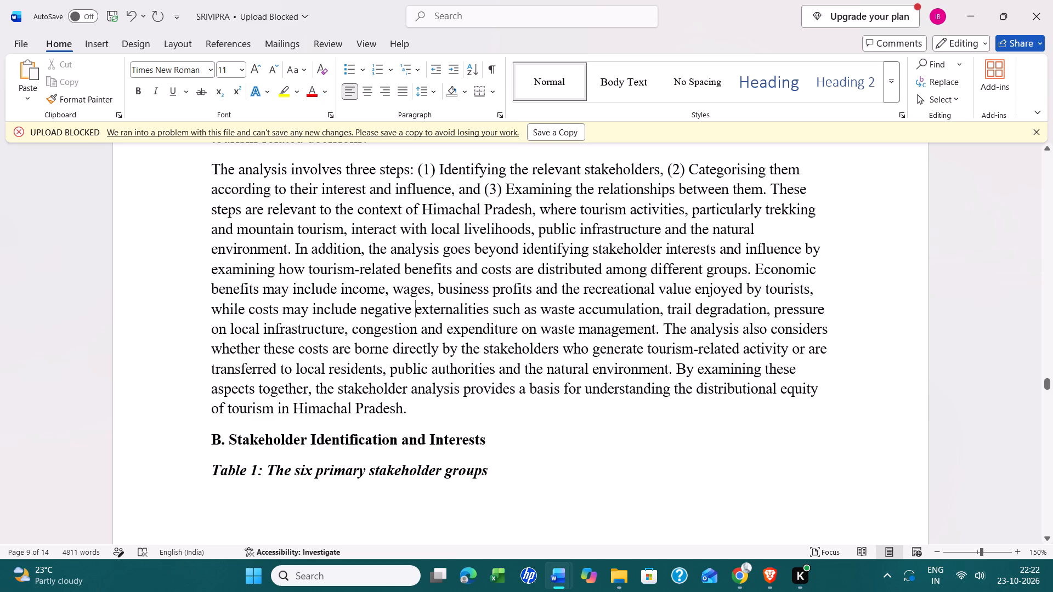
# Make the phrase "negative externalities" bold.
pyautogui.click(391, 304)
pyautogui.moveTo(391, 304); pyautogui.dragTo(451, 316)
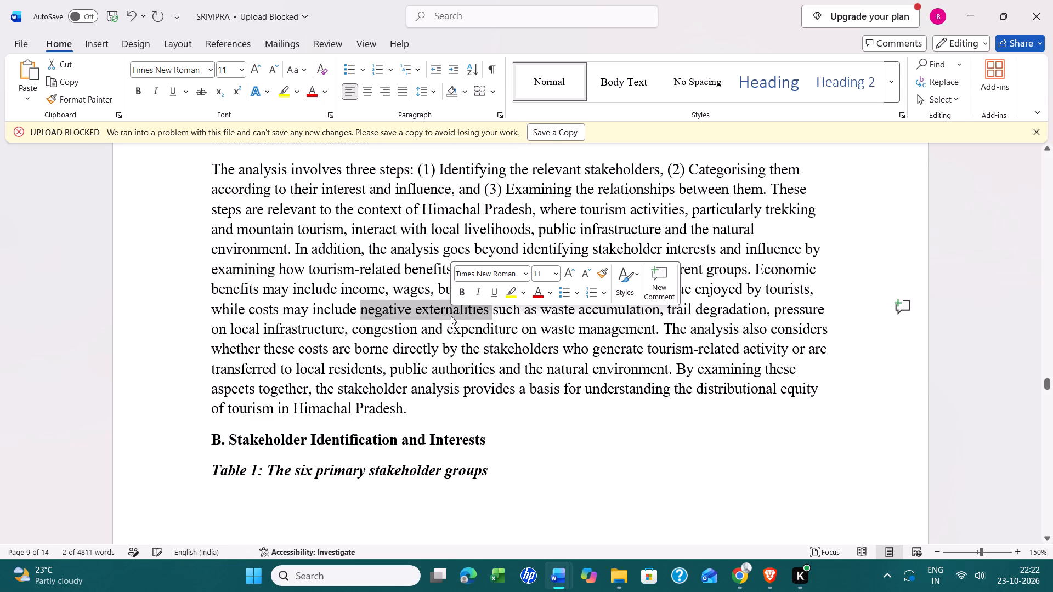
pyautogui.hotkey('ctrl', 'b')
pyautogui.click(500, 346)
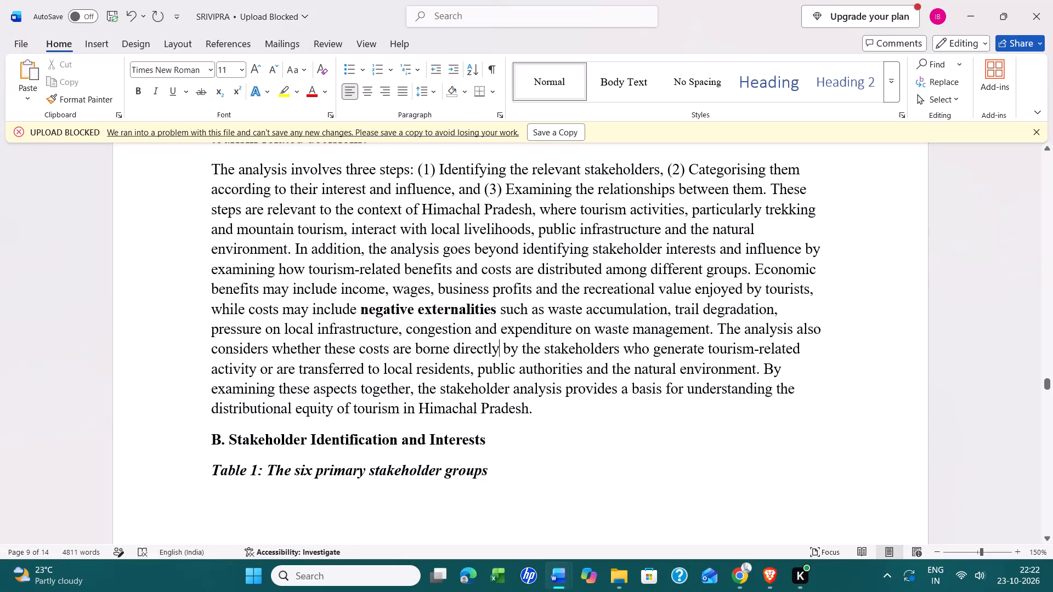
# Insert "positive effects of tourism in the form of" before "income, wages" in the economic benefits sentence.
pyautogui.click(338, 296)
pyautogui.press('space')
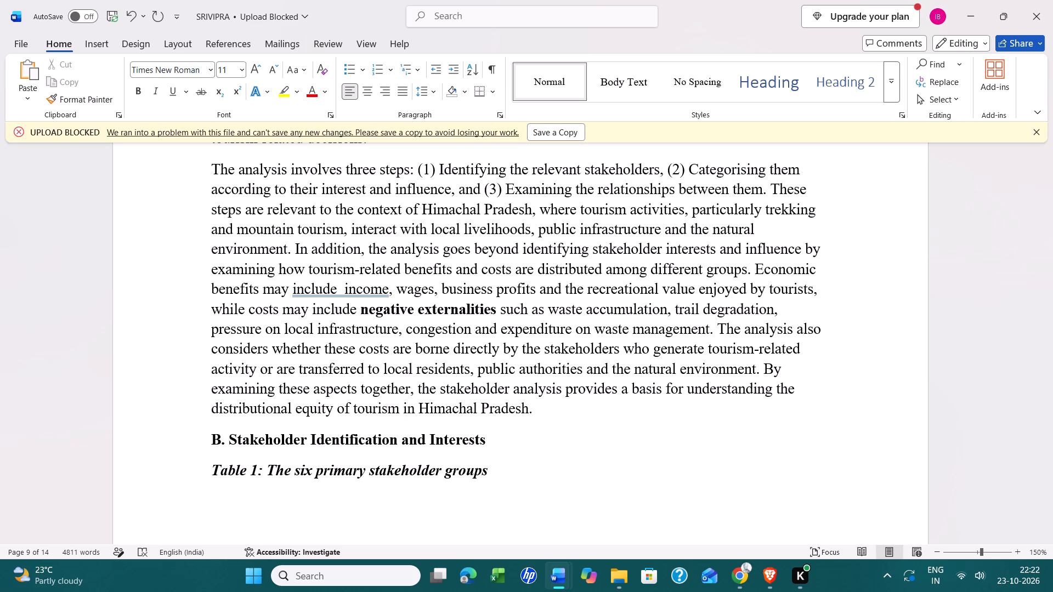
pyautogui.write('positic')
pyautogui.press('BackSpace')
pyautogui.write('ve effects of tourism in the form of')
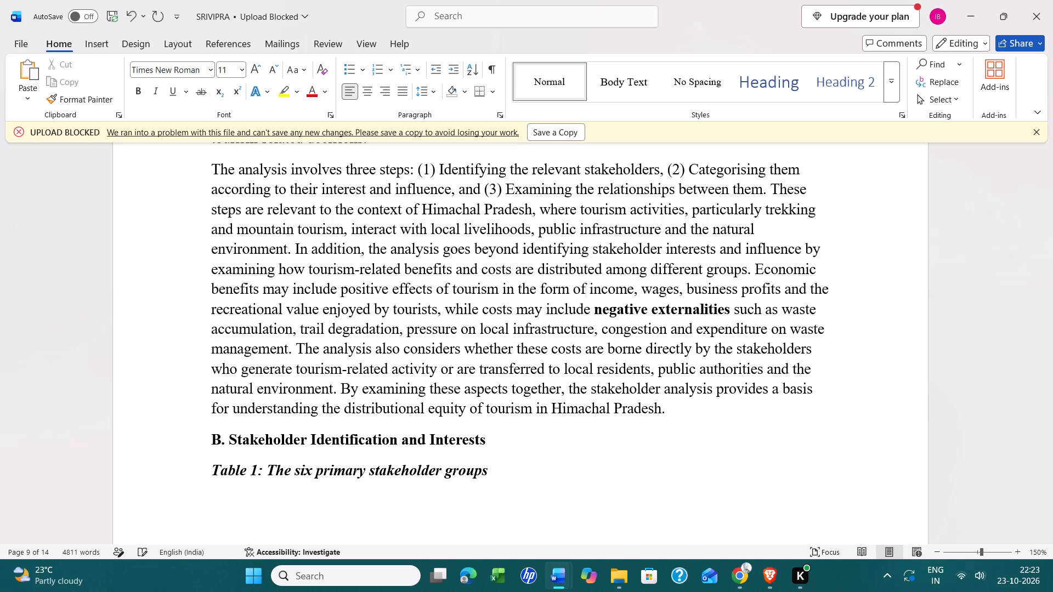
# Make the phrase "positive effects" bold in the economic benefits sentence.
pyautogui.click(358, 284)
pyautogui.moveTo(358, 284); pyautogui.dragTo(400, 292)
pyautogui.hotkey('ctrl', 'b')
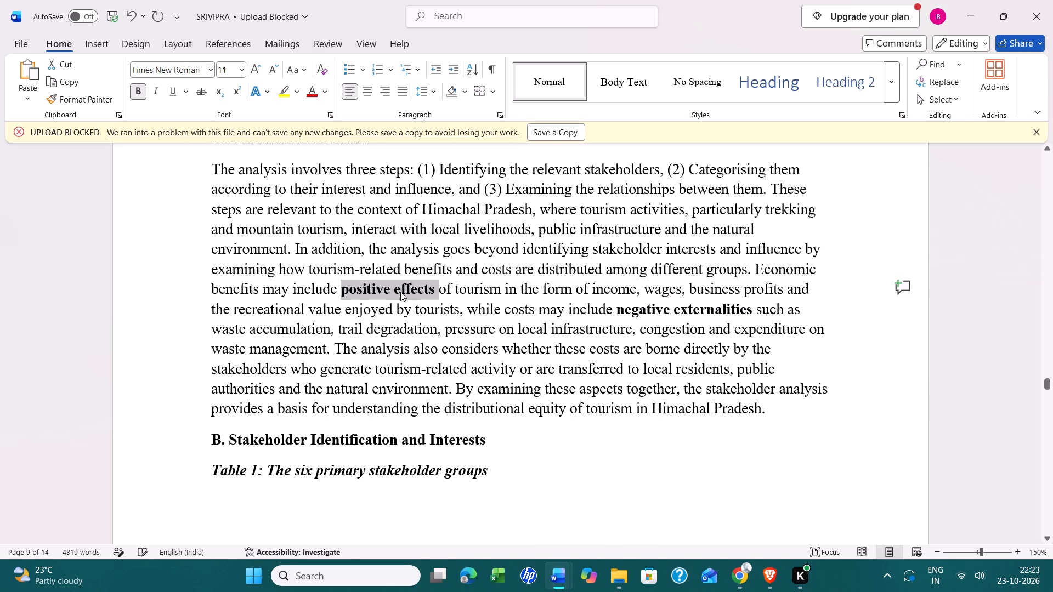
pyautogui.click(646, 304)
# Read through Table 1 on the six primary stakeholder groups, down to the Interest–Influence Matrix heading.
pyautogui.scroll(-1, 646, 304)
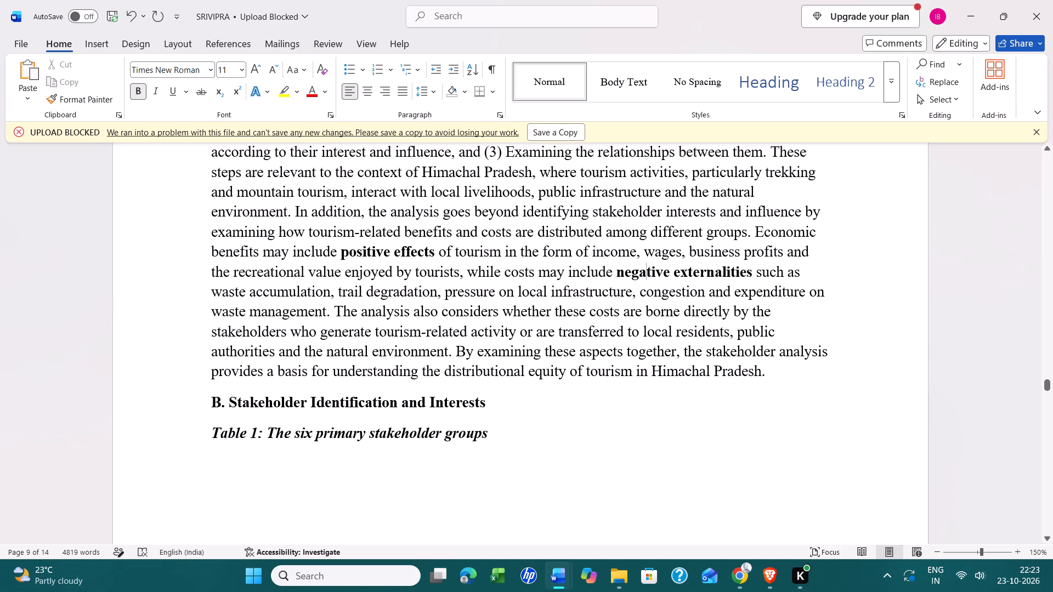
pyautogui.scroll(-1, 516, 394)
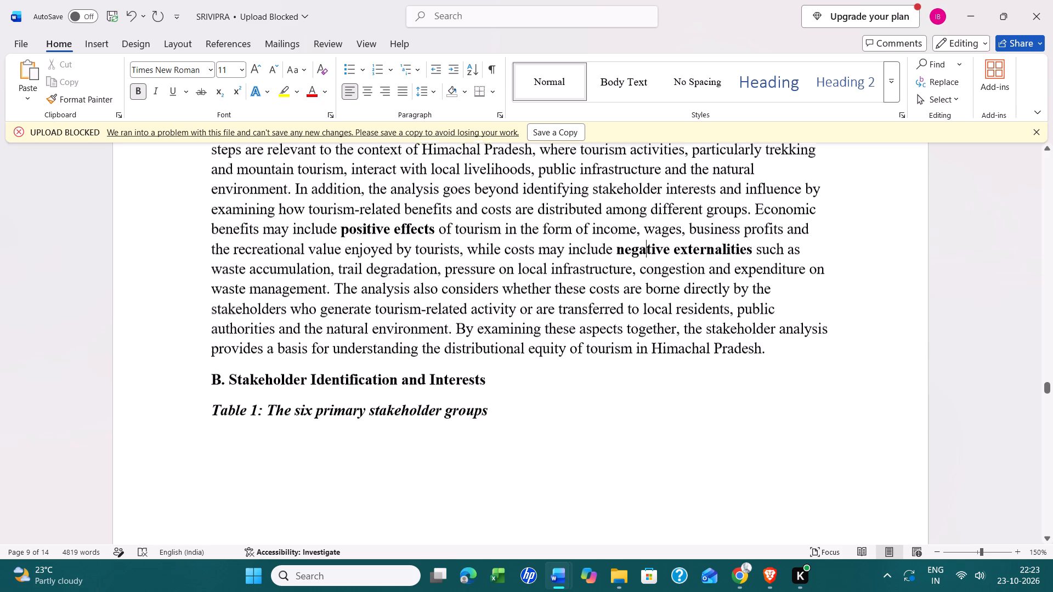
pyautogui.scroll(-1, 516, 394)
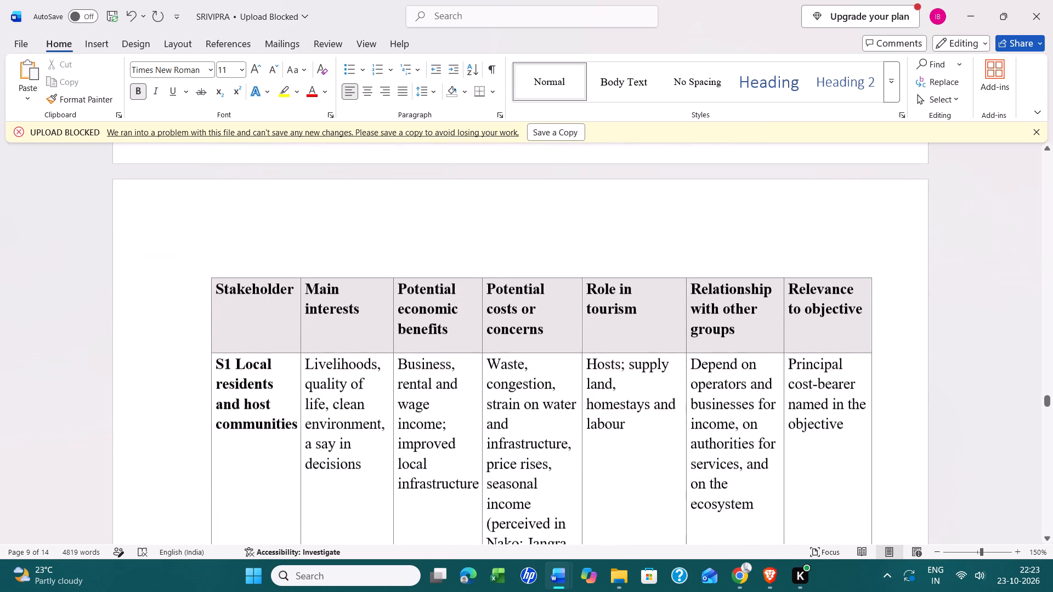
pyautogui.scroll(-3, 516, 394)
pyautogui.keyDown('ctrl'); pyautogui.scroll(-1, 516, 394); pyautogui.keyUp('ctrl')
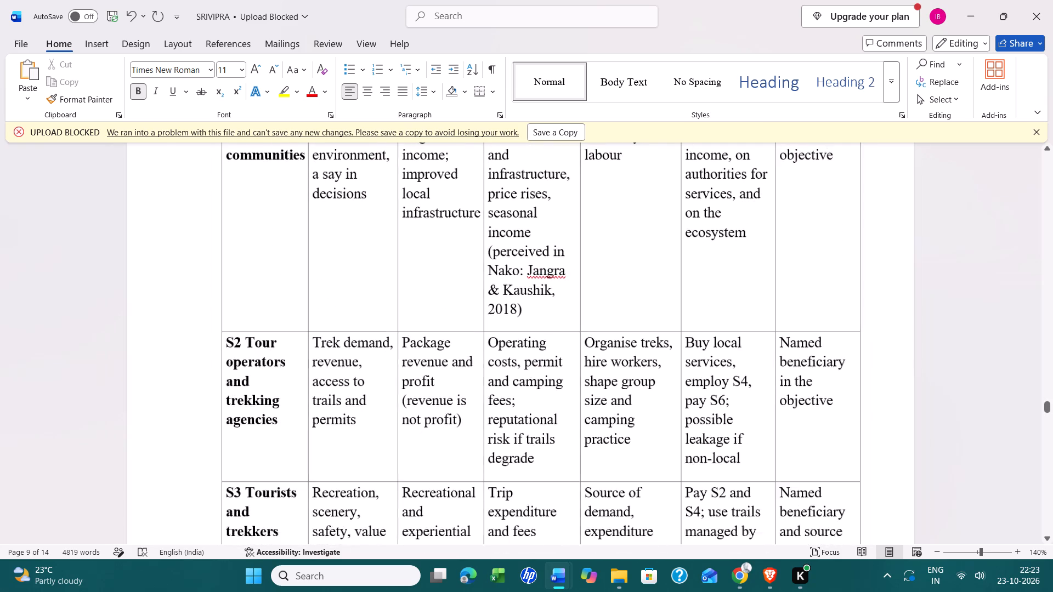
pyautogui.keyDown('ctrl'); pyautogui.scroll(-1, 516, 394); pyautogui.keyUp('ctrl')
pyautogui.scroll(-1, 516, 394)
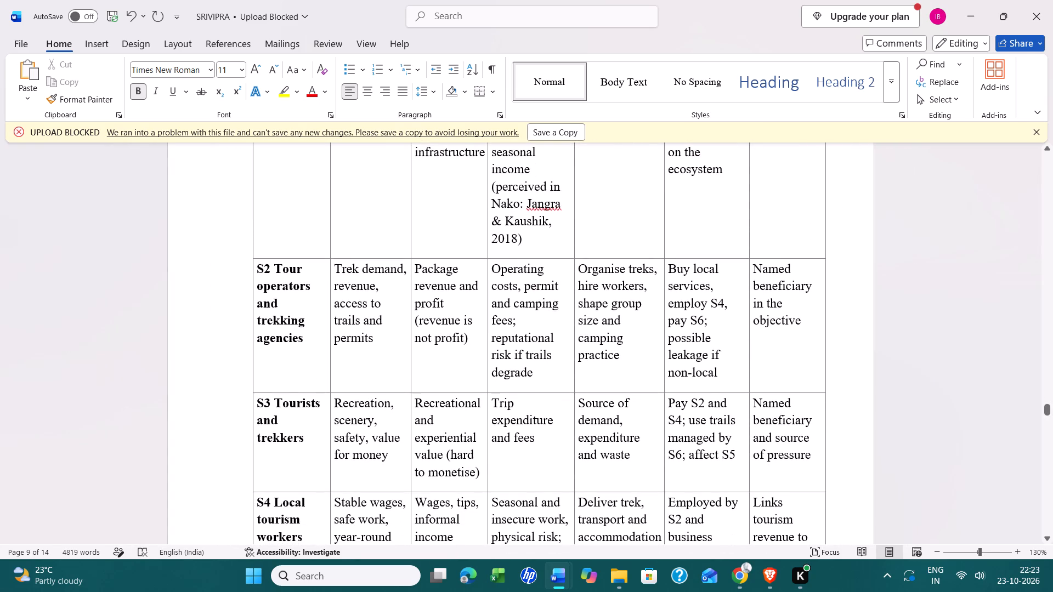
pyautogui.scroll(-1, 516, 394)
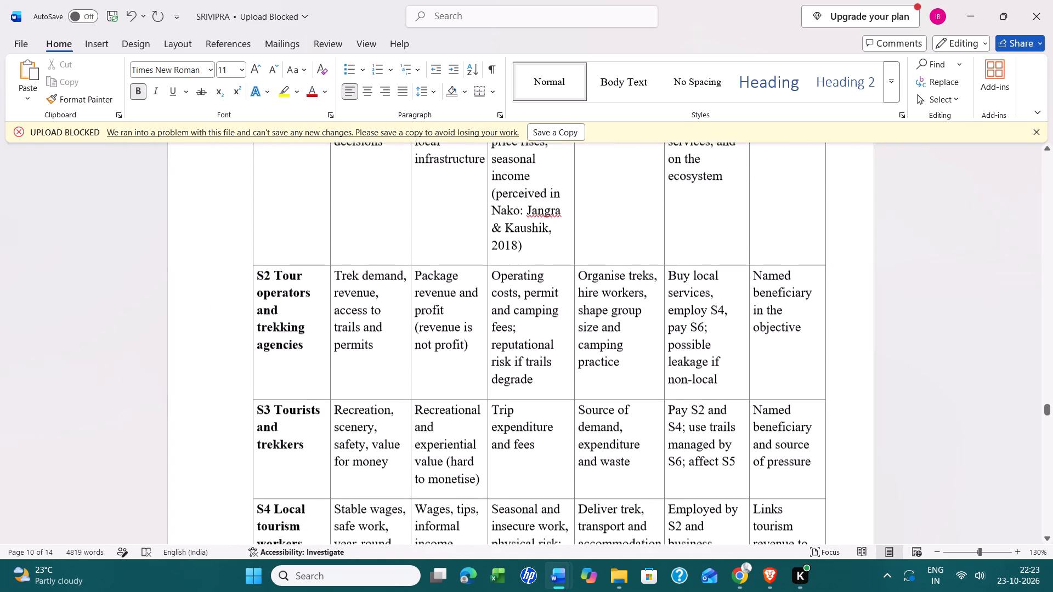
pyautogui.scroll(-1, 516, 394)
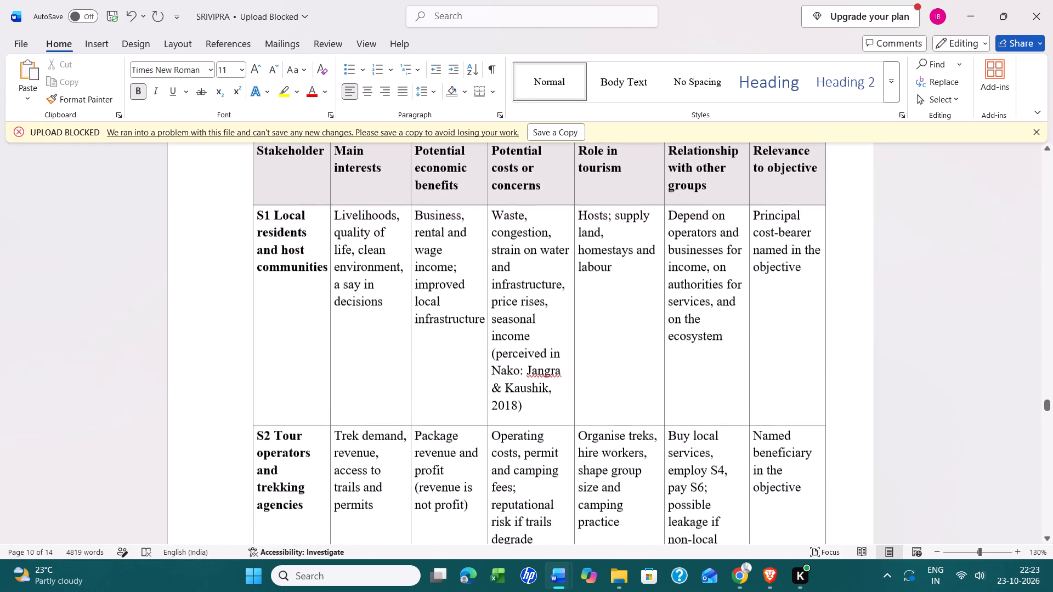
pyautogui.scroll(-4, 516, 394)
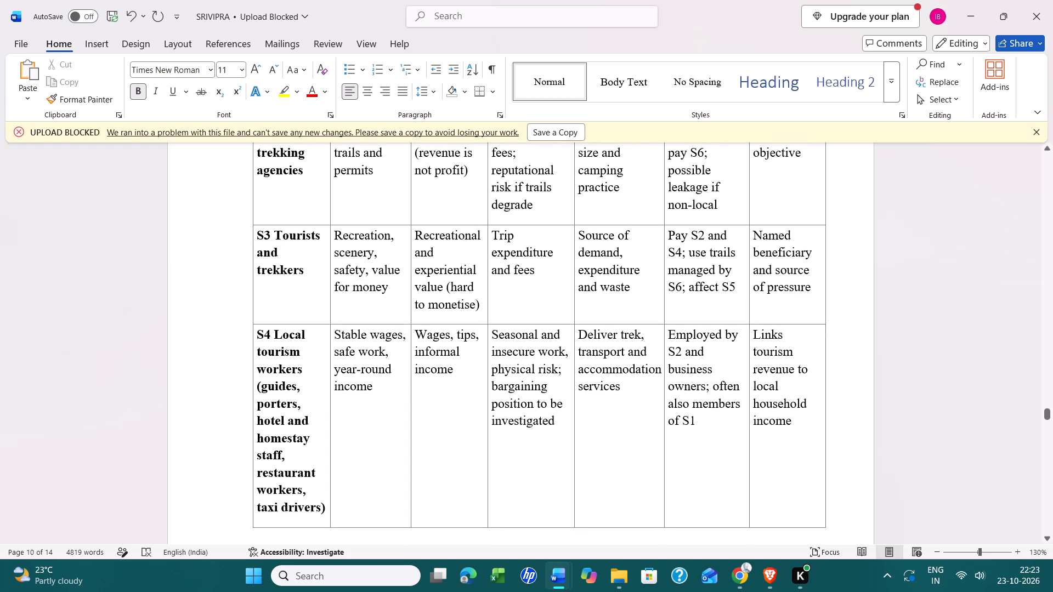
pyautogui.scroll(-1, 516, 394)
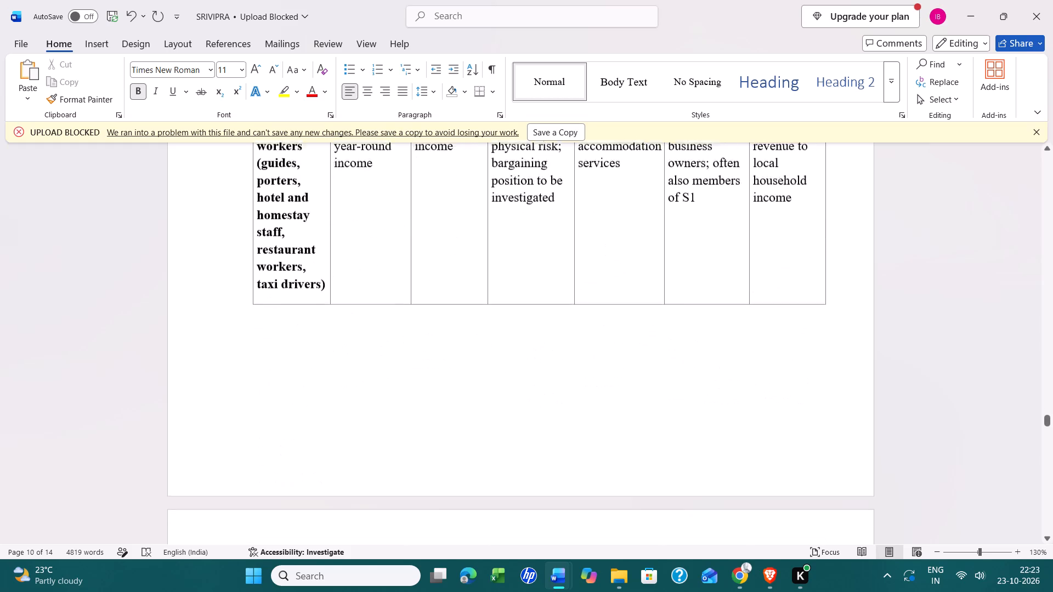
pyautogui.scroll(-5, 516, 394)
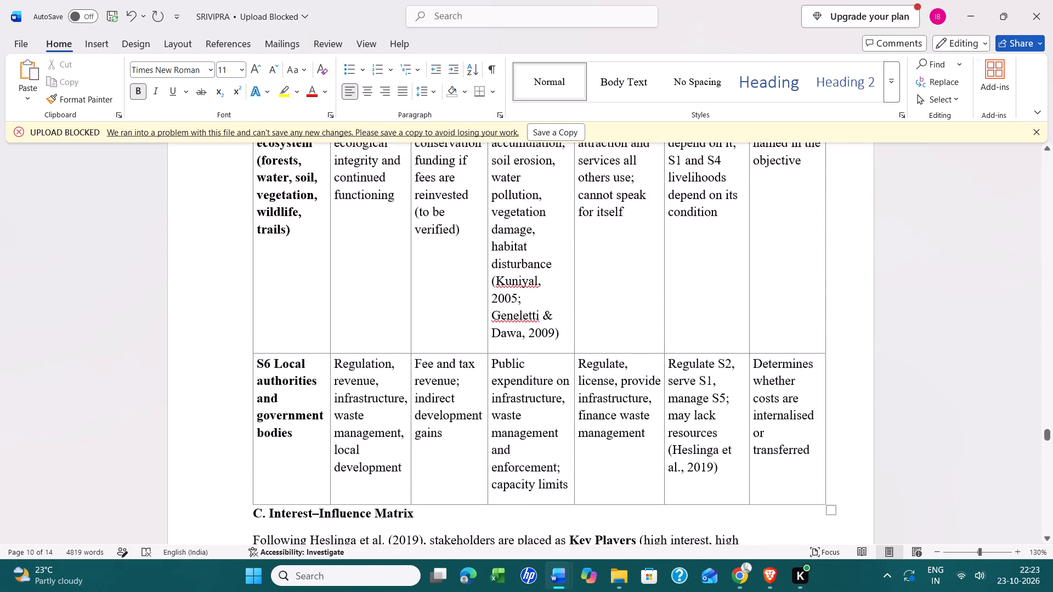
pyautogui.scroll(-4, 516, 394)
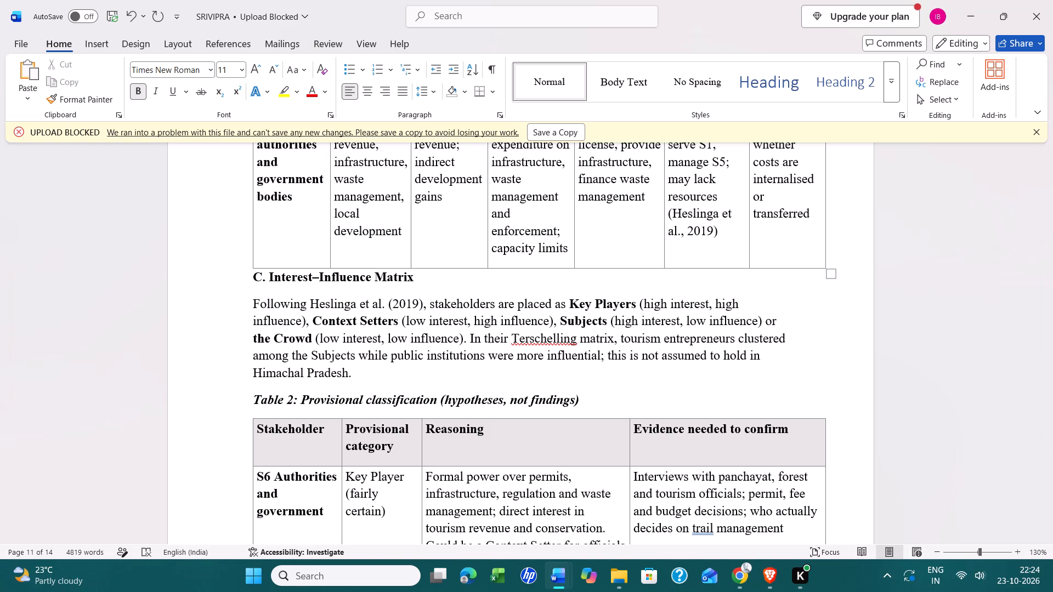
pyautogui.scroll(-1, 516, 394)
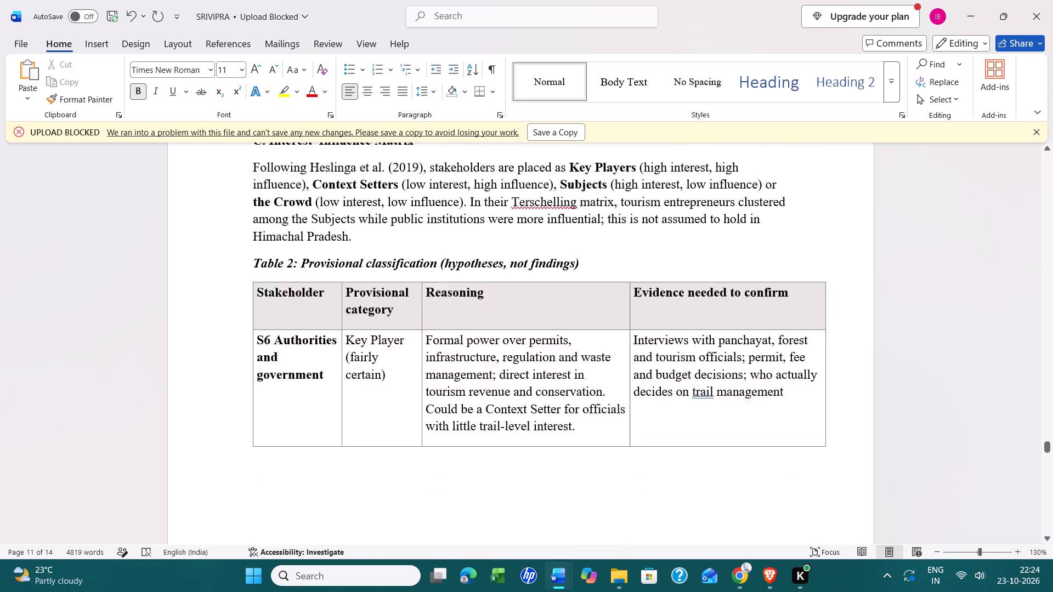
pyautogui.scroll(-4, 516, 394)
pyautogui.scroll(1, 516, 394)
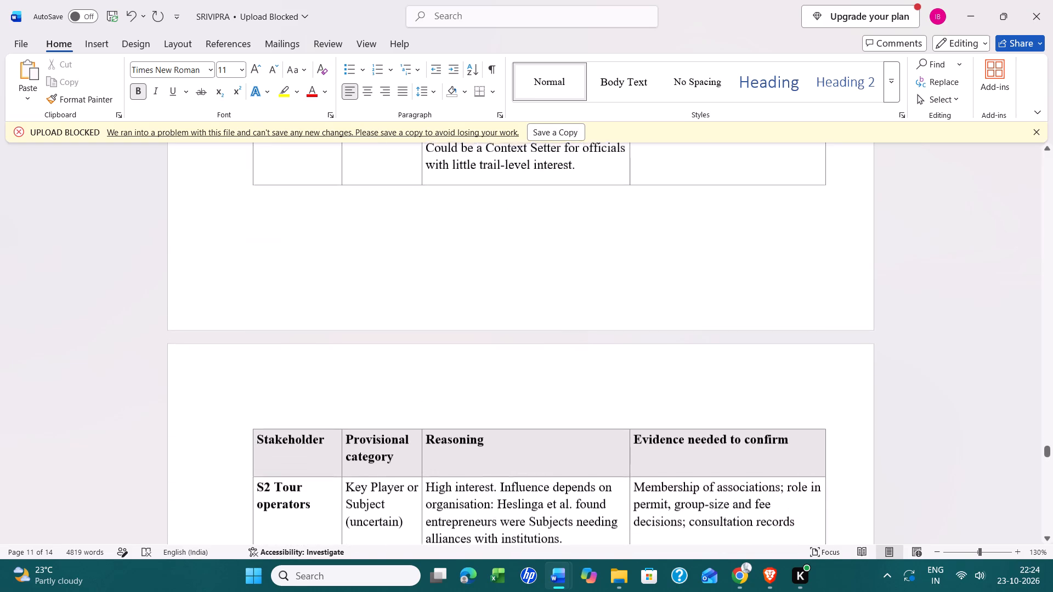
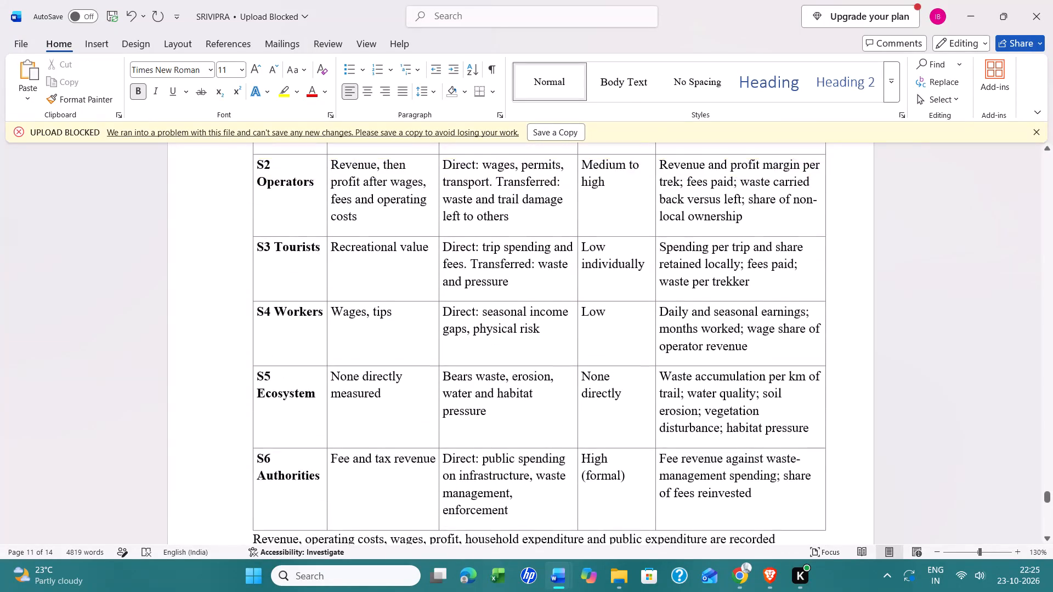
# Select the text from "Direct: higher prices" through "Received from" in the S1 Residents costs cell of the benefits, costs, power and indicators table.
pyautogui.scroll(2, 448, 382)
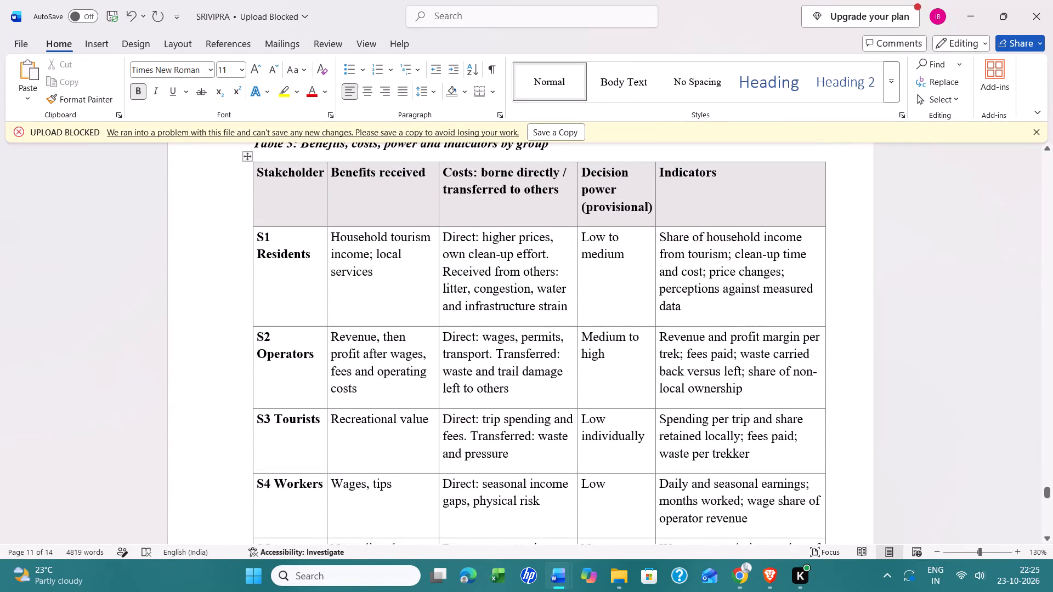
pyautogui.click(462, 240)
pyautogui.moveTo(462, 240); pyautogui.dragTo(527, 275)
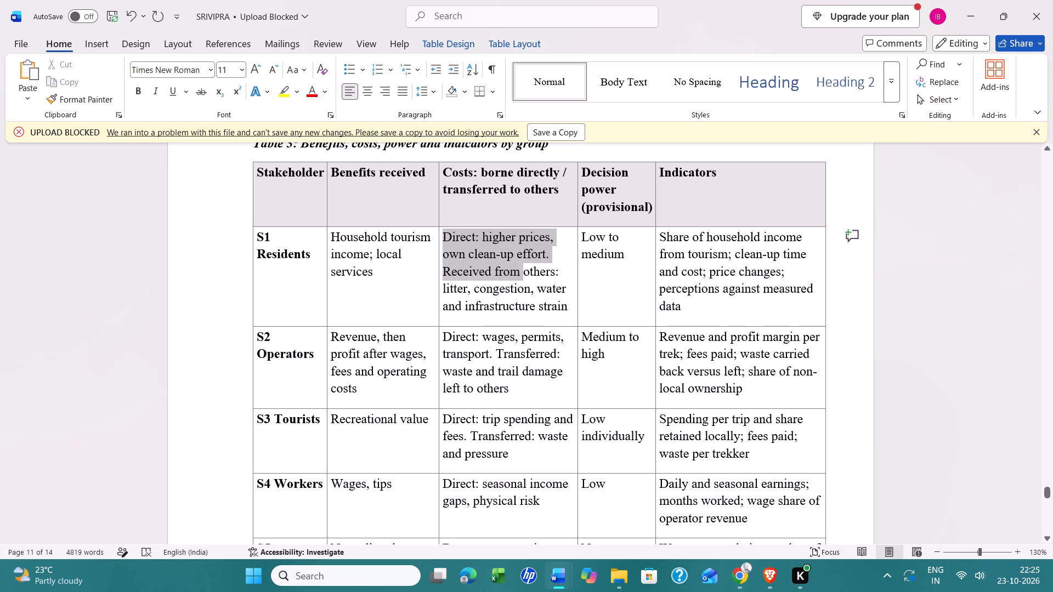
# Read the S1 Residents entry on direct costs and costs received from others in Table 3.
pyautogui.moveTo(527, 275); pyautogui.dragTo(531, 280)
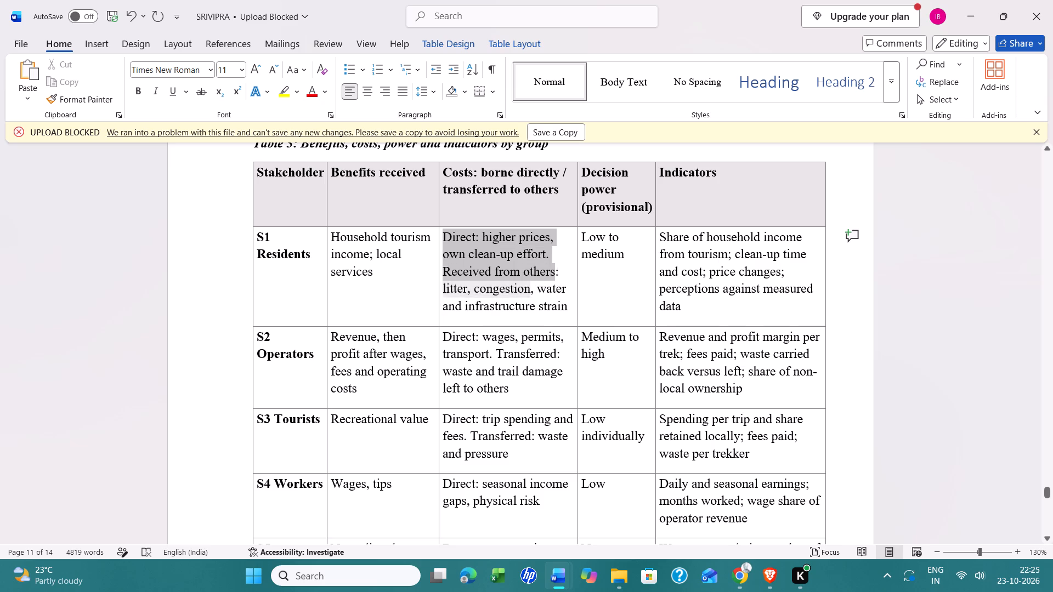
pyautogui.moveTo(531, 280); pyautogui.dragTo(539, 291)
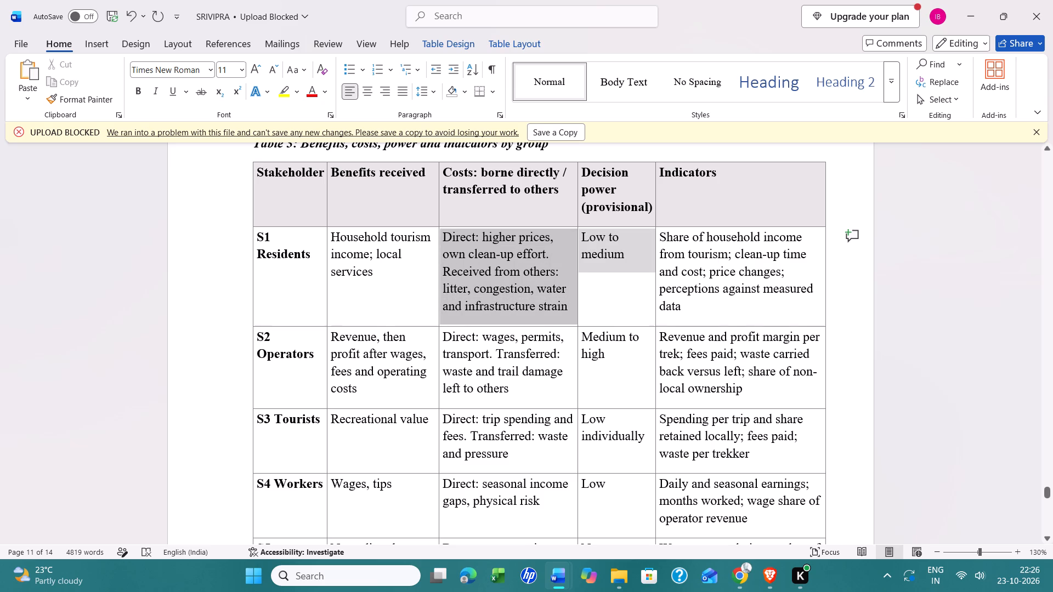
pyautogui.moveTo(539, 291); pyautogui.dragTo(514, 276)
pyautogui.click(514, 276)
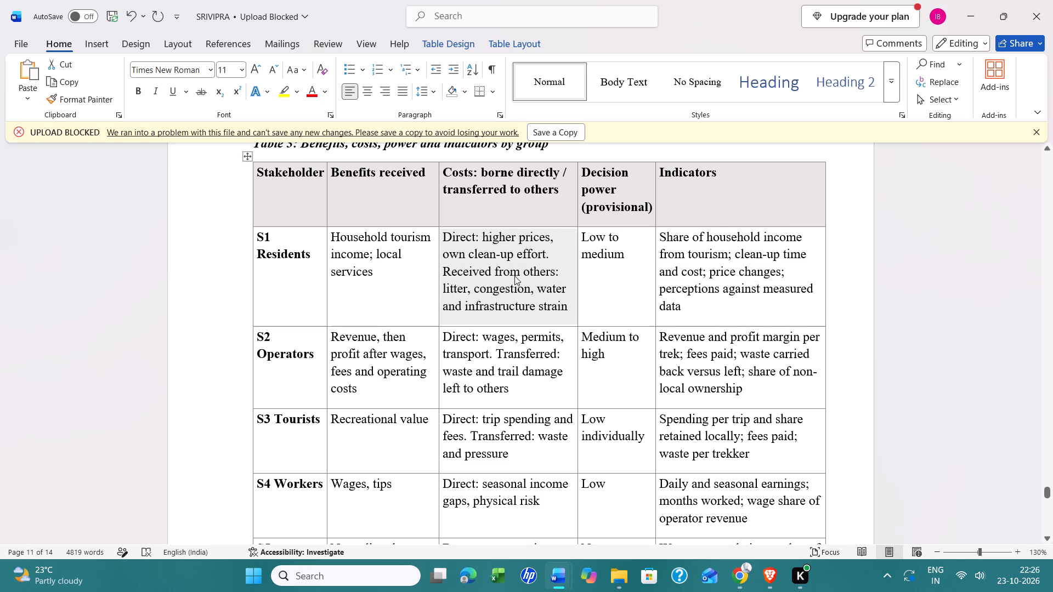
pyautogui.click(458, 239)
pyautogui.moveTo(458, 239); pyautogui.dragTo(506, 265)
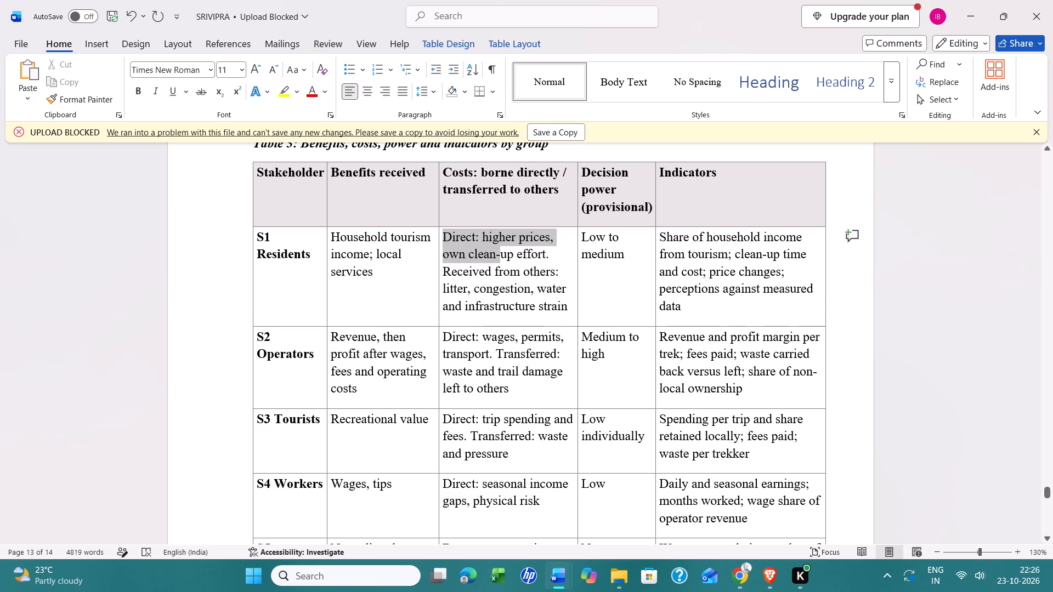
pyautogui.moveTo(506, 265); pyautogui.dragTo(561, 306)
pyautogui.click(561, 306)
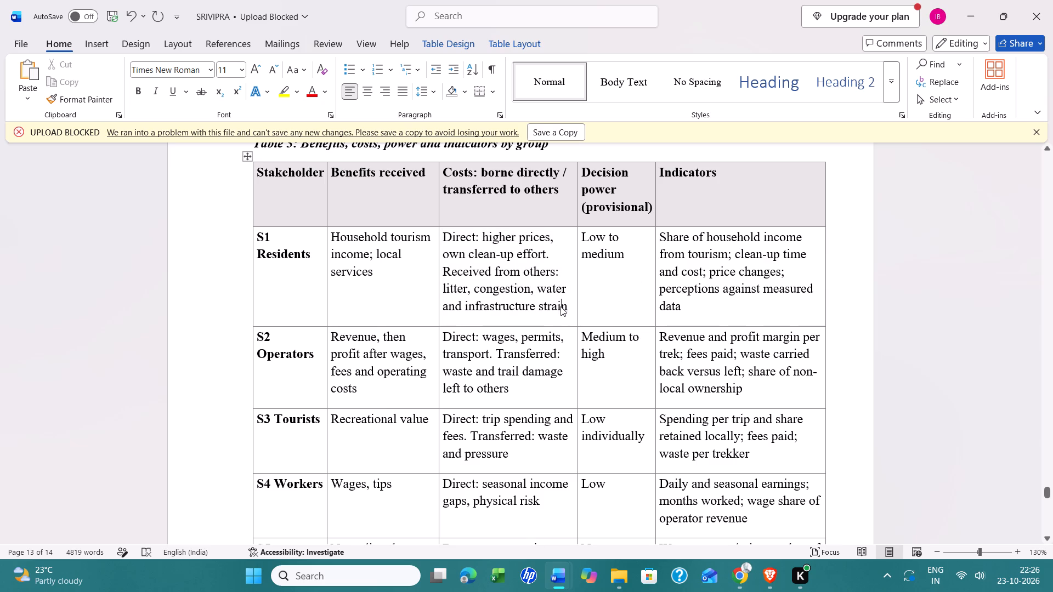
# Look back over the Table 2 provisional stakeholder classification, up to the introduction of the Interest–Influence Matrix section.
pyautogui.scroll(6, 524, 284)
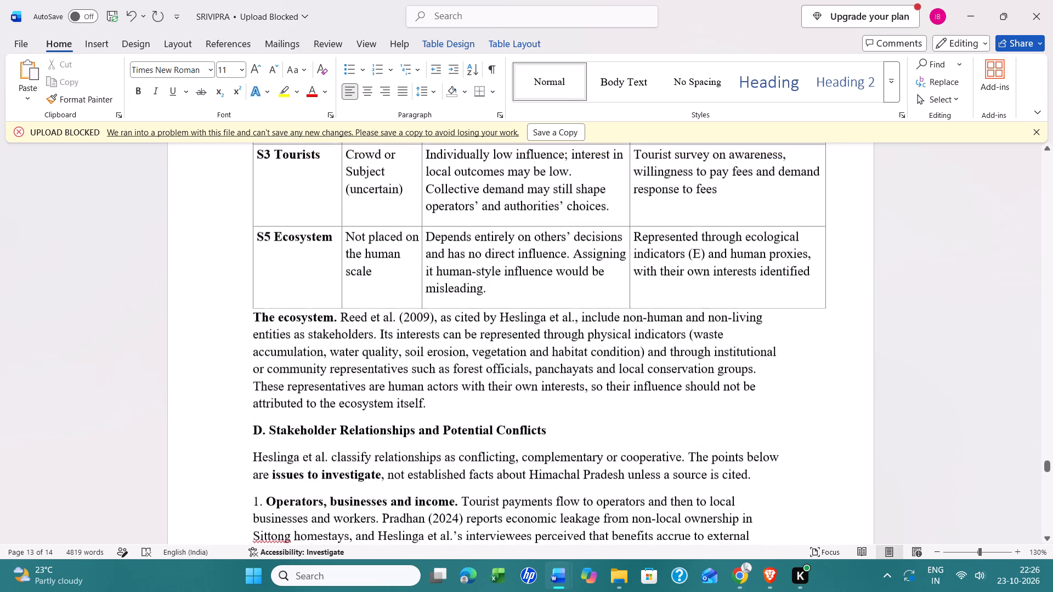
pyautogui.scroll(5, 524, 284)
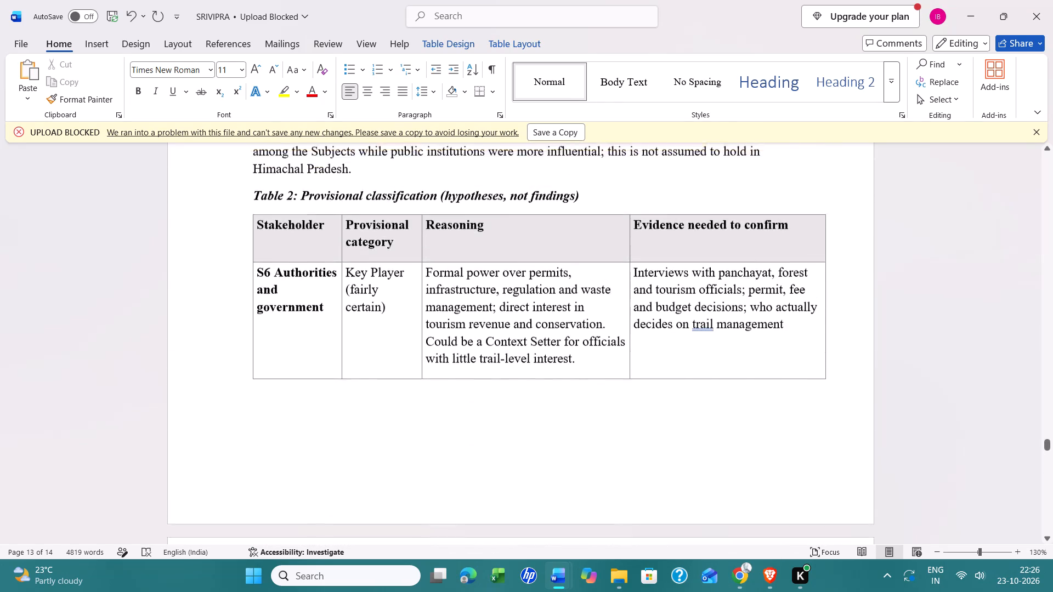
pyautogui.scroll(1, 524, 284)
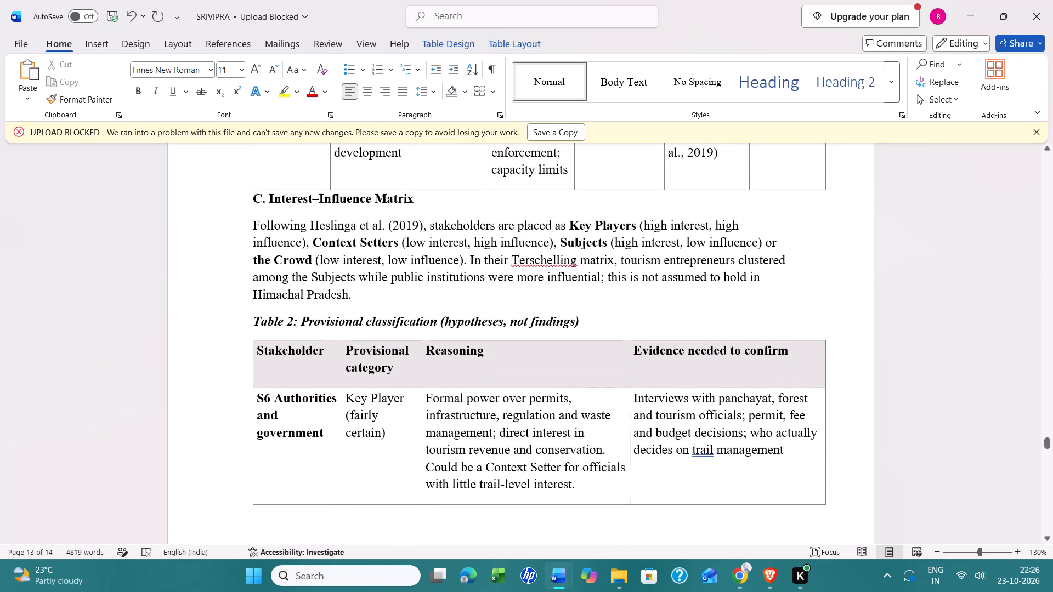
pyautogui.scroll(1, 524, 284)
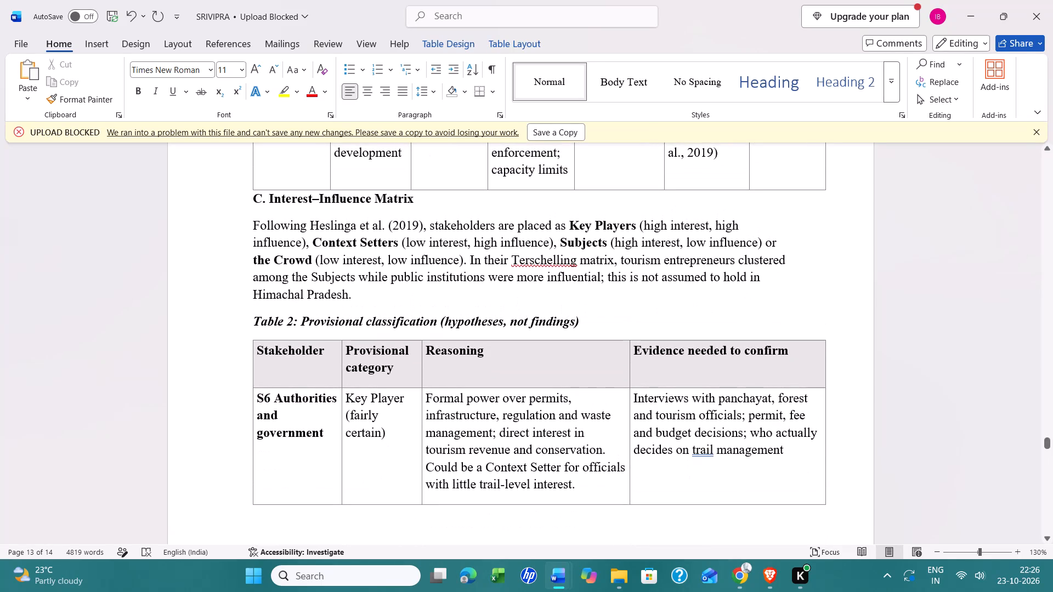
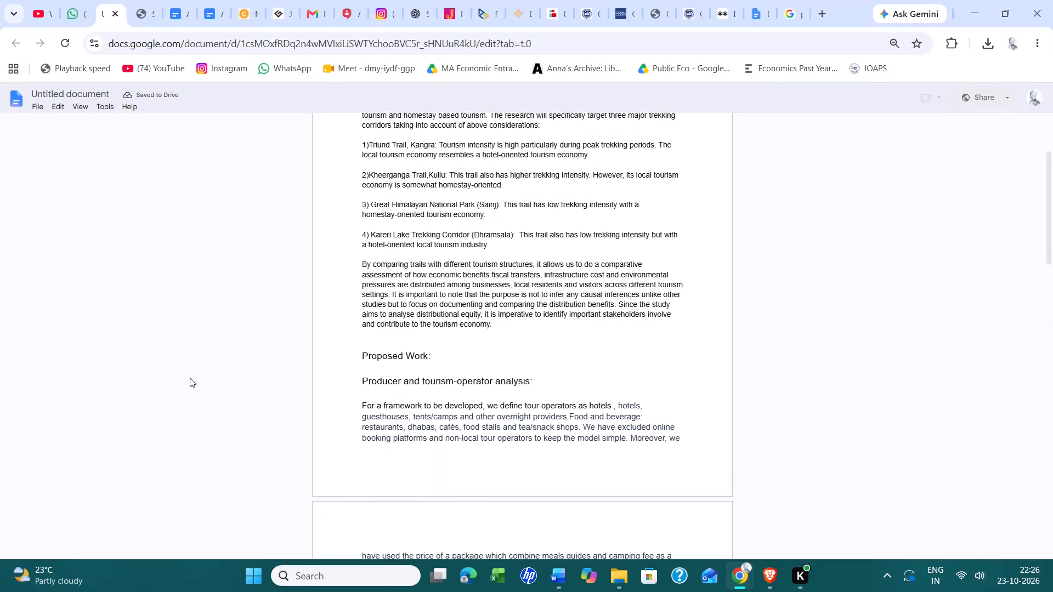
# Look through the shared Google Docs draft from the producer and tour-operator analysis to the aggregate consumer surplus chart and resident-side section.
pyautogui.scroll(-5, 190, 378)
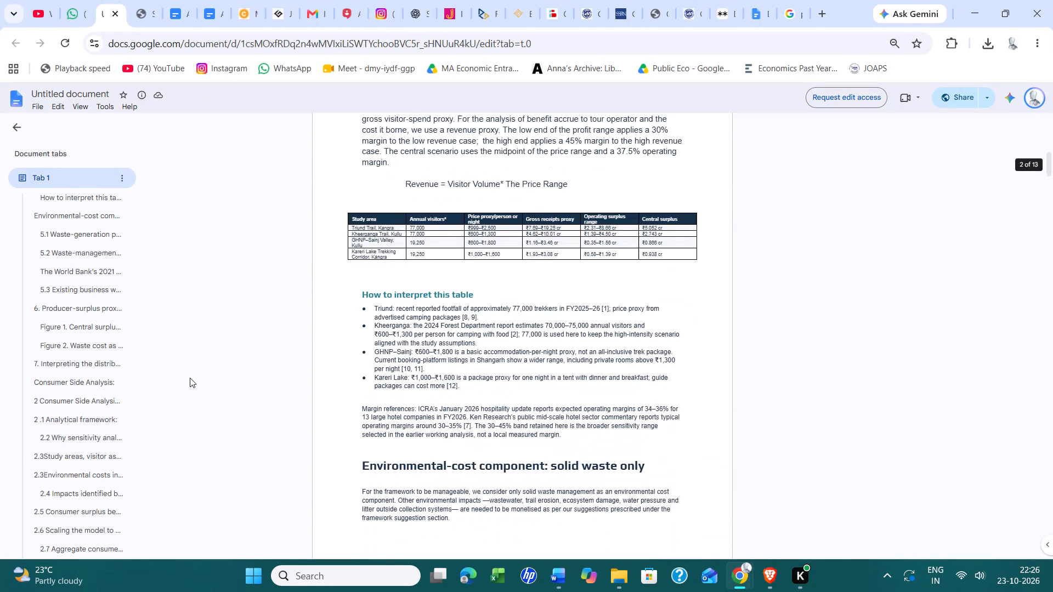
pyautogui.scroll(-1, 190, 378)
pyautogui.click(399, 190)
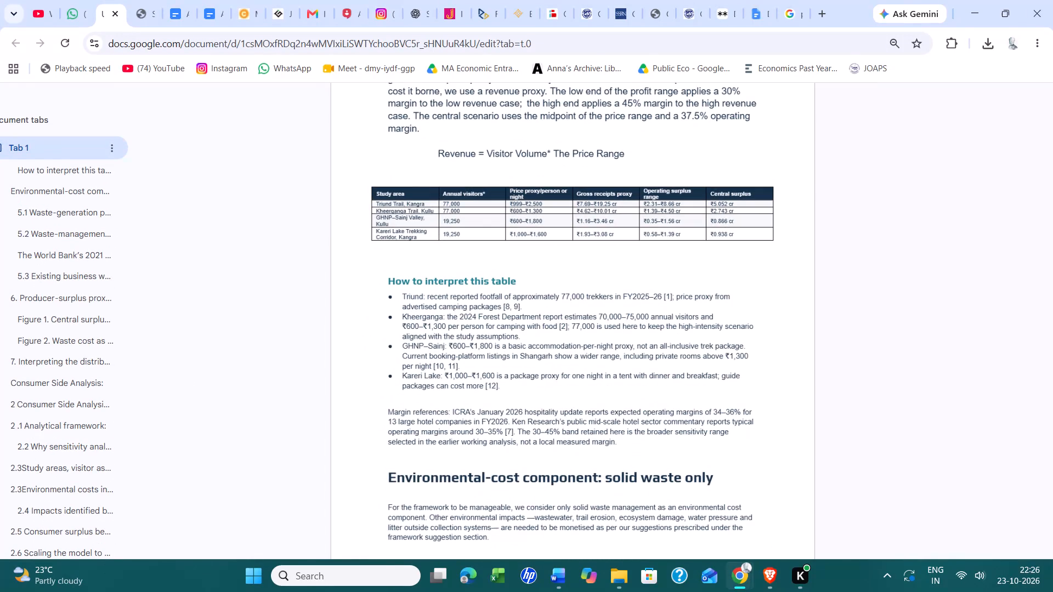
pyautogui.scroll(-4, 382, 231)
pyautogui.click(411, 173)
pyautogui.moveTo(411, 173); pyautogui.dragTo(418, 203)
pyautogui.click(418, 203)
pyautogui.scroll(-2, 418, 203)
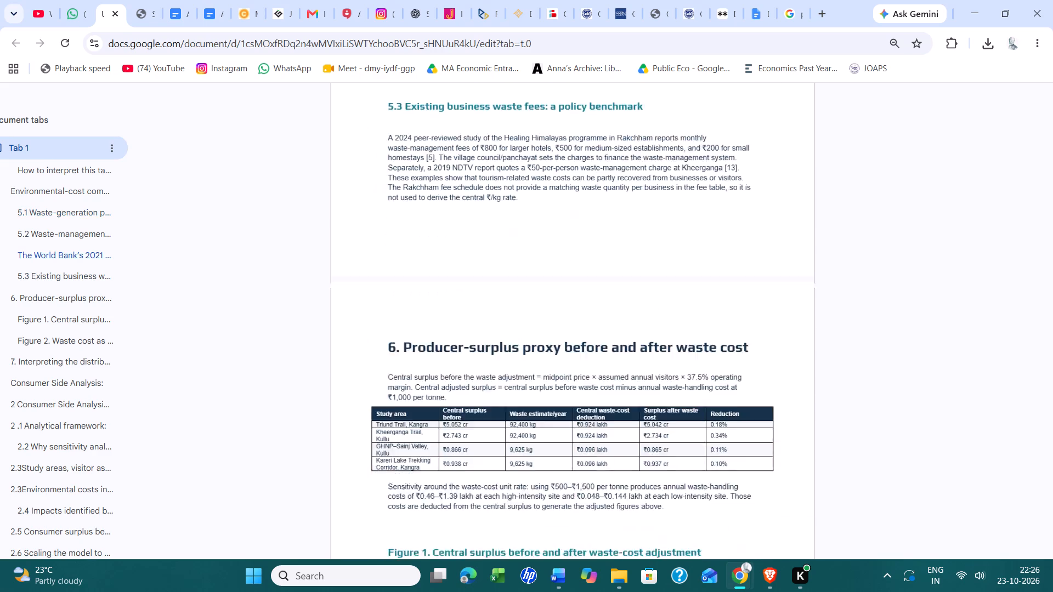
pyautogui.scroll(-10, 418, 203)
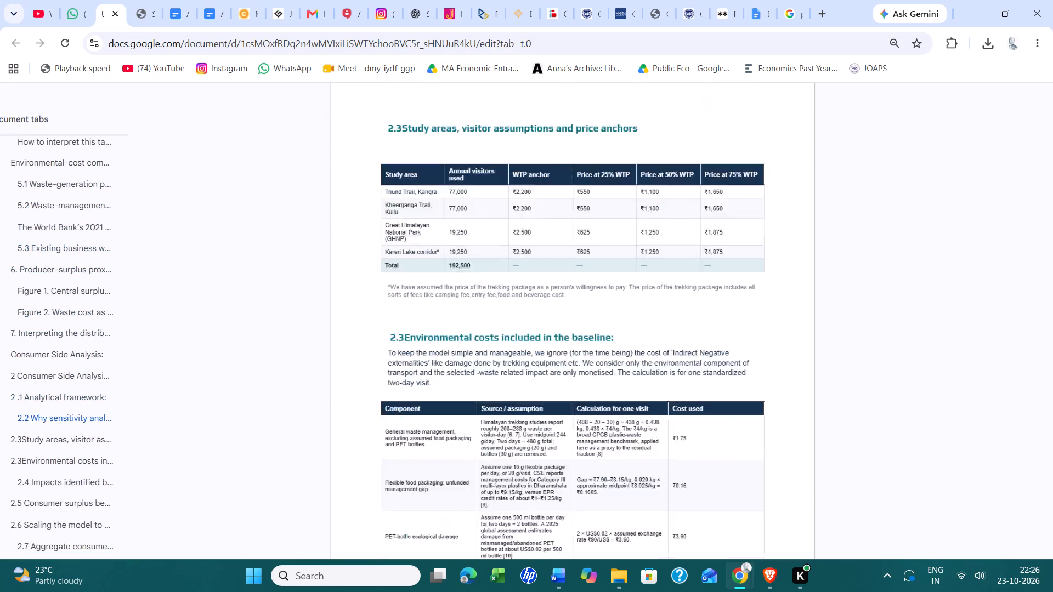
pyautogui.scroll(-10, 418, 203)
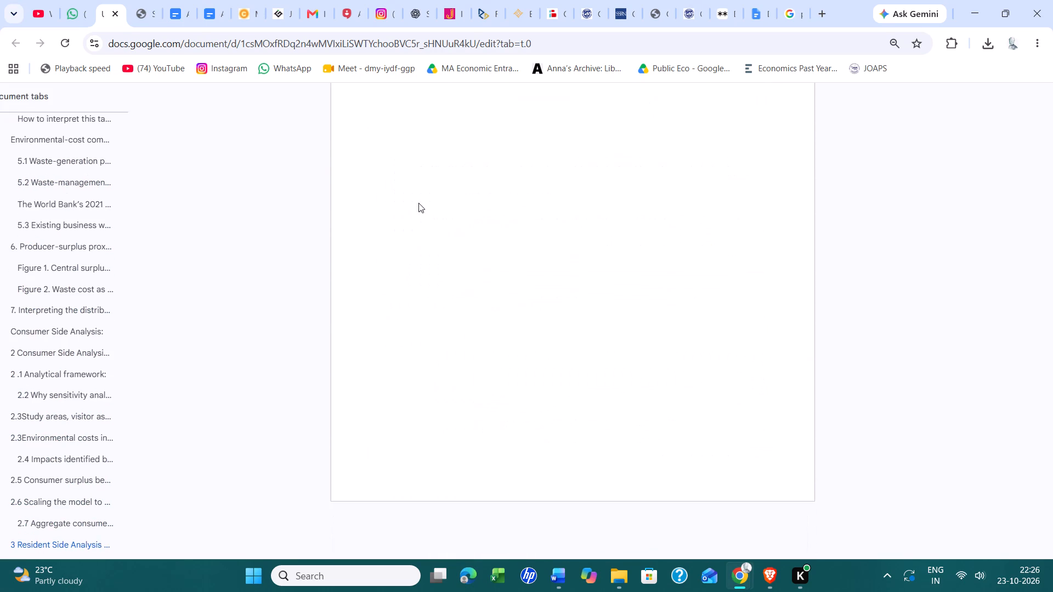
pyautogui.scroll(9, 418, 203)
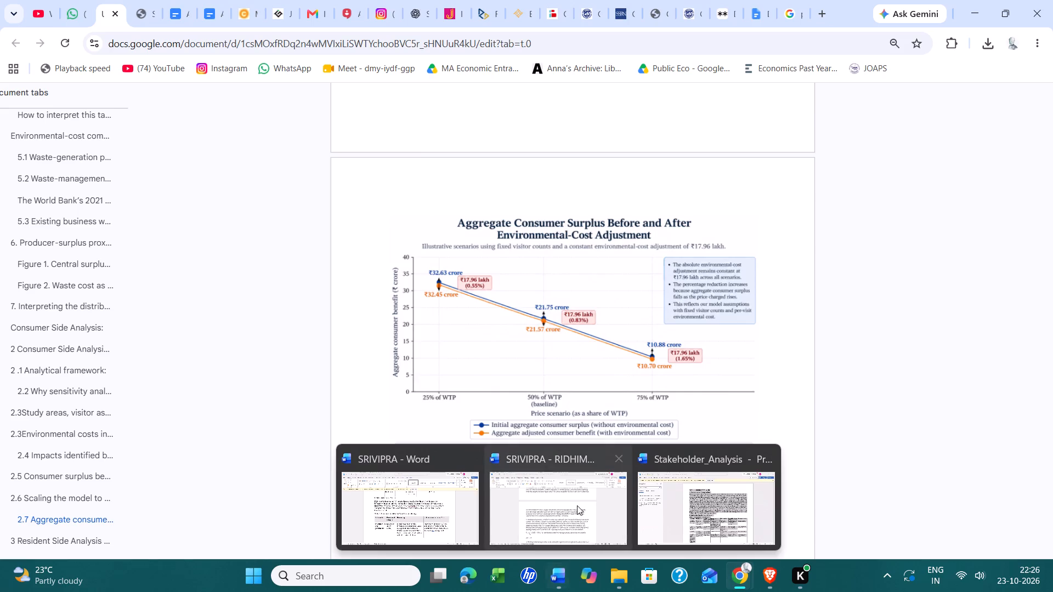
# Switch to the SRIVIPRA Word document and check the layout of Table 1 and its placement relative to its caption.
pyautogui.click(438, 503)
pyautogui.scroll(2, 453, 358)
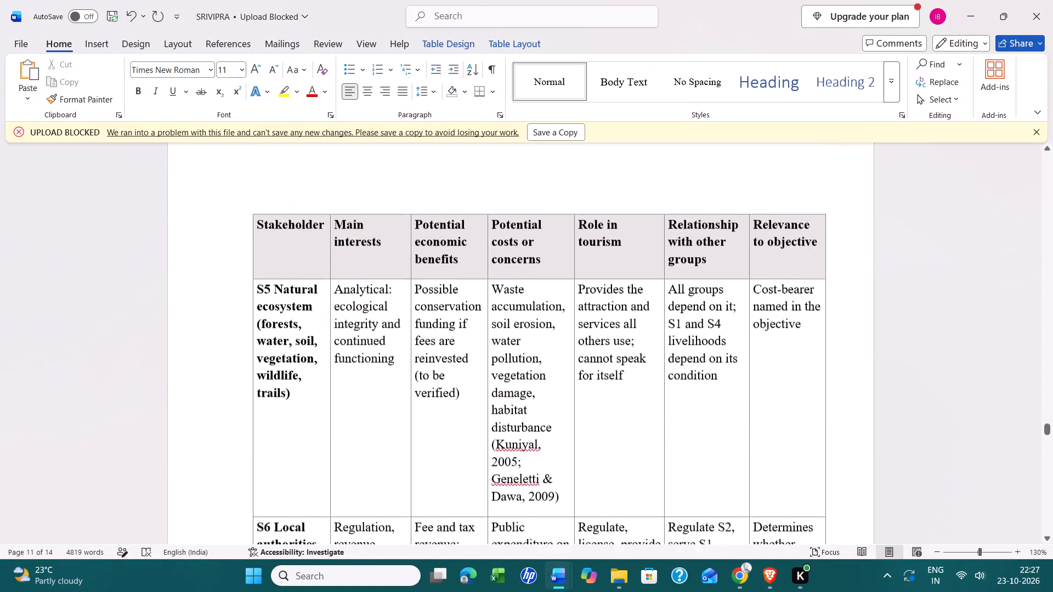
pyautogui.scroll(1, 453, 358)
pyautogui.keyDown('ctrl'); pyautogui.scroll(-3, 453, 358); pyautogui.keyUp('ctrl')
pyautogui.scroll(3, 453, 358)
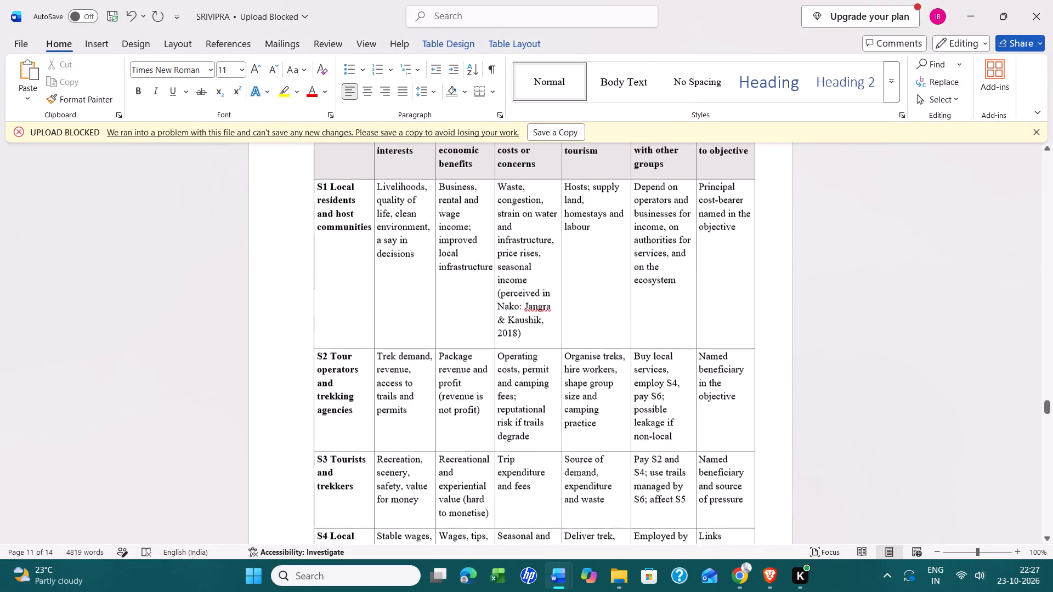
pyautogui.scroll(2, 453, 358)
pyautogui.click(349, 287)
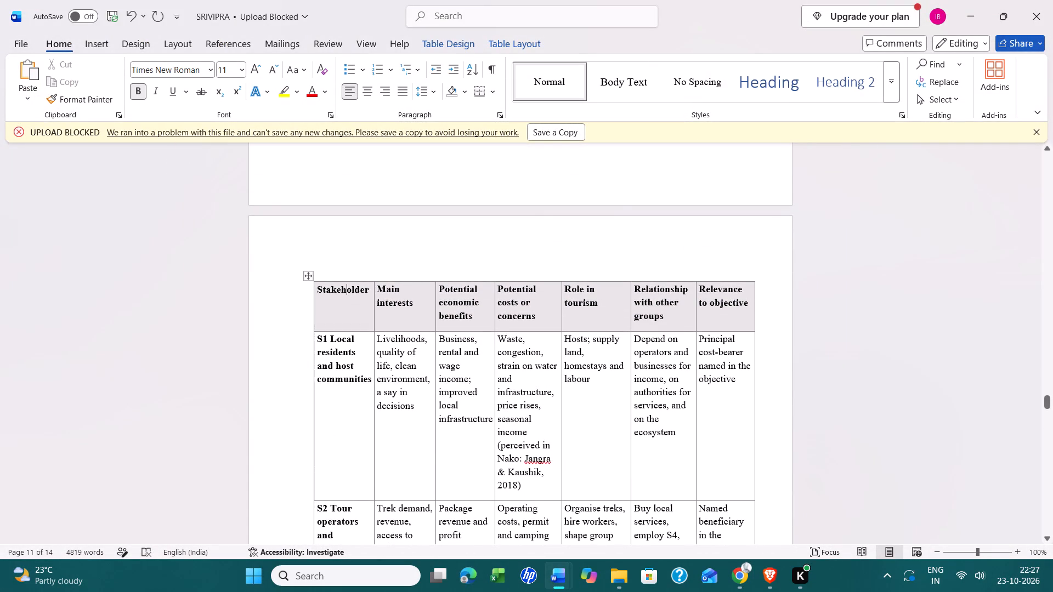
pyautogui.scroll(1, 540, 222)
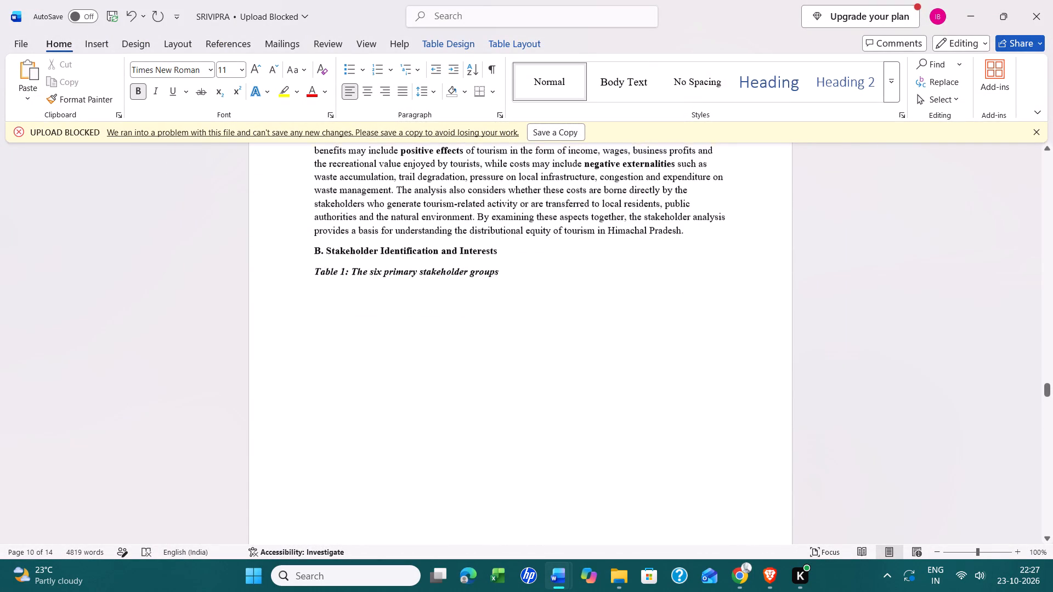
pyautogui.scroll(1, 540, 222)
pyautogui.scroll(-4, 540, 222)
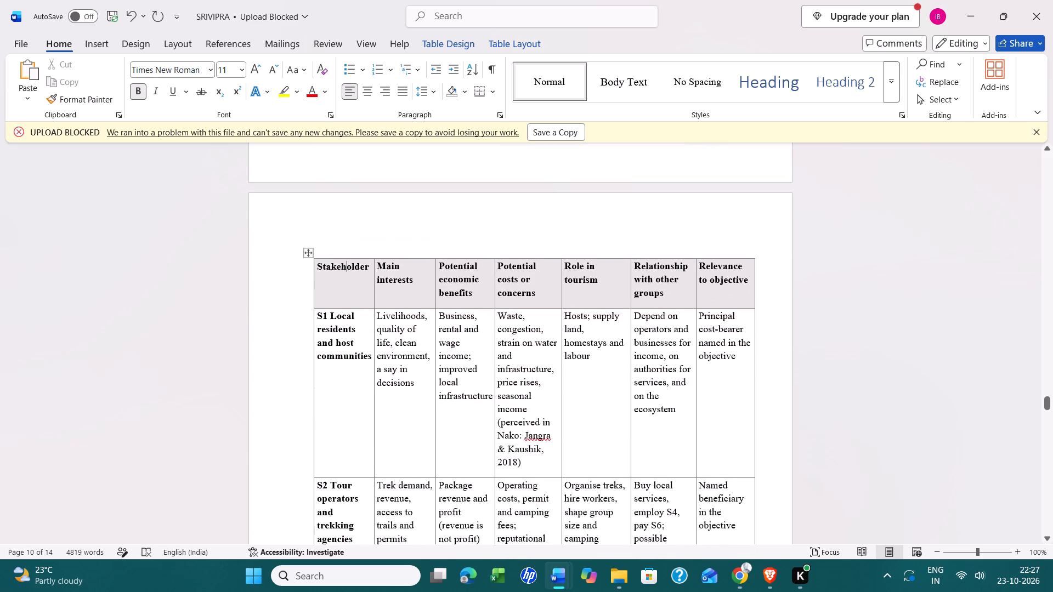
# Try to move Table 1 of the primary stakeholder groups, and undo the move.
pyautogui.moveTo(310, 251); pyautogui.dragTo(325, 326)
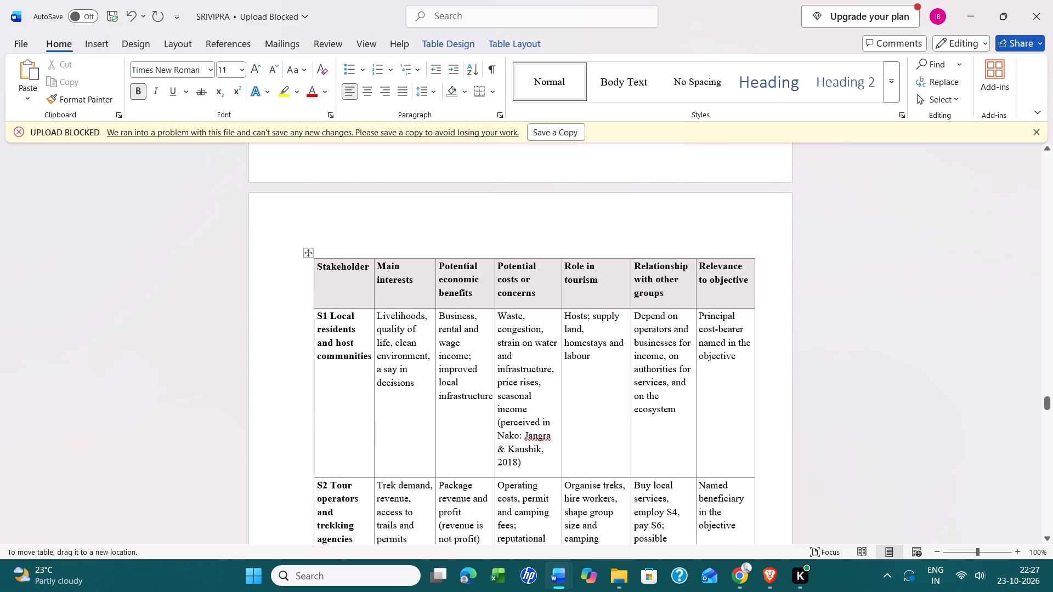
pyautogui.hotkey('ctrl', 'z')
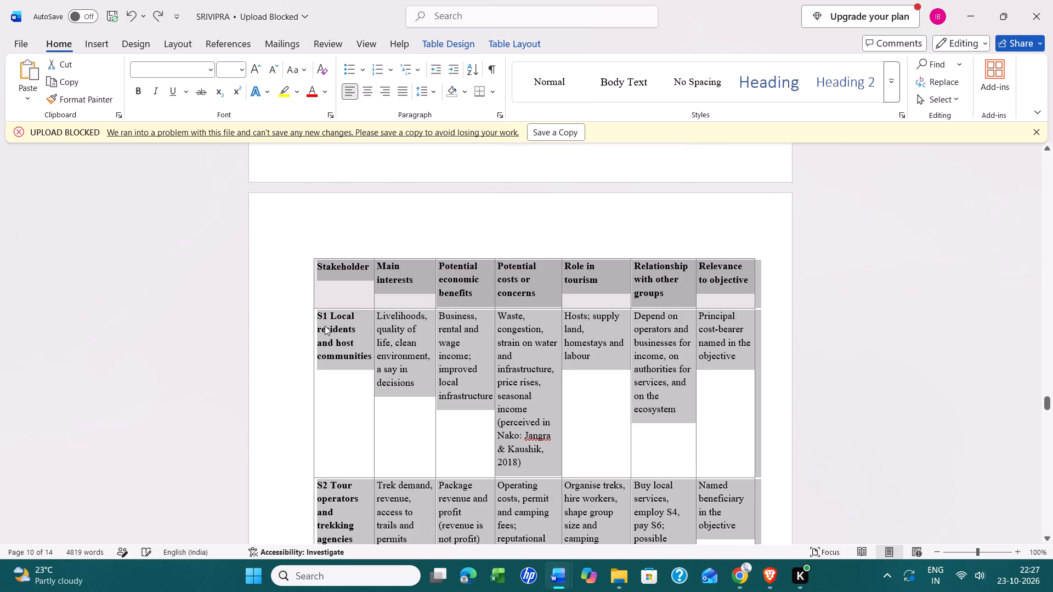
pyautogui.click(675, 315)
# Delete the citation "(perceived in Nako: Jangra & Kaushik, 2018)" from the S1 Local residents entry under Potential costs or concerns in Table 1.
pyautogui.scroll(4, 675, 315)
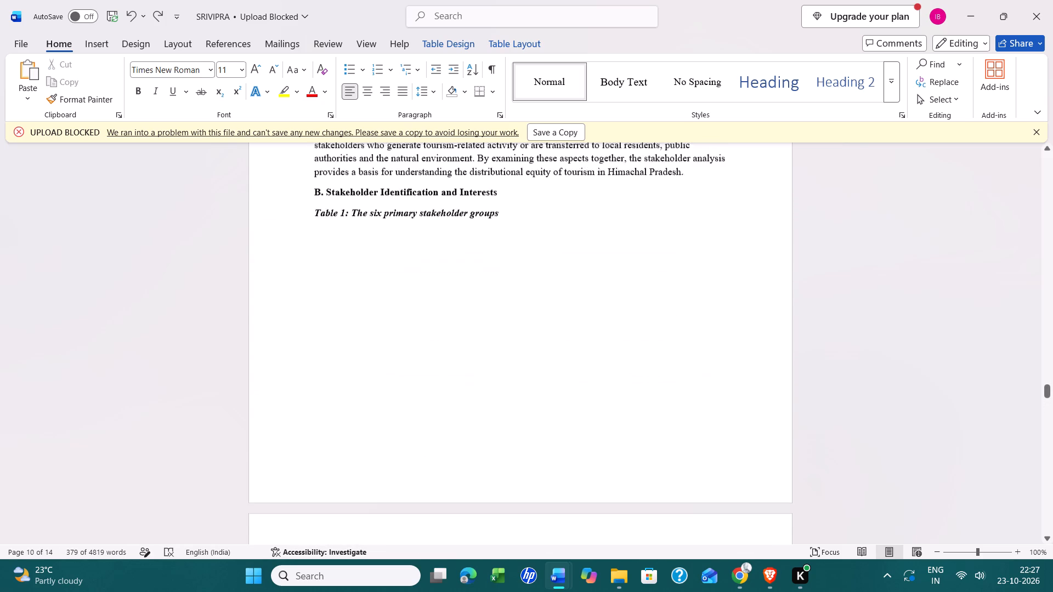
pyautogui.scroll(-7, 675, 315)
pyautogui.hscroll(-1, 675, 315)
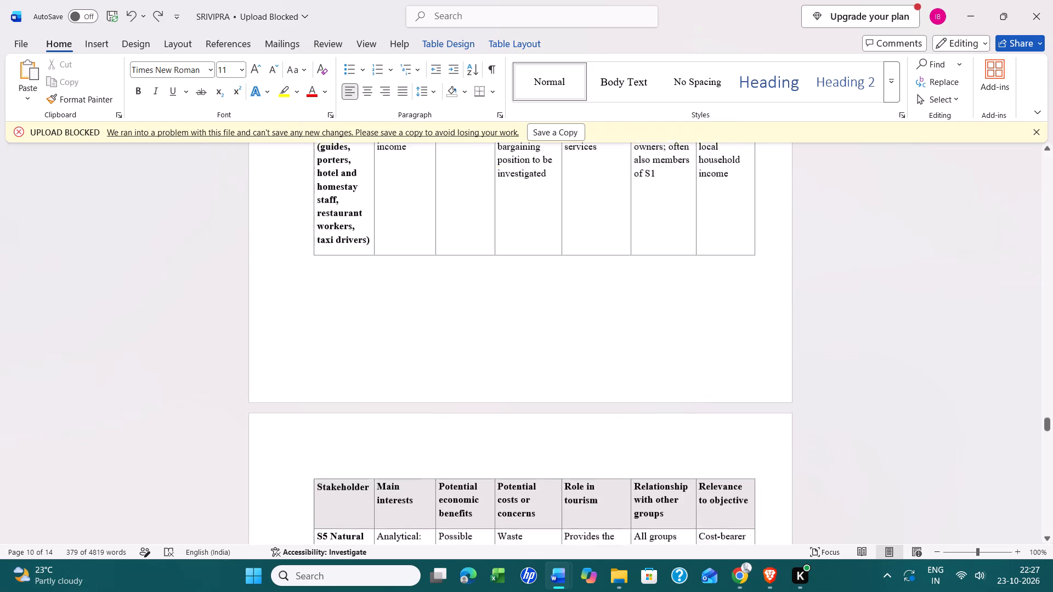
pyautogui.hscroll(-1, 675, 315)
pyautogui.scroll(1, 675, 315)
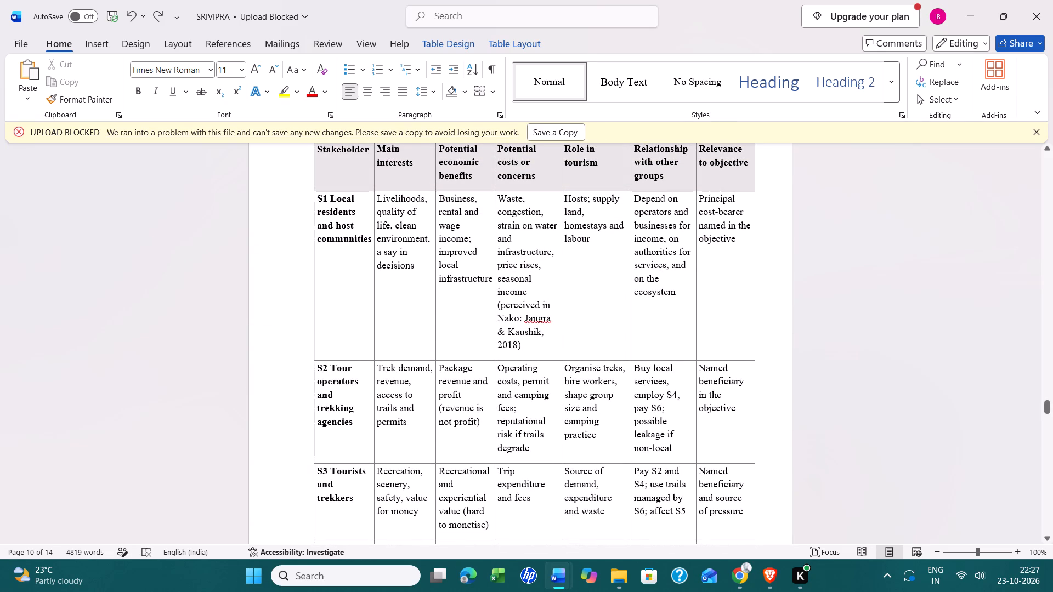
pyautogui.moveTo(526, 346); pyautogui.dragTo(499, 307)
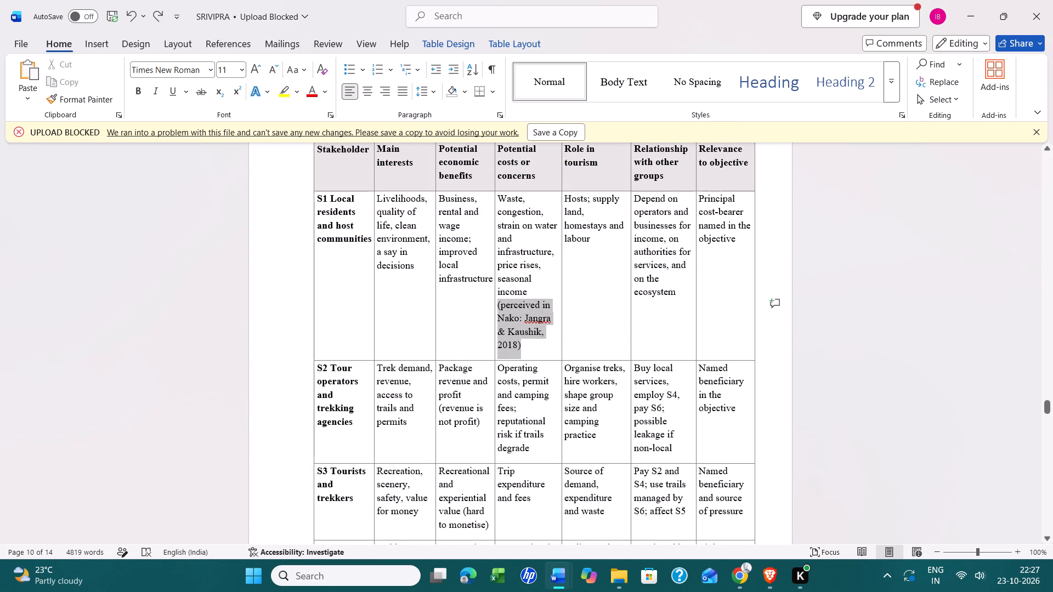
pyautogui.moveTo(499, 307); pyautogui.dragTo(496, 306)
pyautogui.press('BackSpace')
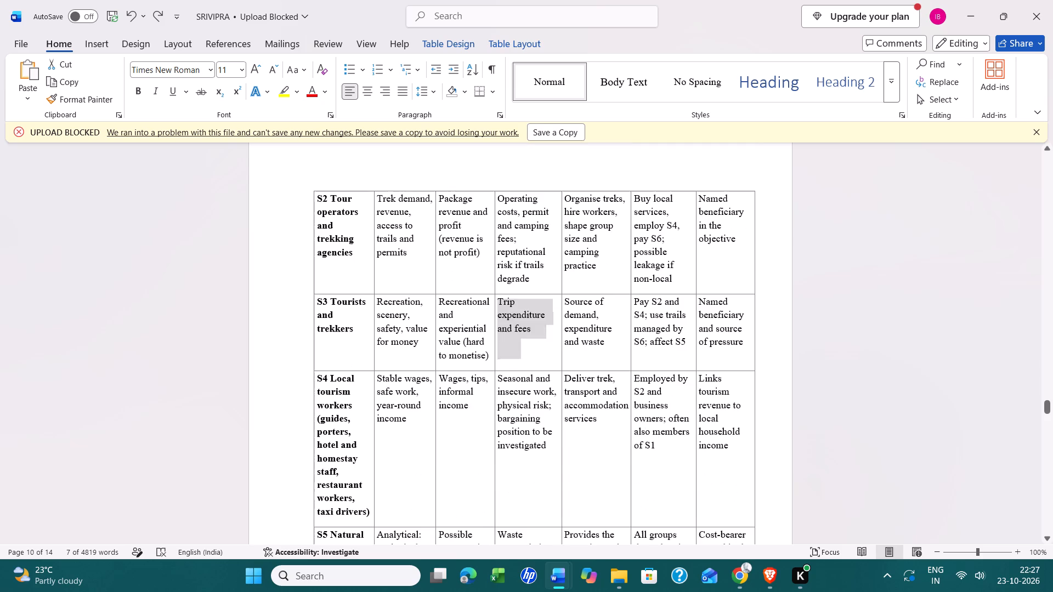
pyautogui.scroll(1, 496, 306)
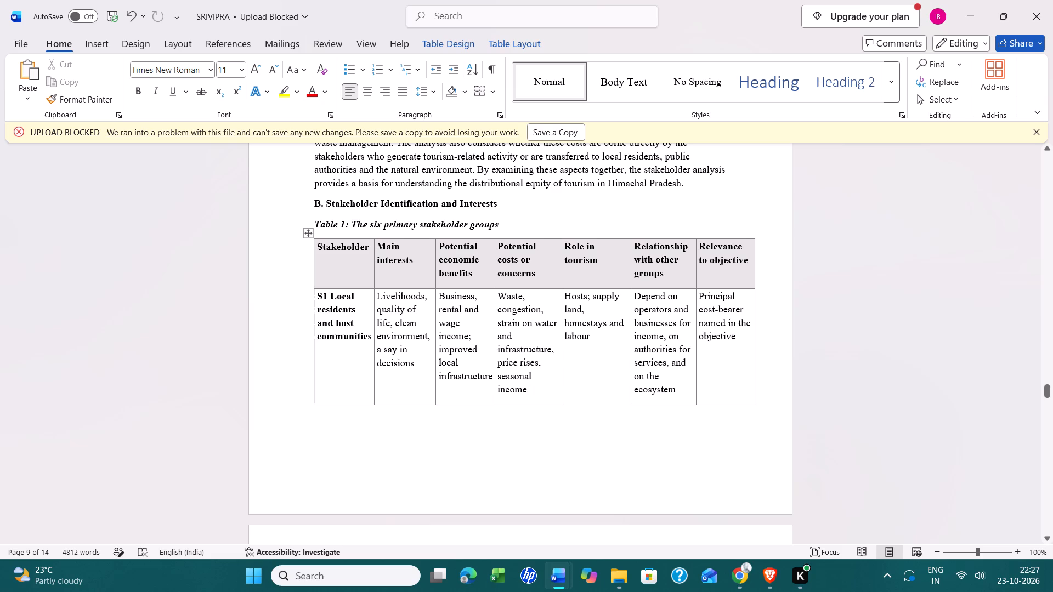
# Set the text of the entire Table 1, from the header row through S6 Local authorities, to font size 9.
pyautogui.doubleClick(339, 249)
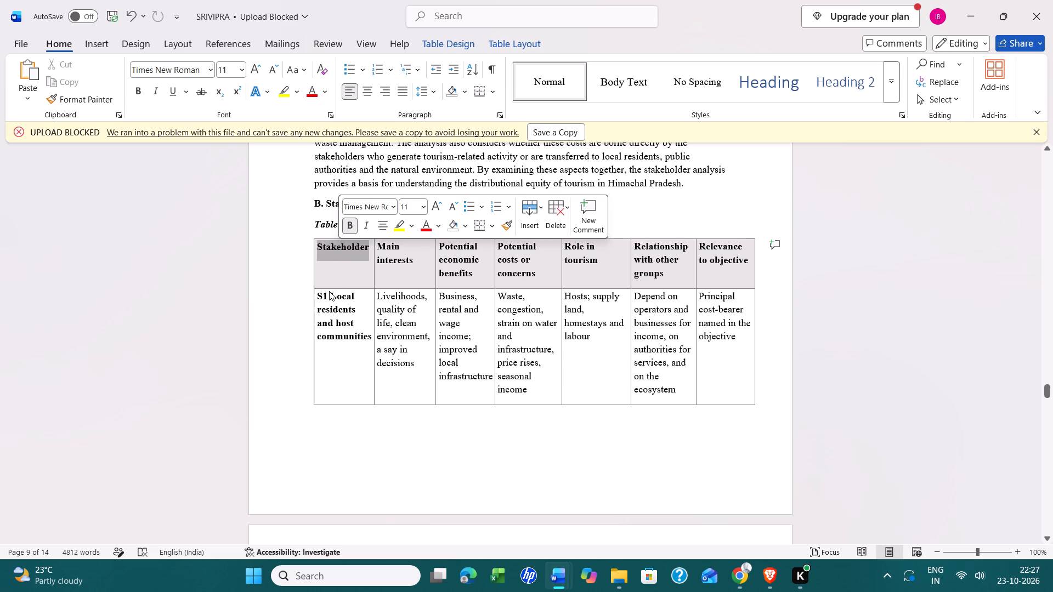
pyautogui.tripleClick(329, 291)
pyautogui.doubleClick(329, 291)
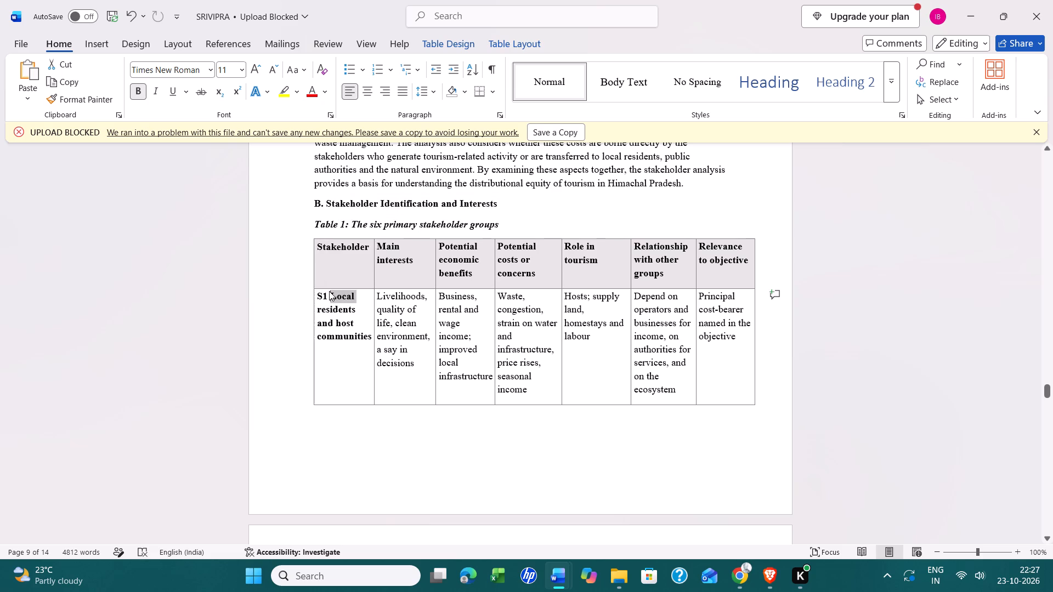
pyautogui.moveTo(329, 291); pyautogui.dragTo(485, 348)
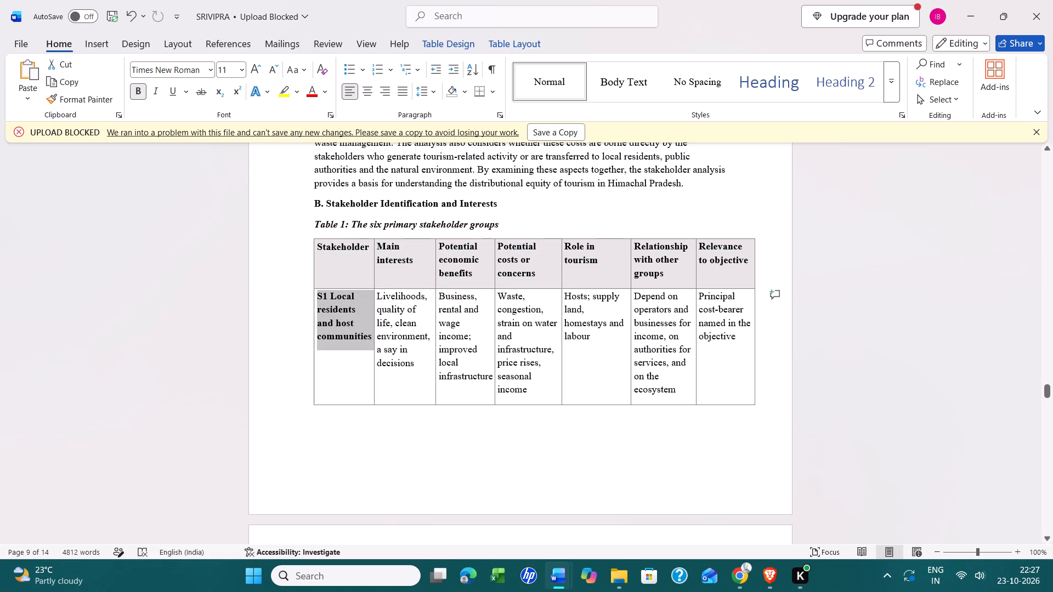
pyautogui.click(588, 320)
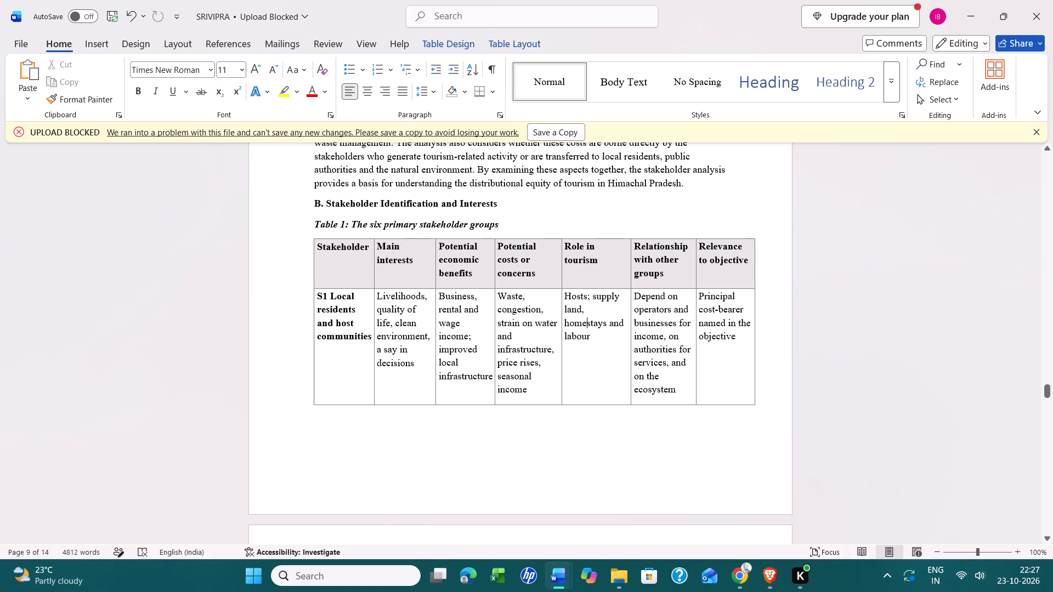
pyautogui.click(384, 252)
pyautogui.click(330, 254)
pyautogui.moveTo(330, 254); pyautogui.dragTo(431, 278)
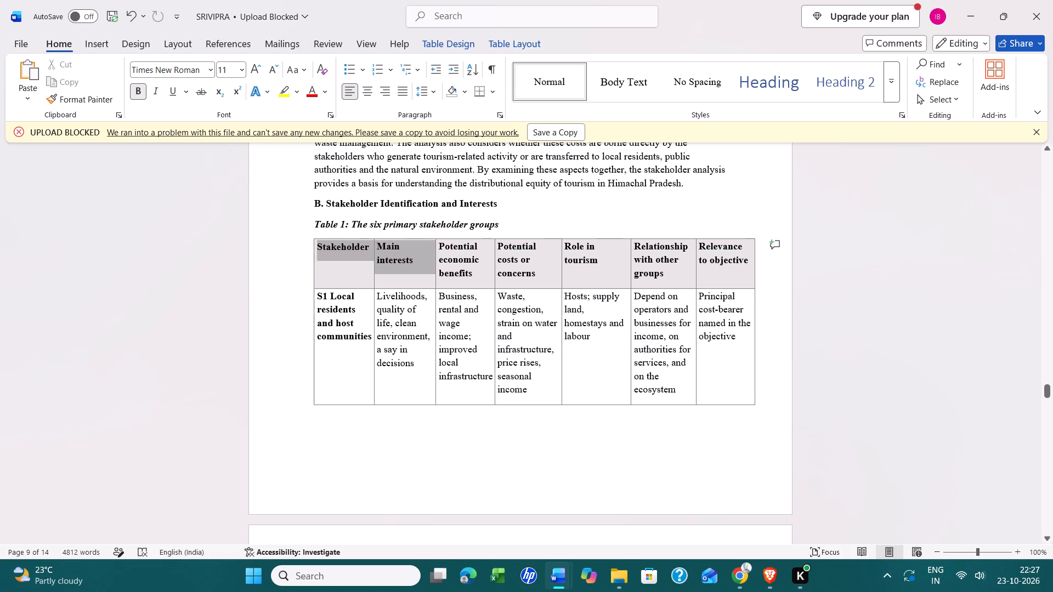
pyautogui.moveTo(431, 278); pyautogui.dragTo(713, 493)
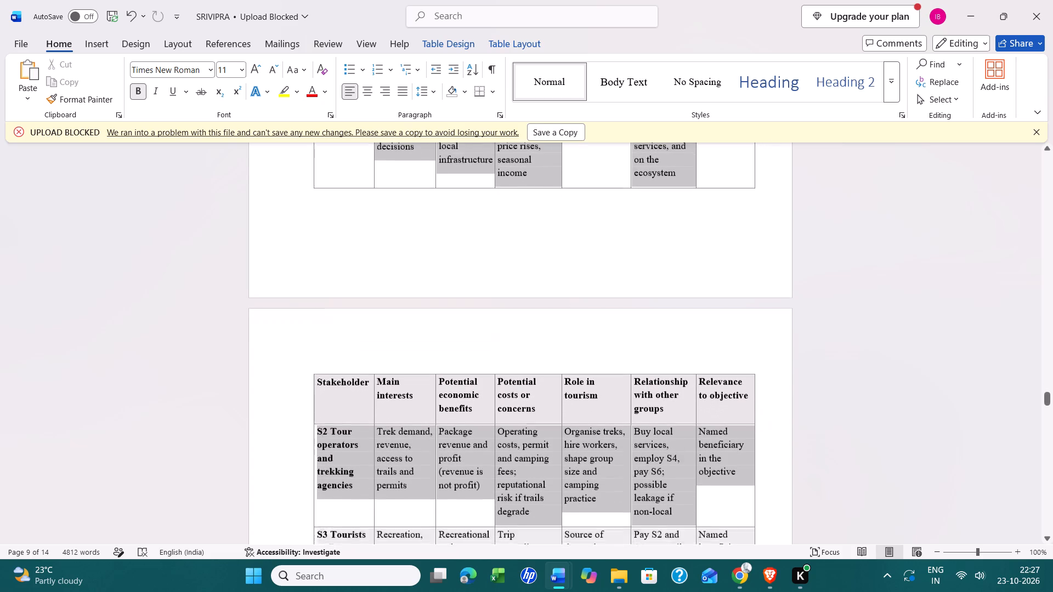
pyautogui.moveTo(713, 493); pyautogui.dragTo(712, 461)
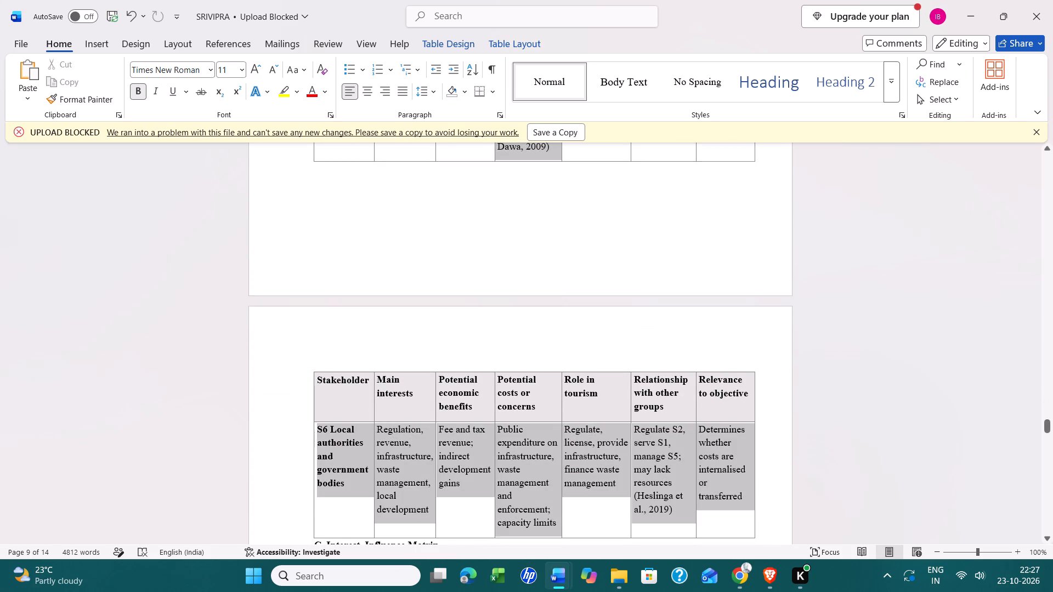
pyautogui.moveTo(712, 461); pyautogui.dragTo(720, 497)
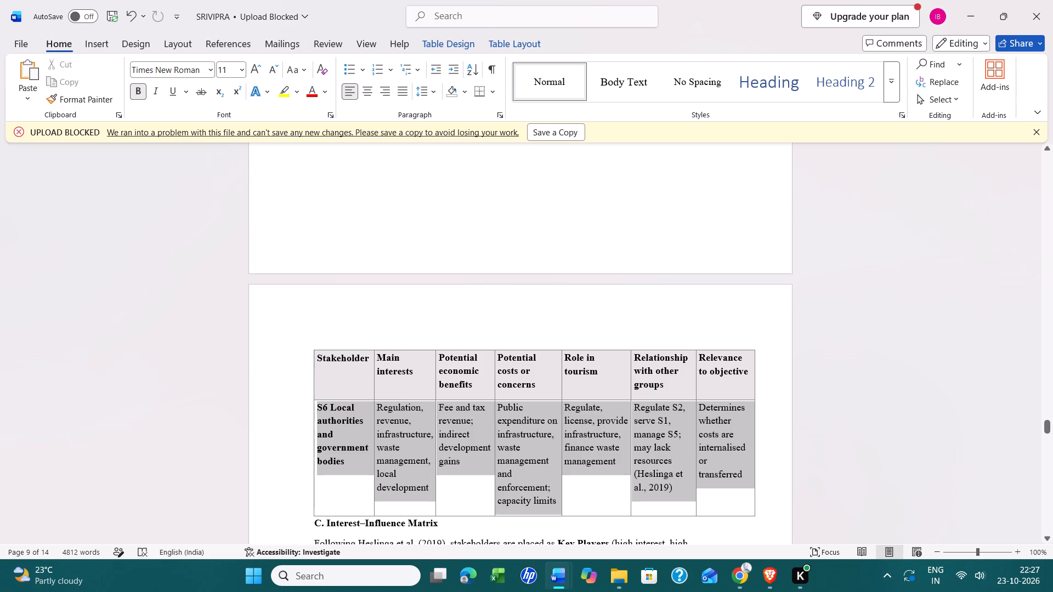
pyautogui.moveTo(720, 497); pyautogui.dragTo(721, 497)
pyautogui.click(239, 69)
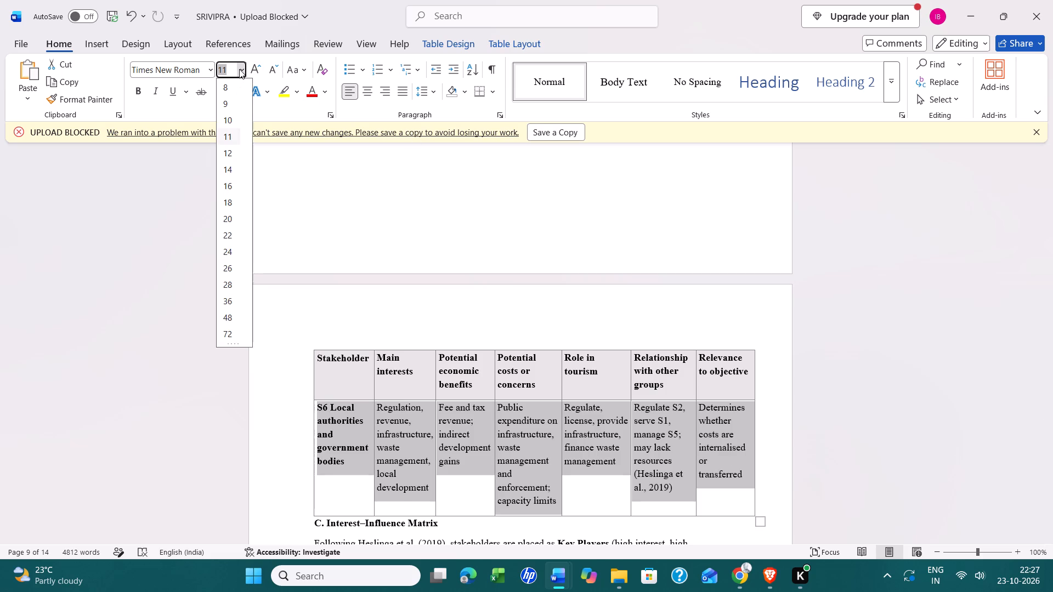
pyautogui.click(230, 104)
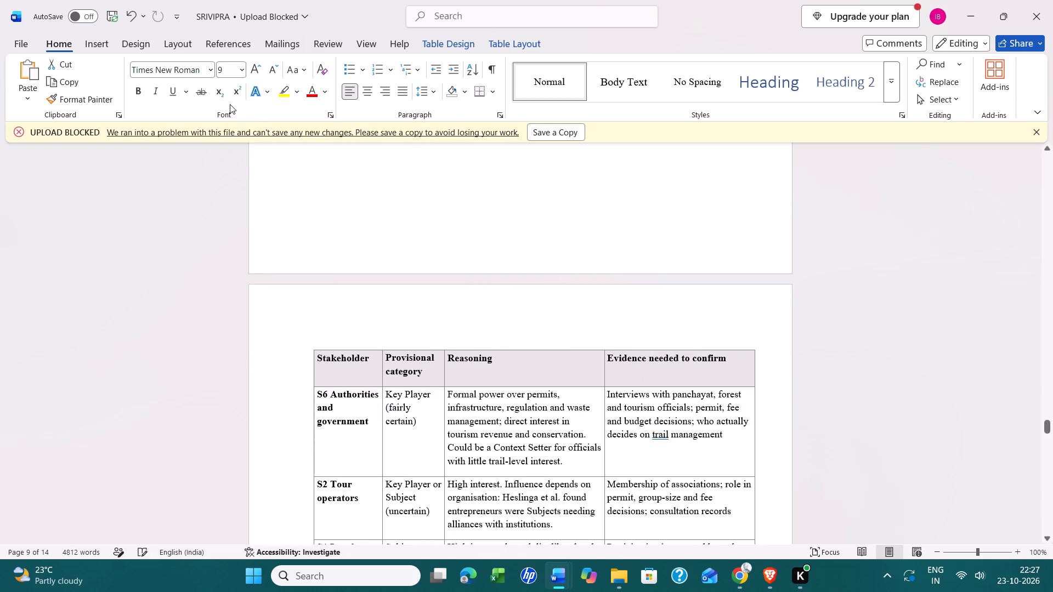
# Review the resized Table 1 and its page breaks, from the section B heading through the S6 row, along with Table 2.
pyautogui.click(412, 244)
pyautogui.scroll(-1, 412, 244)
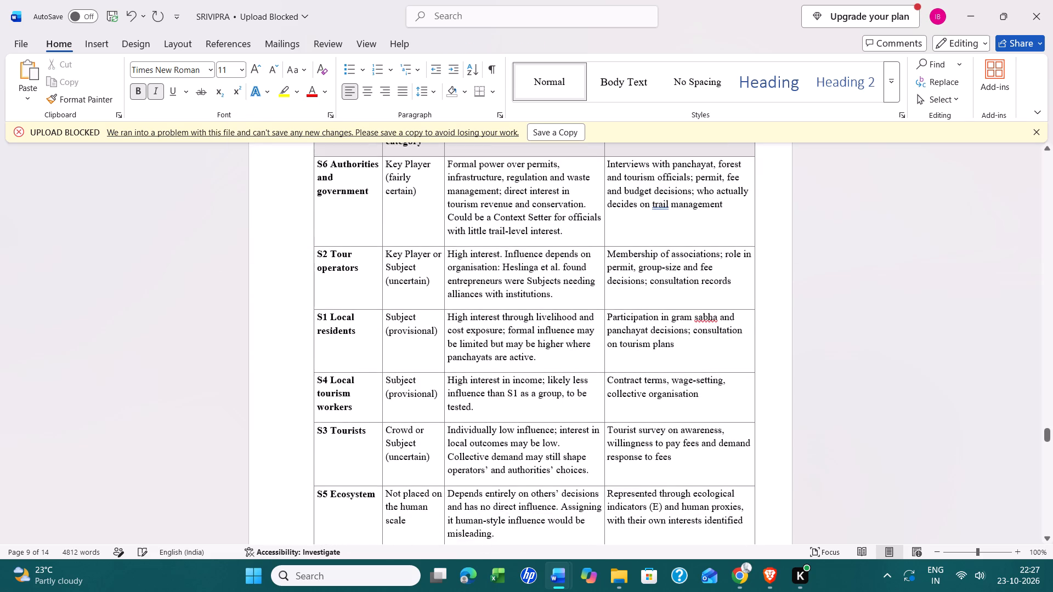
pyautogui.scroll(8, 412, 244)
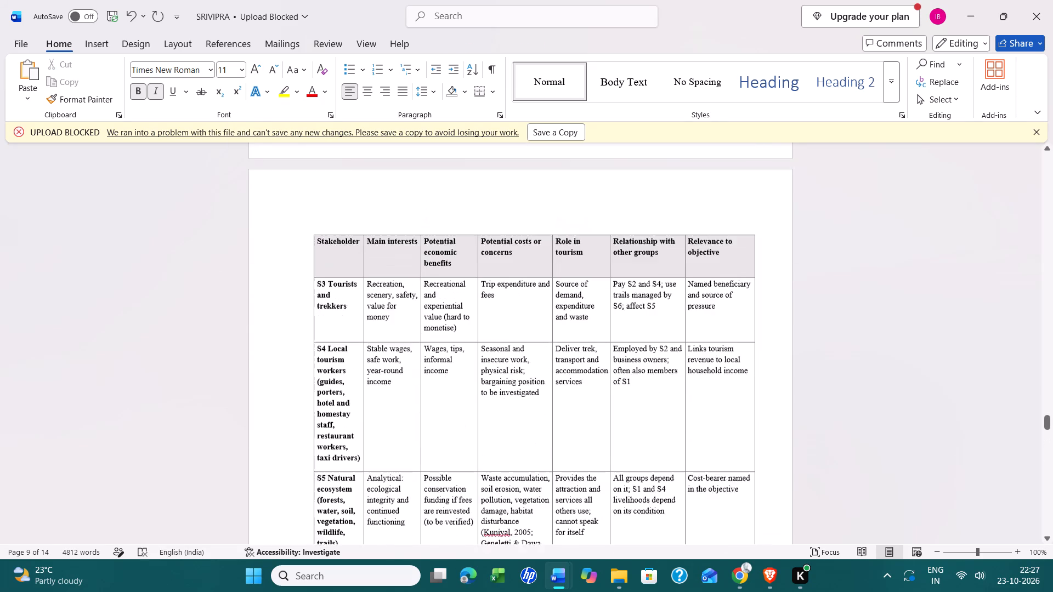
pyautogui.scroll(6, 412, 244)
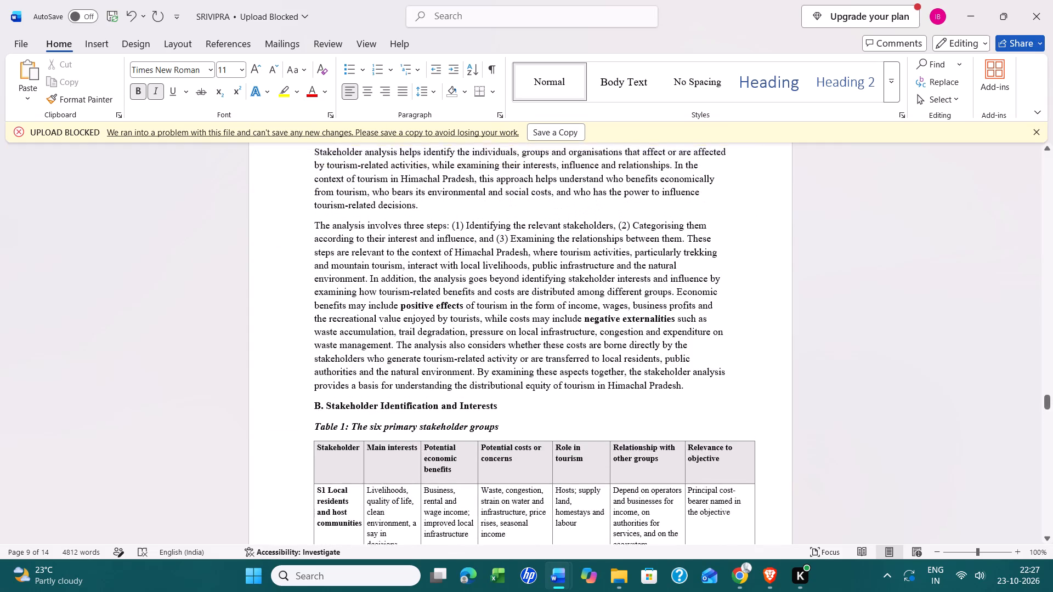
pyautogui.scroll(-1, 412, 244)
pyautogui.keyDown('ctrl'); pyautogui.scroll(1, 412, 244); pyautogui.keyUp('ctrl')
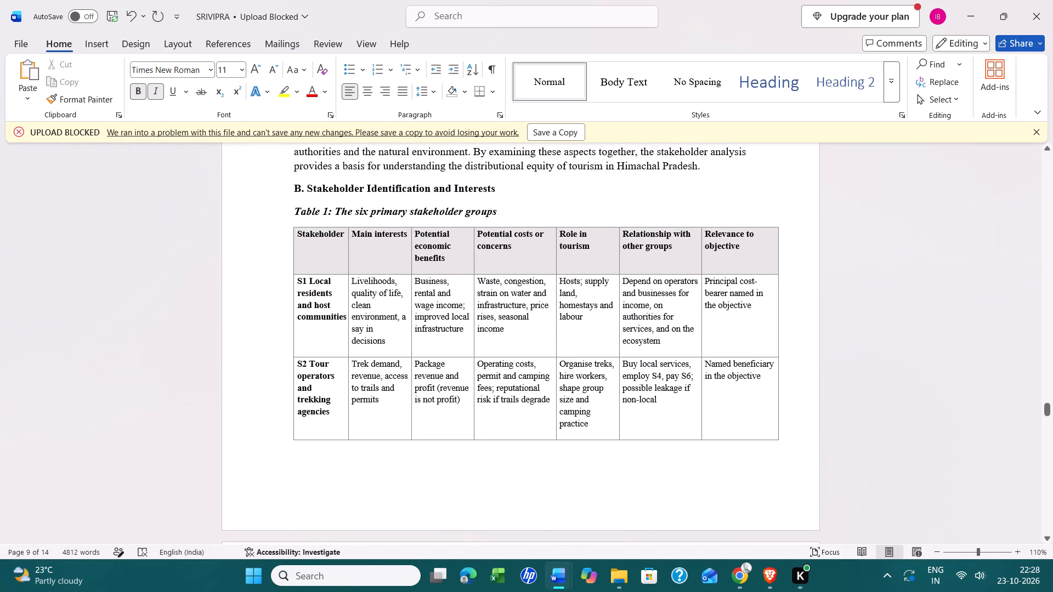
pyautogui.scroll(-2, 429, 328)
pyautogui.doubleClick(334, 158)
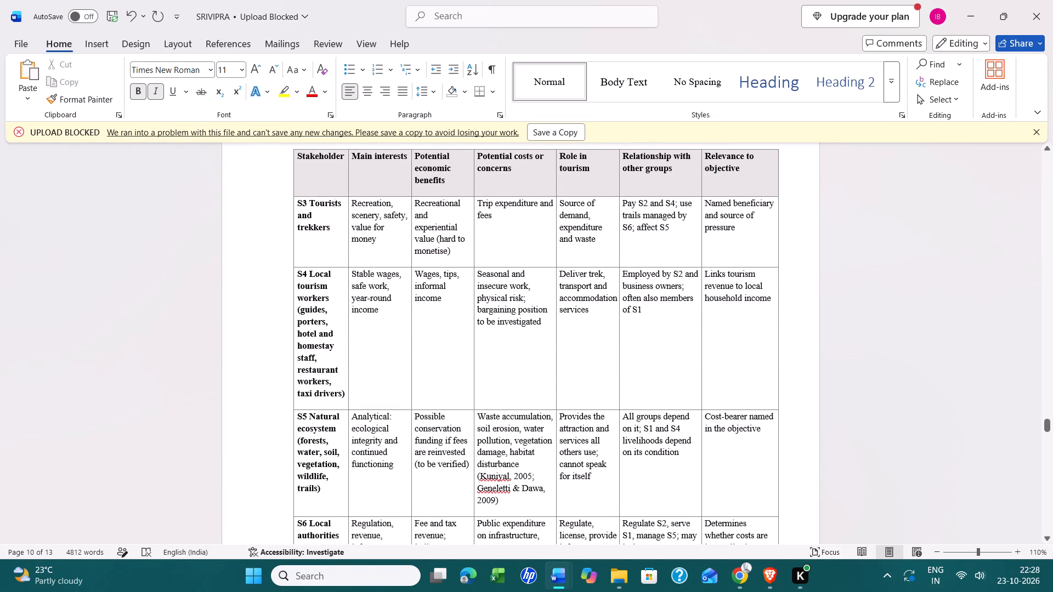
pyautogui.scroll(1, 334, 158)
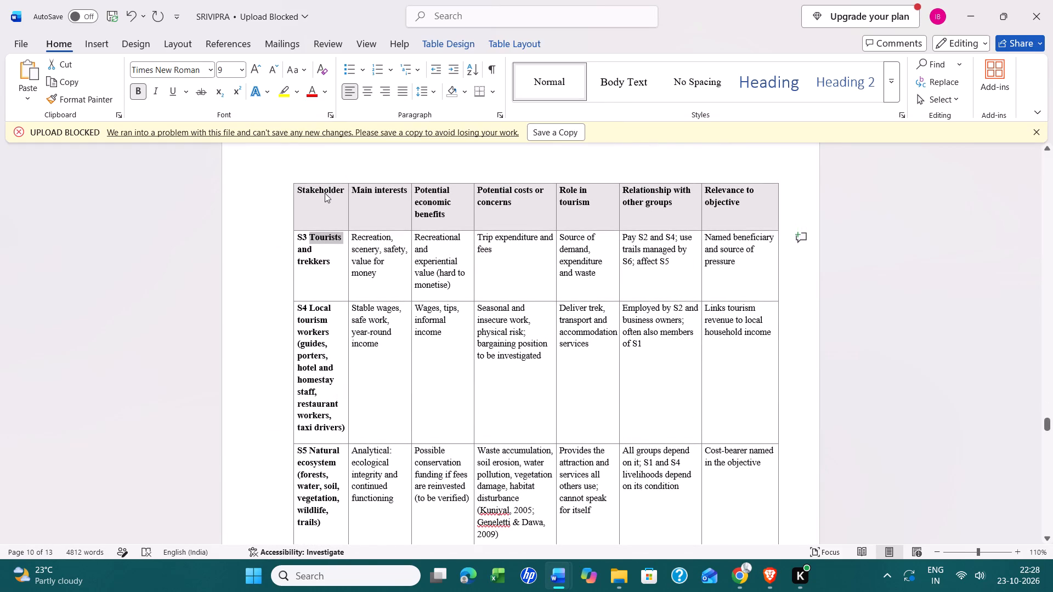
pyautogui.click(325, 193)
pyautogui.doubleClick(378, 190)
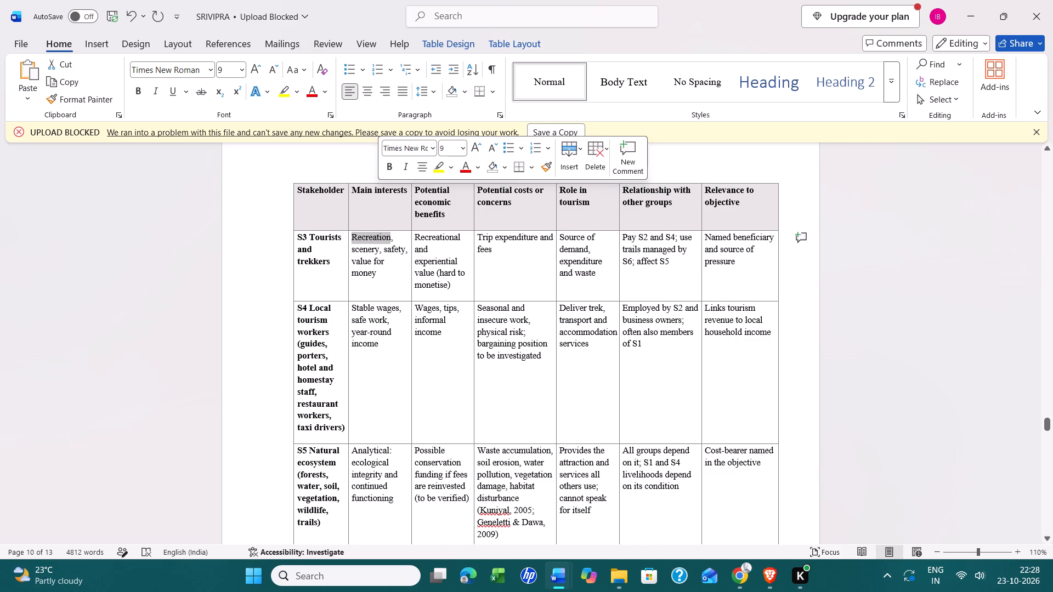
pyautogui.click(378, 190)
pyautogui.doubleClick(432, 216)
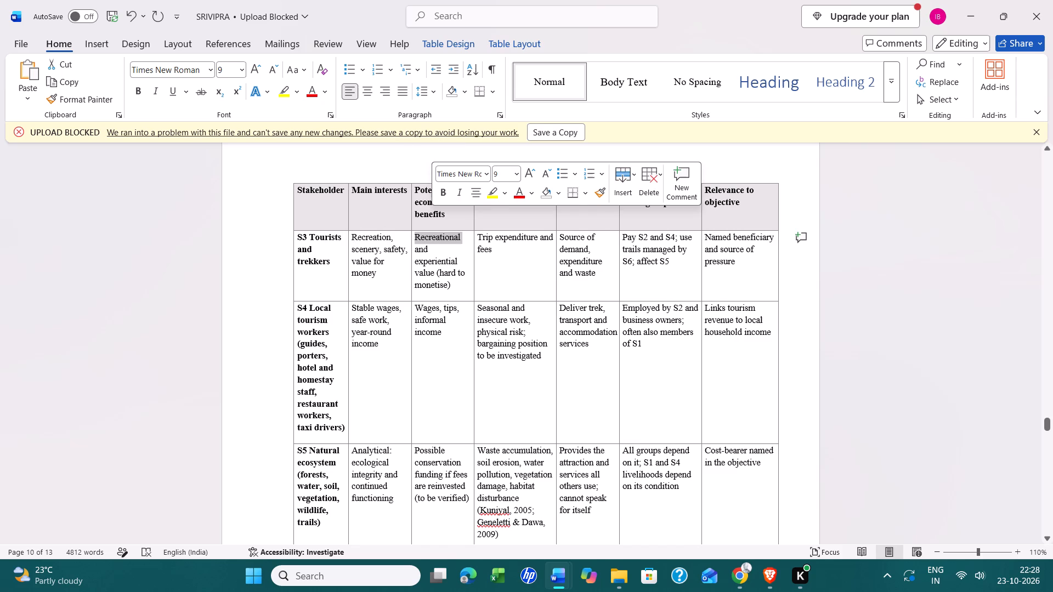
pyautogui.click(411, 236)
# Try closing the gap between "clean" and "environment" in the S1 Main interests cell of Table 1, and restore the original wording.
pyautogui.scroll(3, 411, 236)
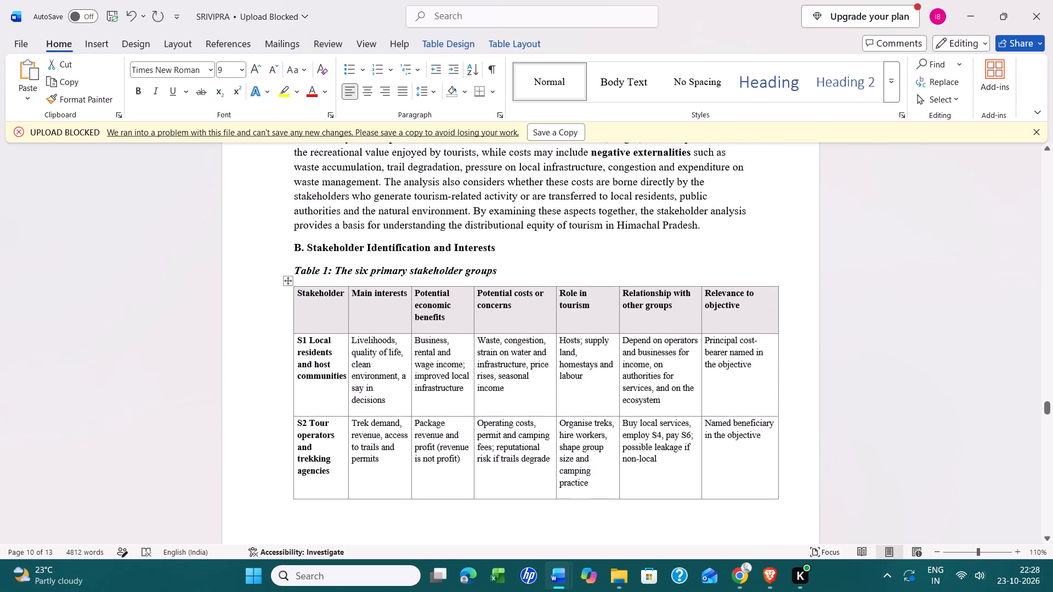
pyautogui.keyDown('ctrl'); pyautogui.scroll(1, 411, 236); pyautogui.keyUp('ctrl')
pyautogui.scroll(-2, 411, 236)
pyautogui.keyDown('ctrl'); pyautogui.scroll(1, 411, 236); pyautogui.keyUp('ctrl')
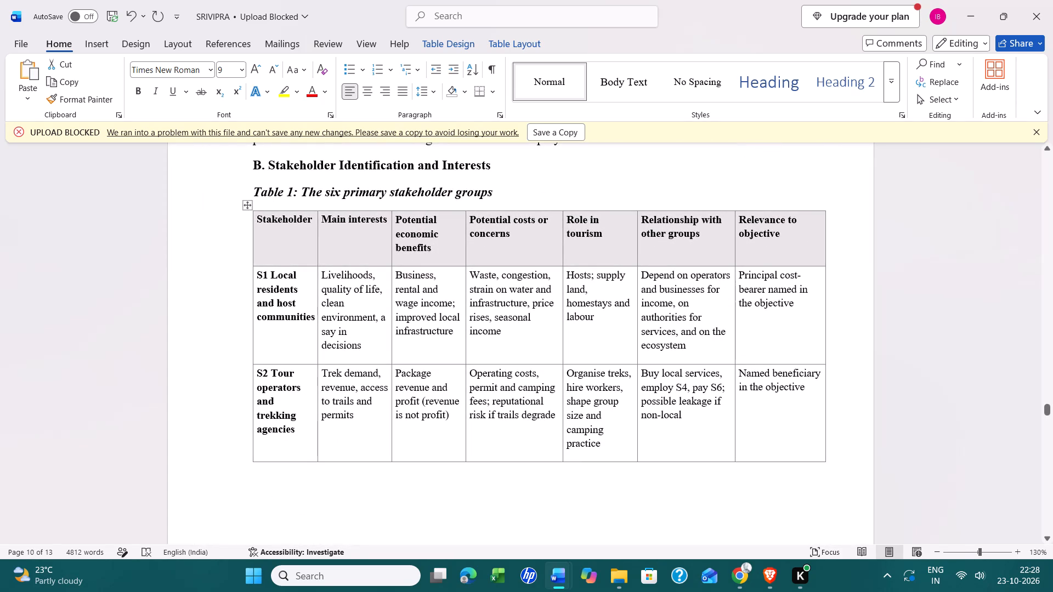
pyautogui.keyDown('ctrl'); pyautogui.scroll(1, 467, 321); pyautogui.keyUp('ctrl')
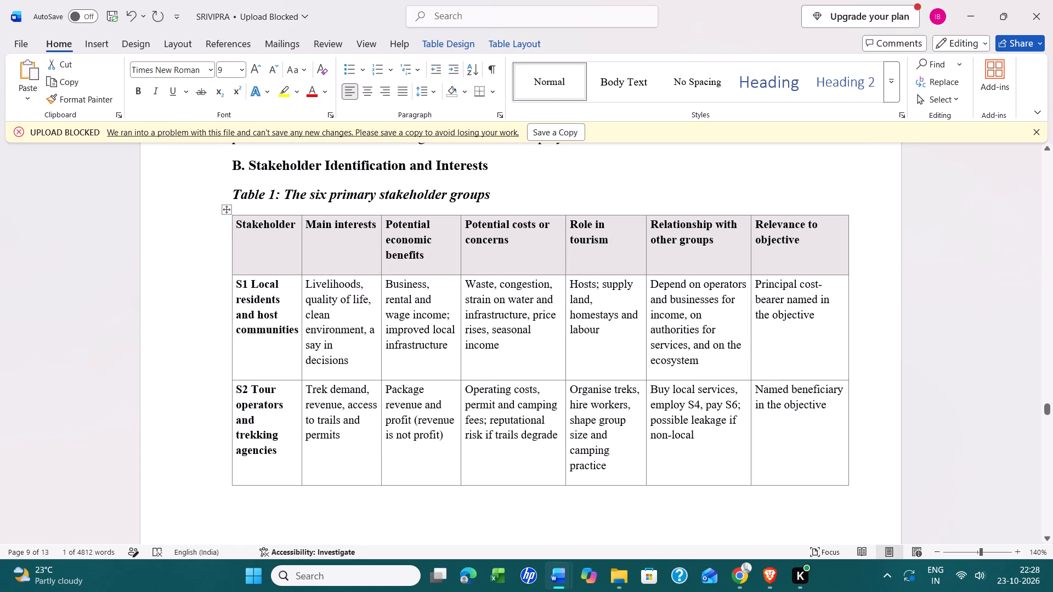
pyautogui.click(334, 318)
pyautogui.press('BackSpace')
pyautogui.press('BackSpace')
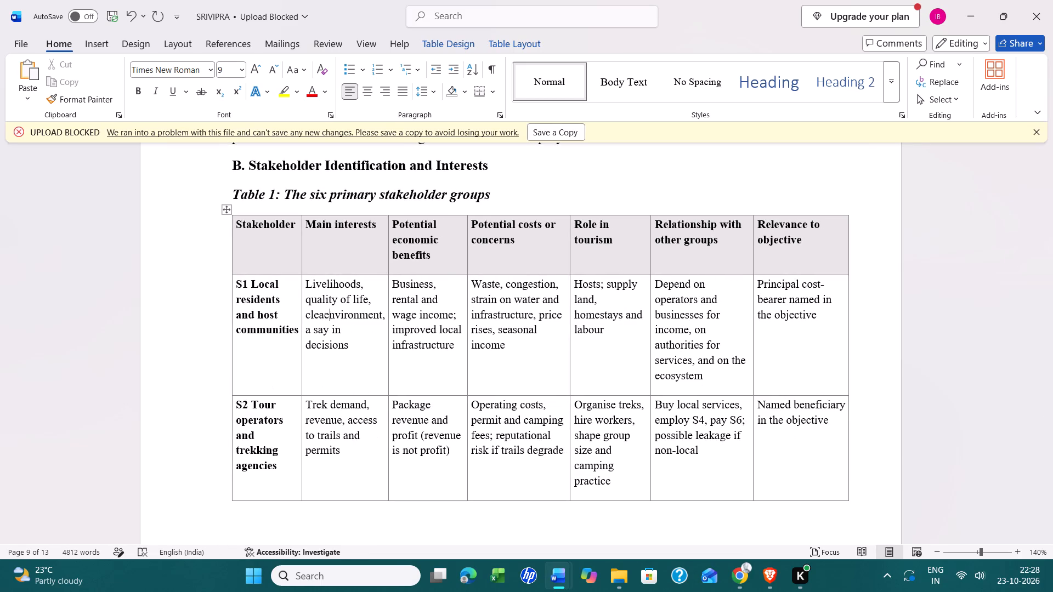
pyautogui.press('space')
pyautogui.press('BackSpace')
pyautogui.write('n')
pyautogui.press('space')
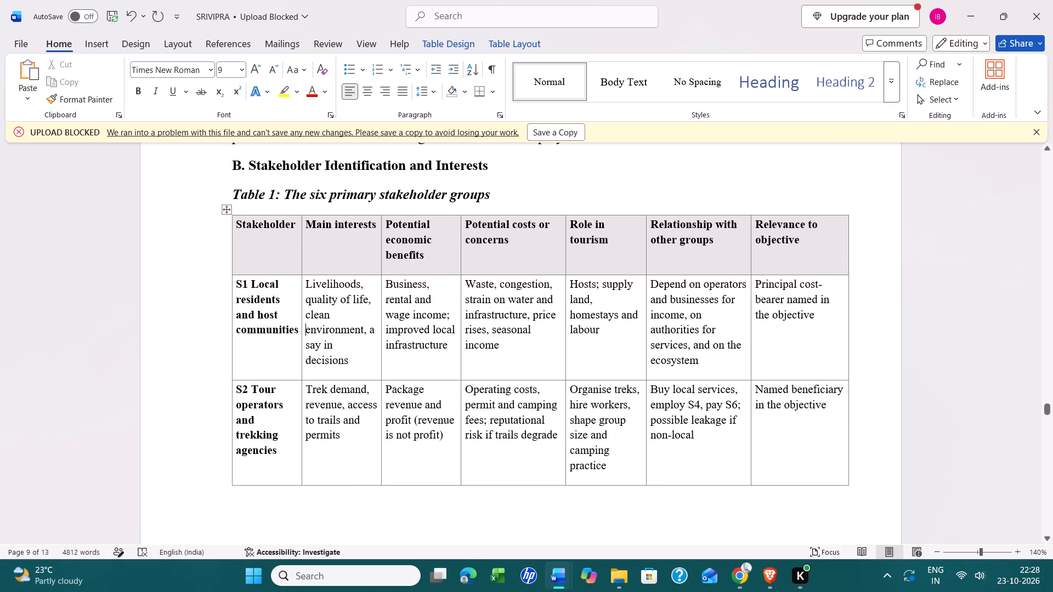
# Widen the Main interests column of Table 1 slightly at its border with Potential economic benefits.
pyautogui.moveTo(381, 261); pyautogui.dragTo(388, 261)
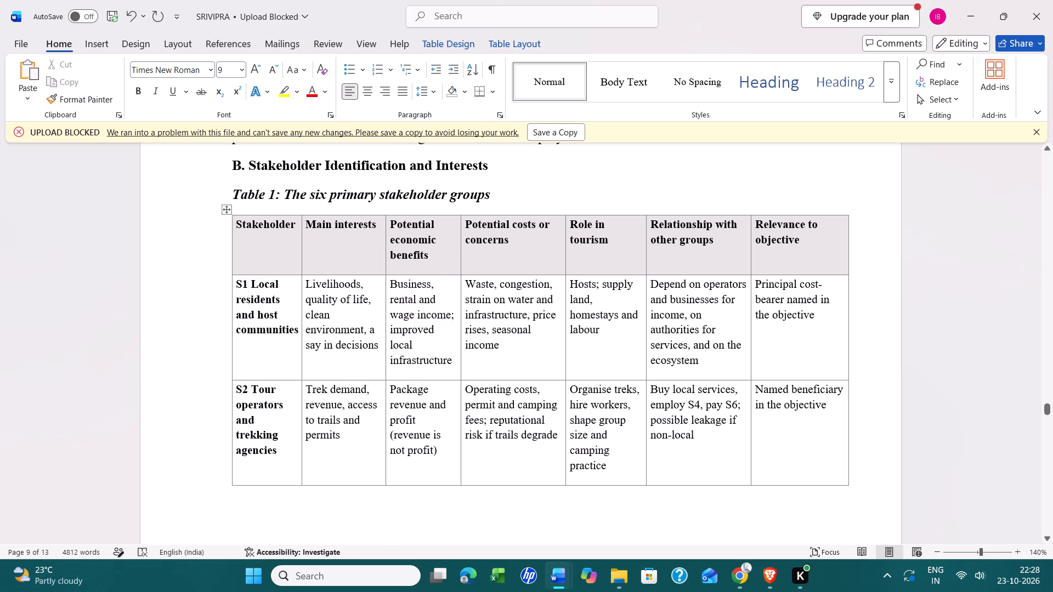
pyautogui.click(386, 280)
# Set the text of Table 1's body rows, from S1 Local residents through S6 Local authorities, to font size 8.
pyautogui.click(245, 292)
pyautogui.moveTo(245, 292); pyautogui.dragTo(491, 435)
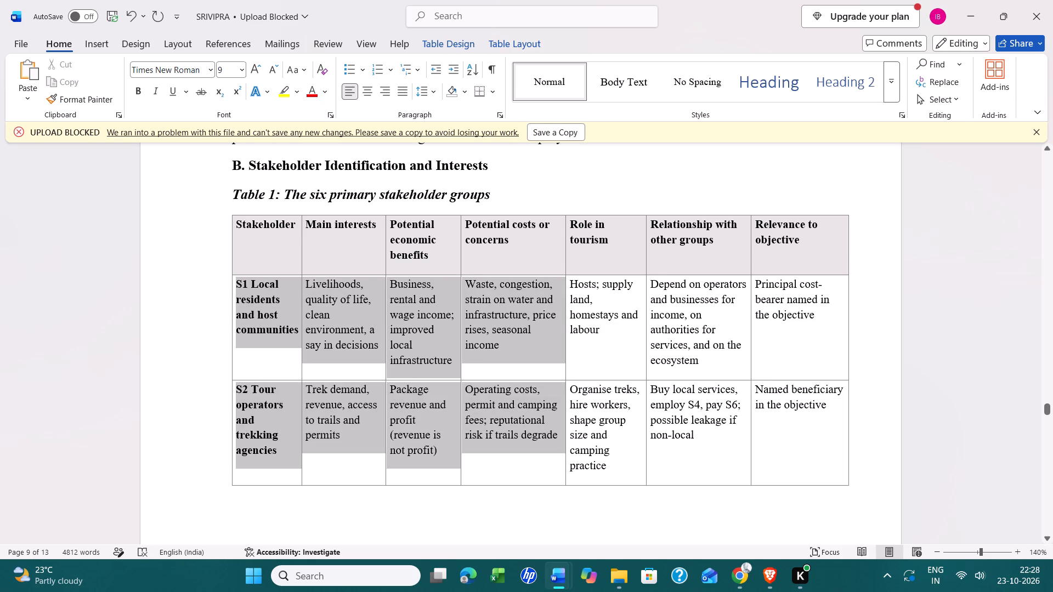
pyautogui.moveTo(491, 435); pyautogui.dragTo(761, 346)
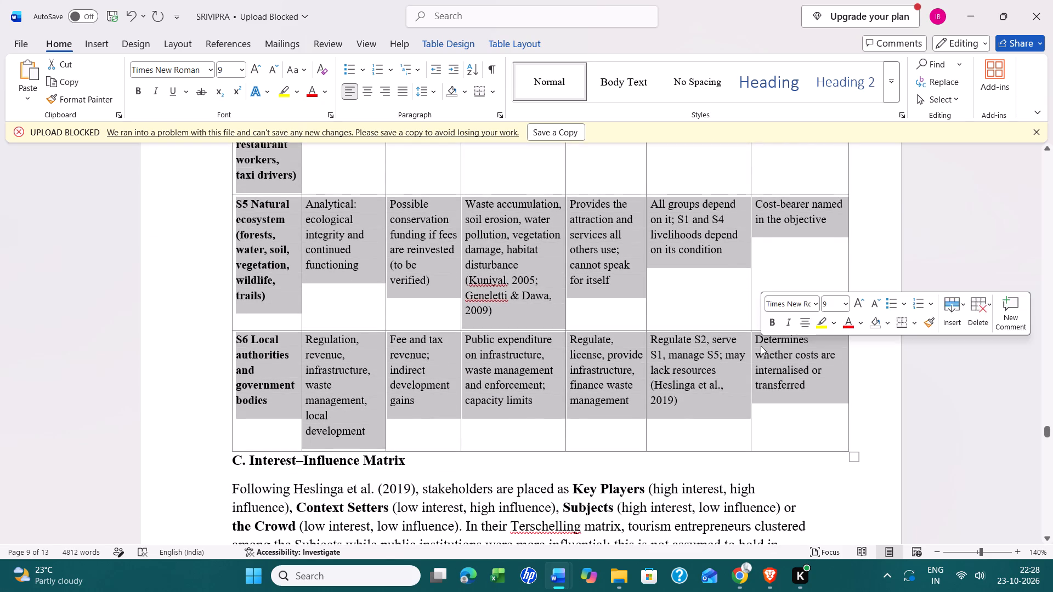
pyautogui.click(244, 73)
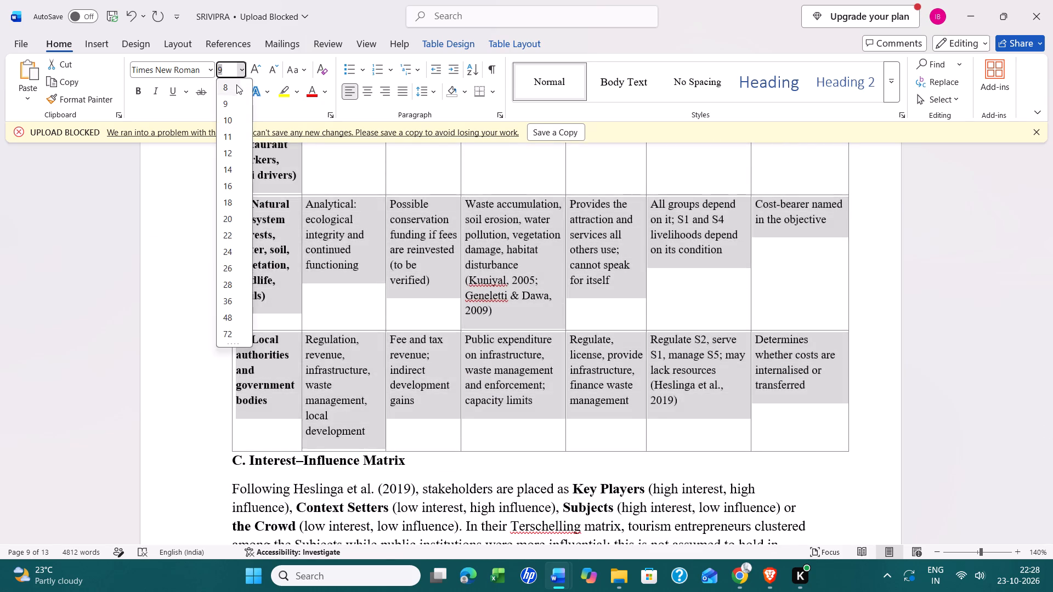
pyautogui.click(233, 86)
pyautogui.click(360, 259)
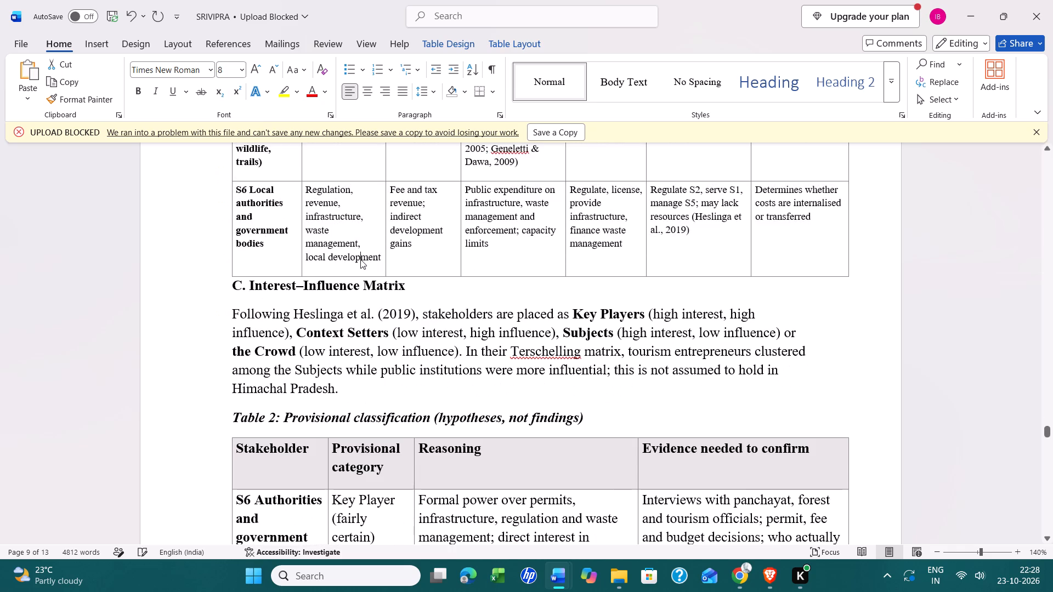
# Review the resized Table 1 across its page break, from the section B heading through the S4 row, along with Table 2.
pyautogui.scroll(5, 360, 259)
pyautogui.scroll(-3, 360, 259)
pyautogui.scroll(1, 360, 259)
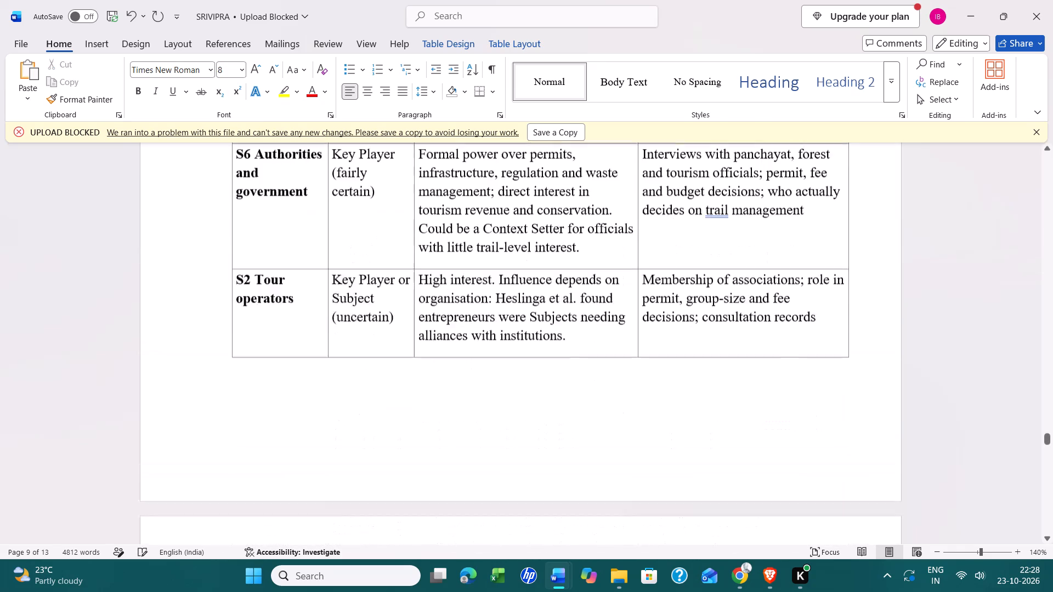
pyautogui.scroll(3, 360, 259)
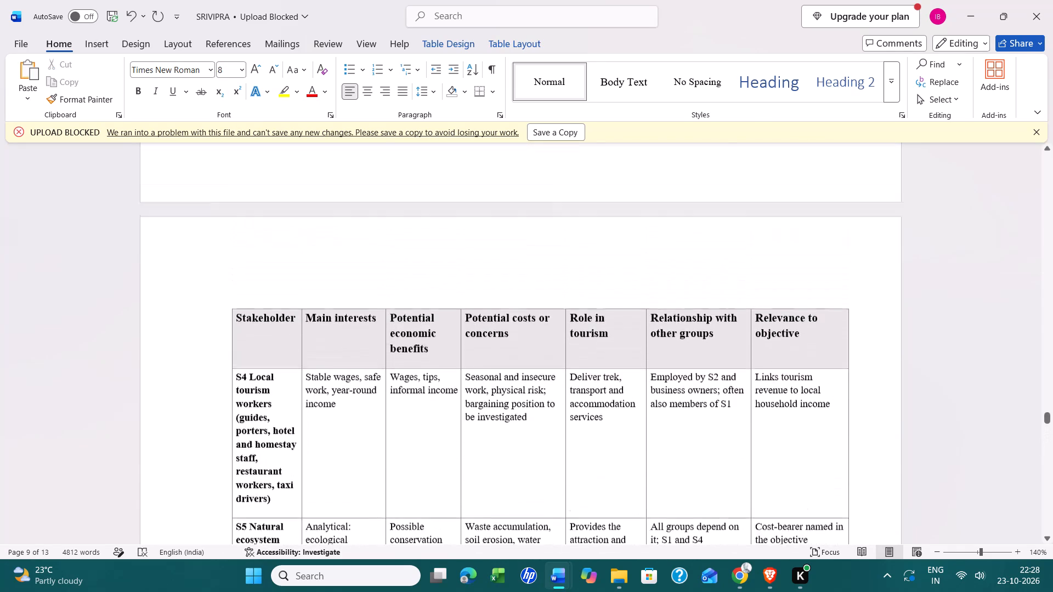
pyautogui.scroll(4, 360, 259)
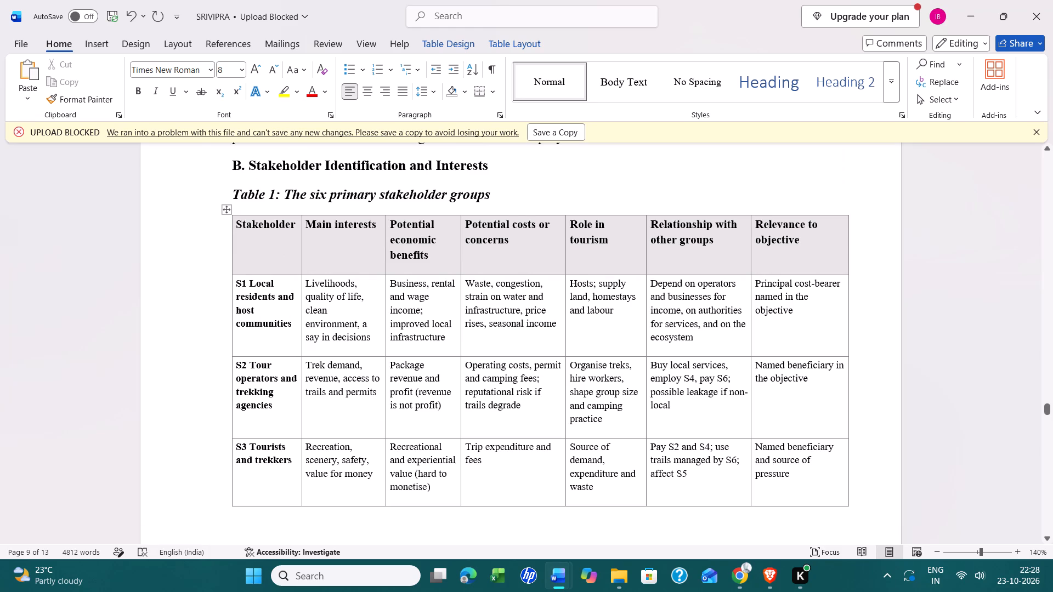
pyautogui.scroll(-2, 237, 430)
pyautogui.hscroll(-1, 237, 430)
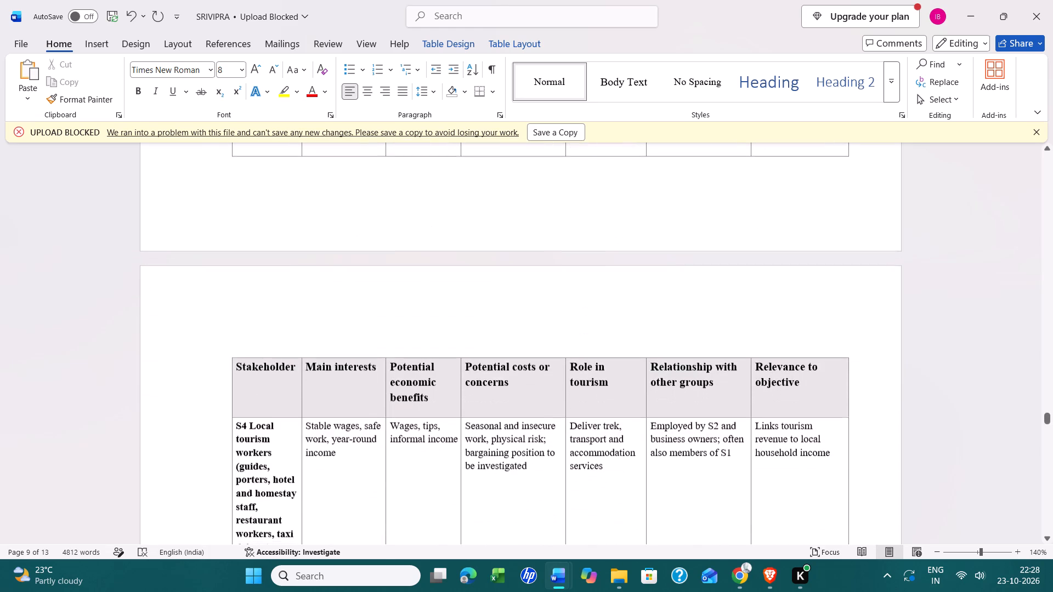
pyautogui.hscroll(-1, 237, 430)
pyautogui.scroll(1, 237, 430)
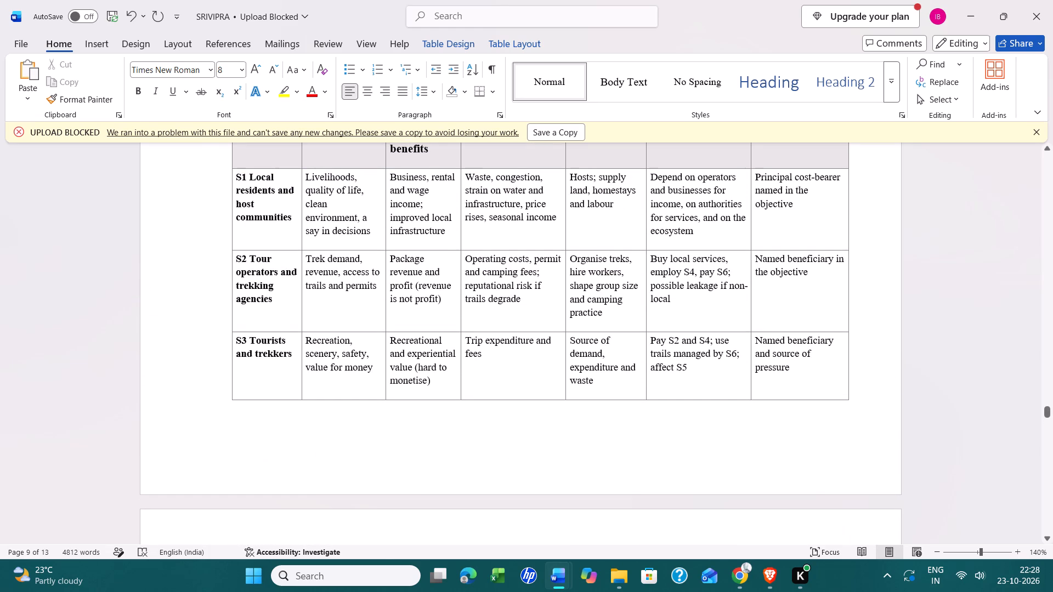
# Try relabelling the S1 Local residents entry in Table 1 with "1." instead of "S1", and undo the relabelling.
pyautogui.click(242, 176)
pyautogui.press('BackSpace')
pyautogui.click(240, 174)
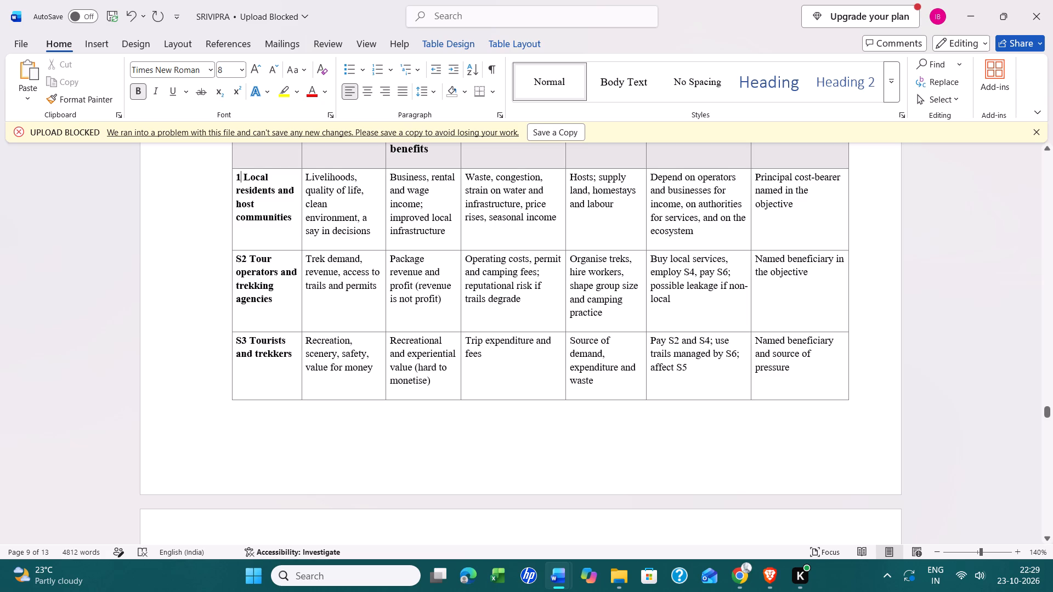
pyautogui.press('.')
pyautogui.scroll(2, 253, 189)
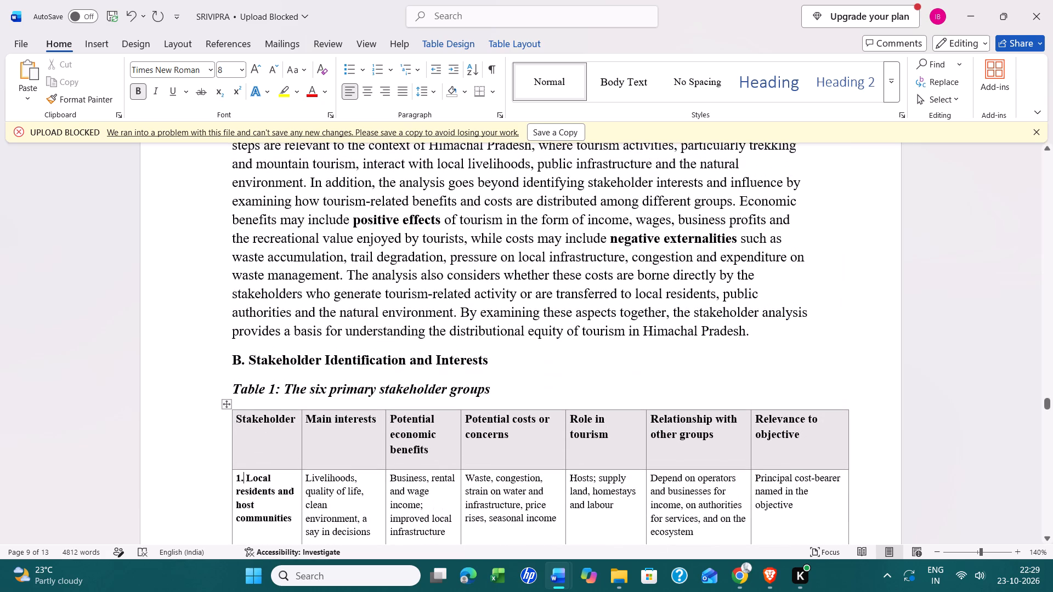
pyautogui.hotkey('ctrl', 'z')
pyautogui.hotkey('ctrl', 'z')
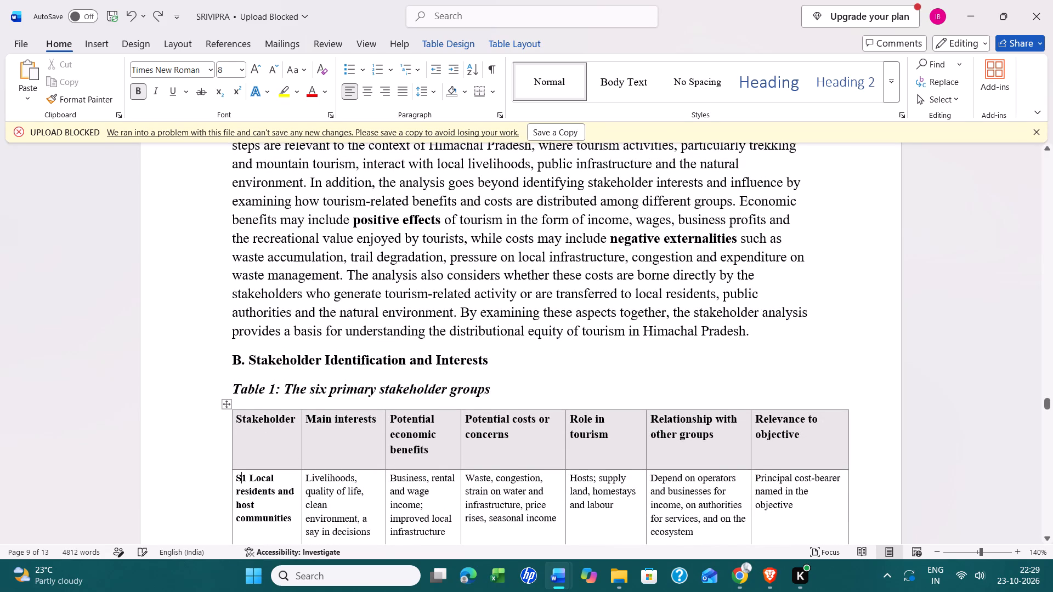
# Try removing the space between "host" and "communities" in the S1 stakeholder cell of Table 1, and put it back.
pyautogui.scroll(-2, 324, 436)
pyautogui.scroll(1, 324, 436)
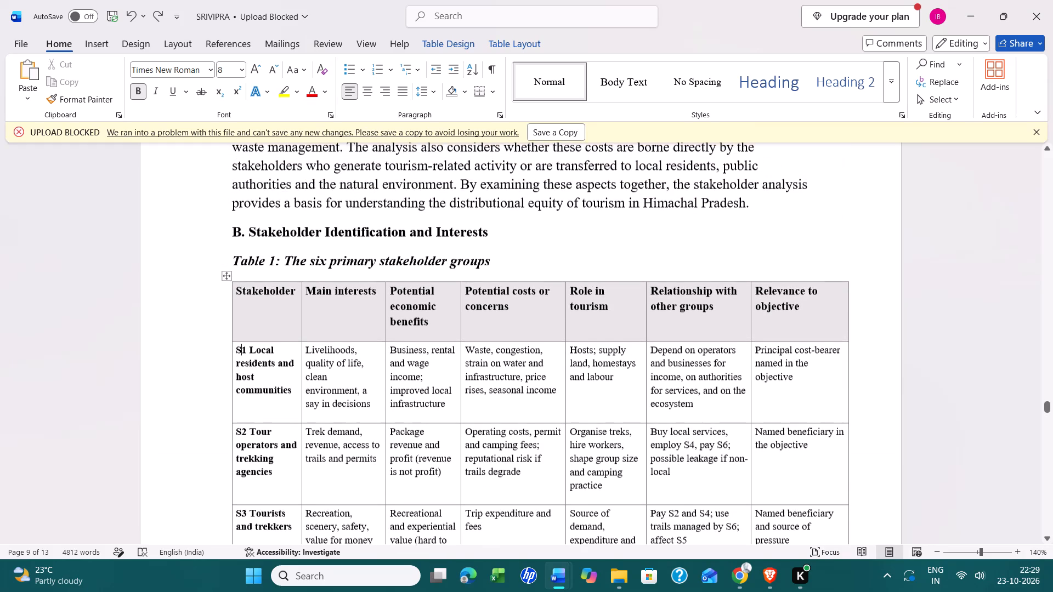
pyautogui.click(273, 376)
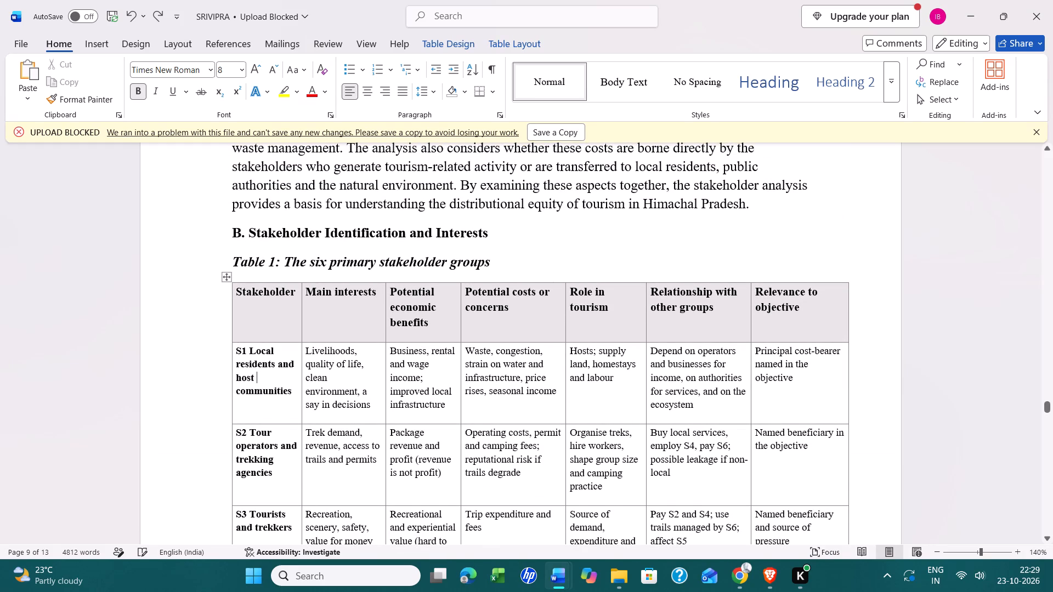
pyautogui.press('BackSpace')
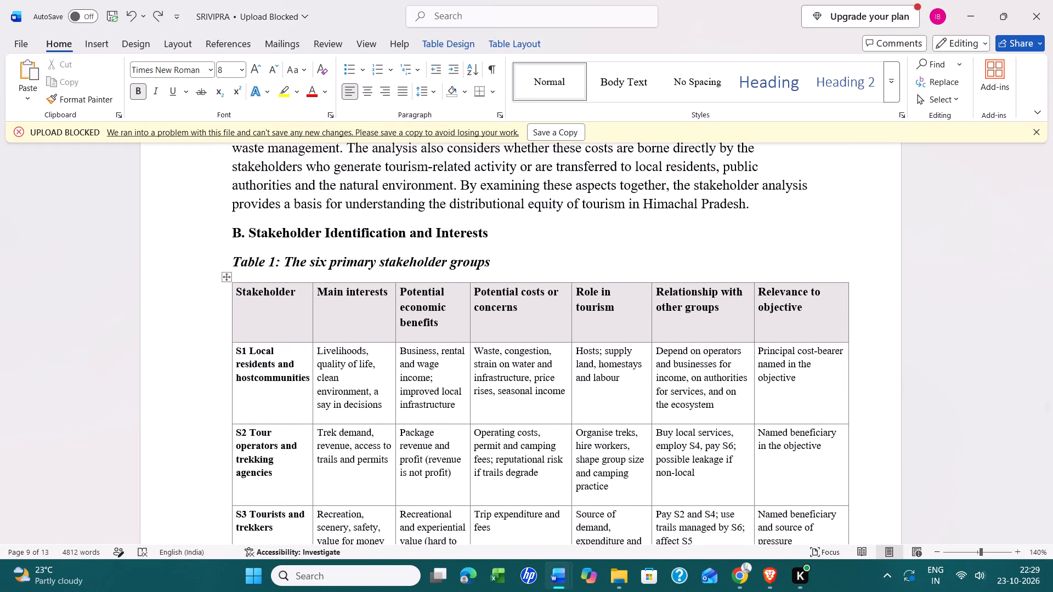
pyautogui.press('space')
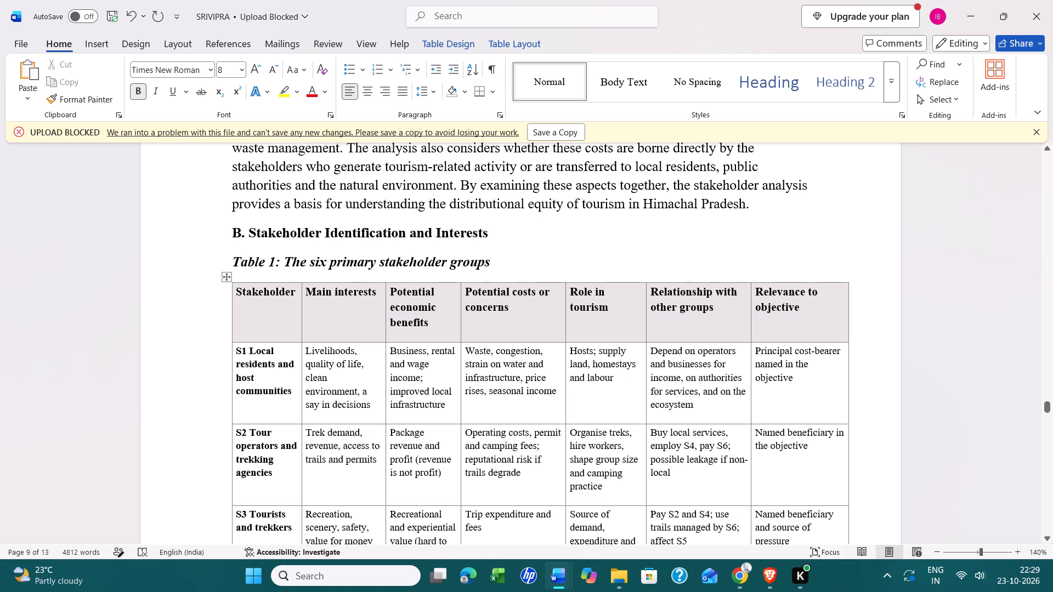
# Widen the Stakeholder column of Table 1 slightly at its border with Main interests.
pyautogui.moveTo(301, 297); pyautogui.dragTo(310, 298)
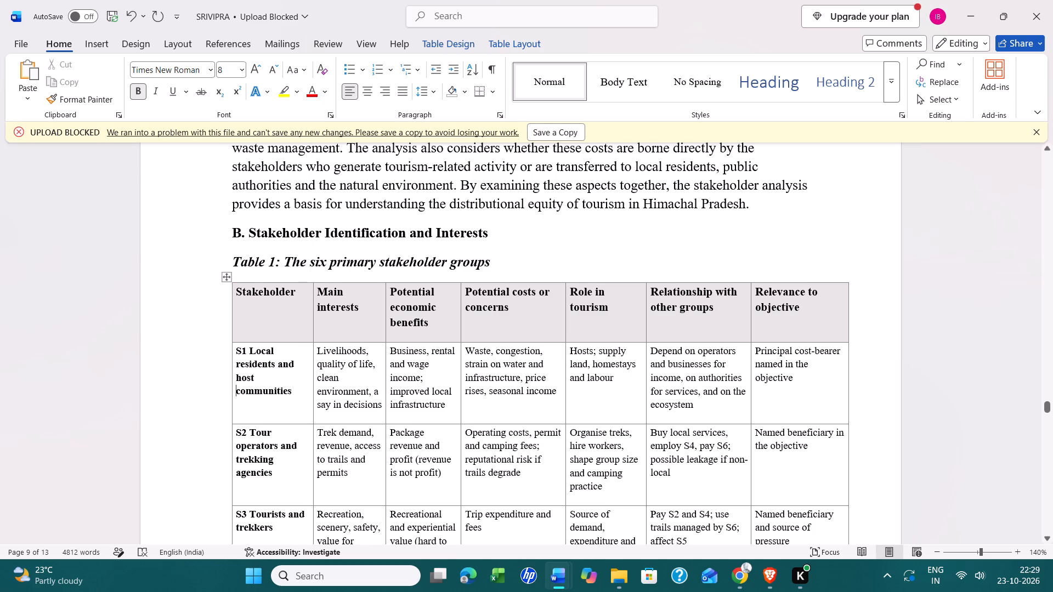
pyautogui.click(310, 298)
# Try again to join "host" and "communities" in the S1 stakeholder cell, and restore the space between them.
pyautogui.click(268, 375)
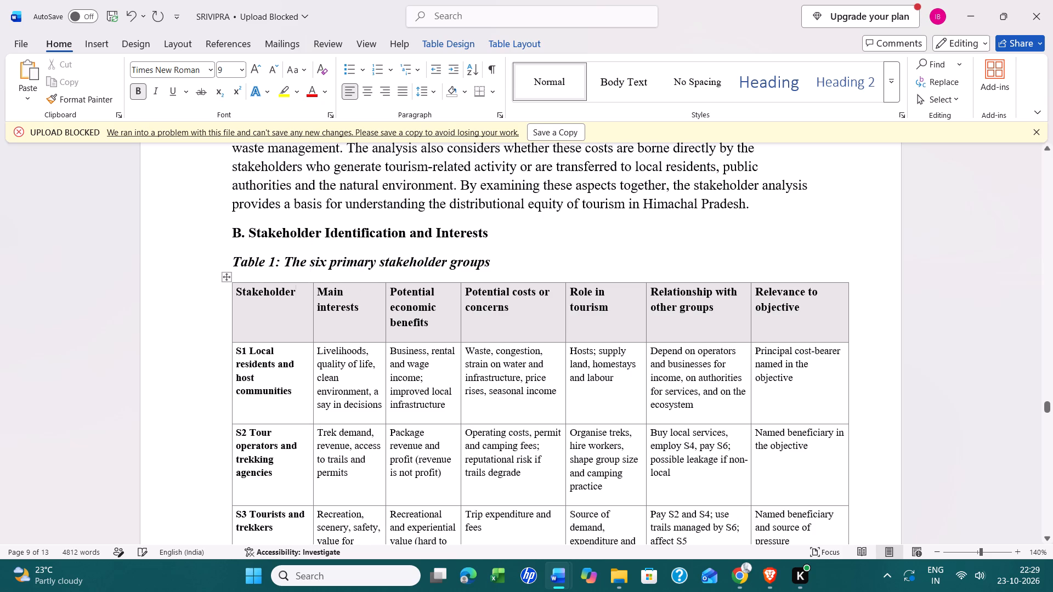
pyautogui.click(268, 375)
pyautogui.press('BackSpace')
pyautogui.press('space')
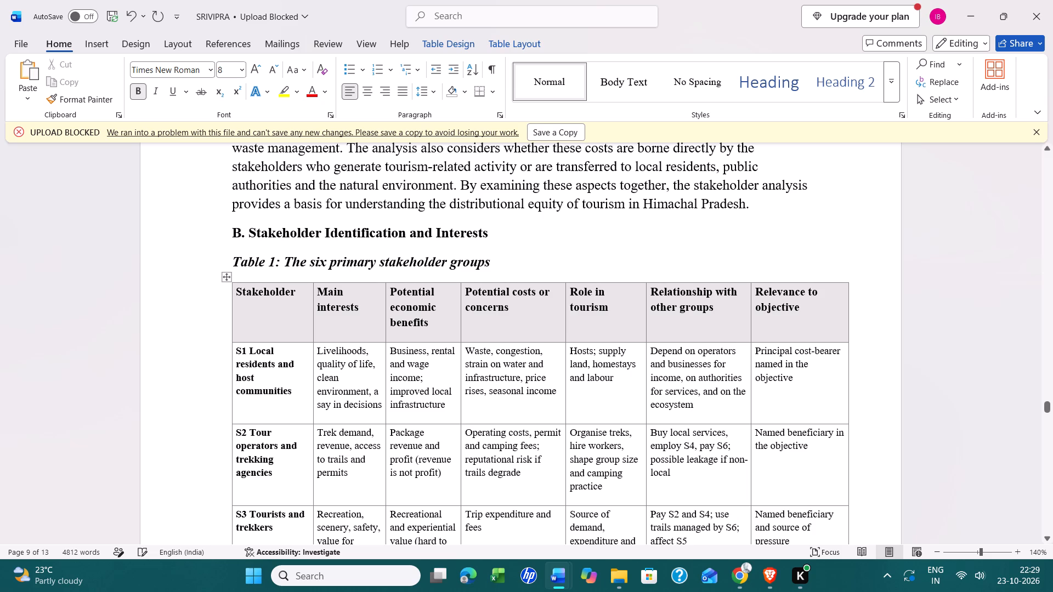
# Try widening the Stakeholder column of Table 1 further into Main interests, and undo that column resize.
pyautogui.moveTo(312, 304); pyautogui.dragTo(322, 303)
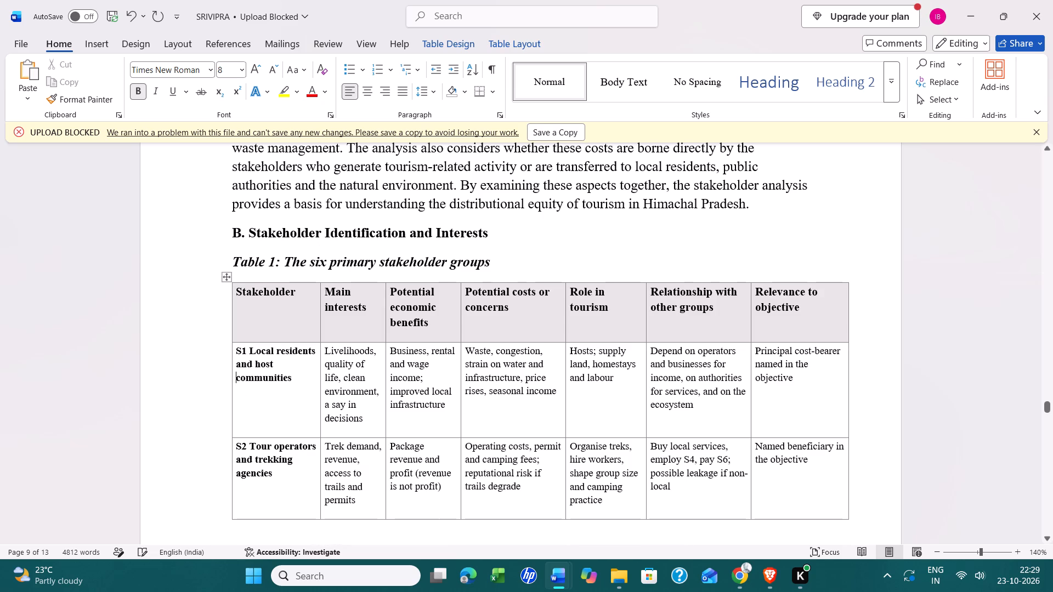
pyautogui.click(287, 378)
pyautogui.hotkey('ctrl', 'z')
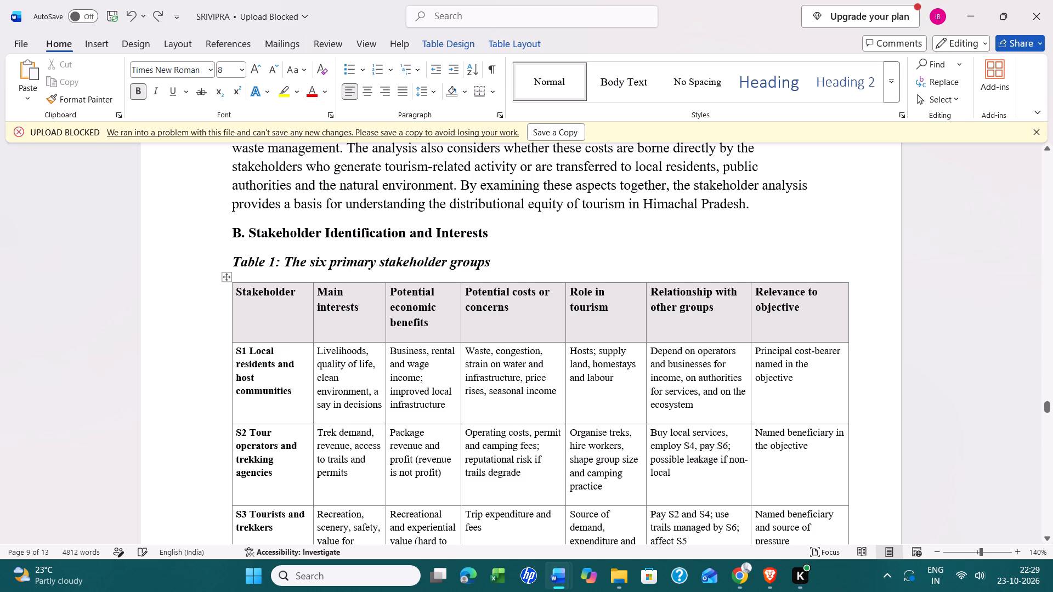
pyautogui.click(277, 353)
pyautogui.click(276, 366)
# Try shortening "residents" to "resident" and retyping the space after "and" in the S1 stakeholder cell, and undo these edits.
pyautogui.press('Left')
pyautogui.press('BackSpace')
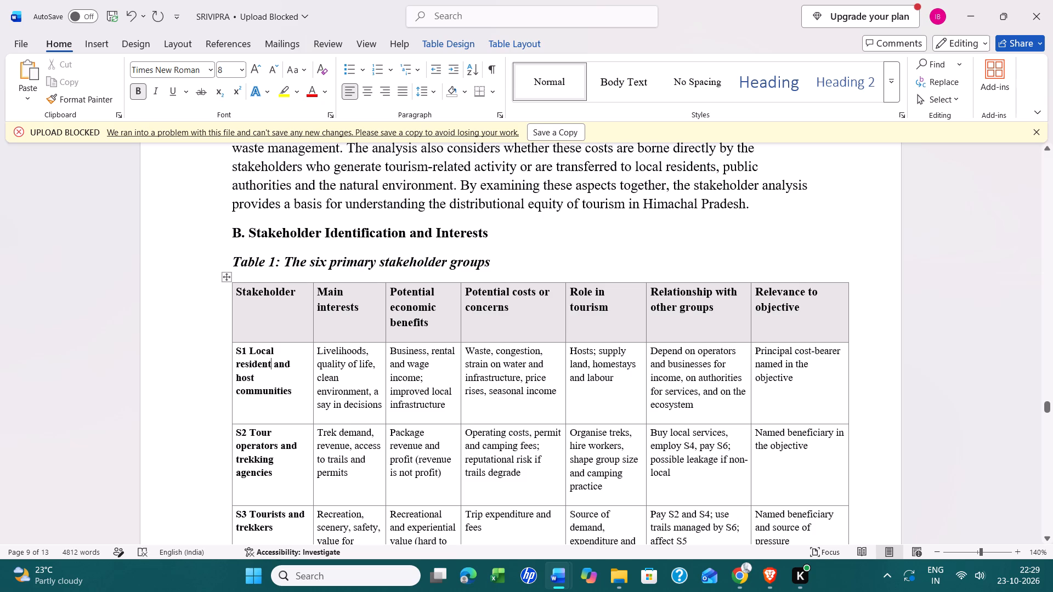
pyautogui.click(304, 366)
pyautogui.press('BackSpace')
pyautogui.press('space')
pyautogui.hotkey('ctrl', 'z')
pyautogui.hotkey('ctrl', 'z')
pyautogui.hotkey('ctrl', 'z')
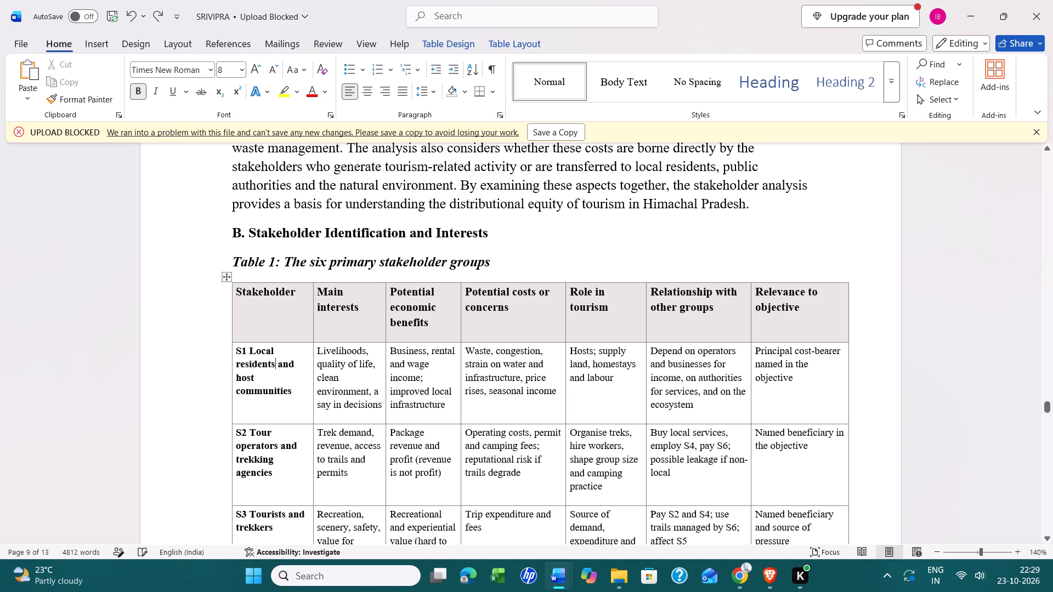
# Shorten the S4 stakeholder cell's bracketed list by replacing everything after "hotel" so that it ends "hotel workers)".
pyautogui.scroll(-1, 284, 418)
pyautogui.scroll(1, 287, 309)
pyautogui.scroll(-1, 287, 309)
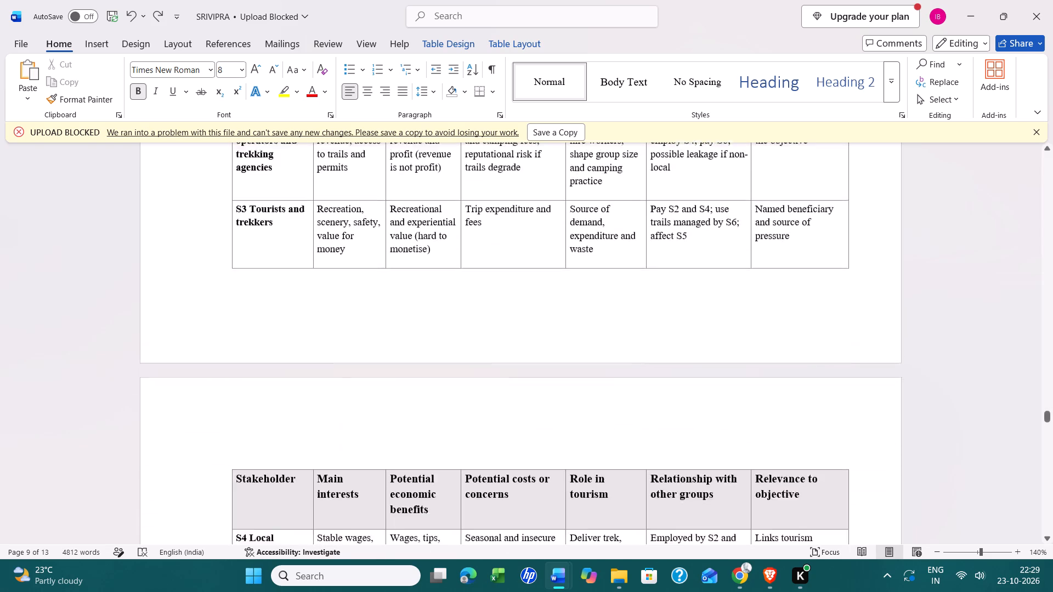
pyautogui.scroll(-2, 287, 309)
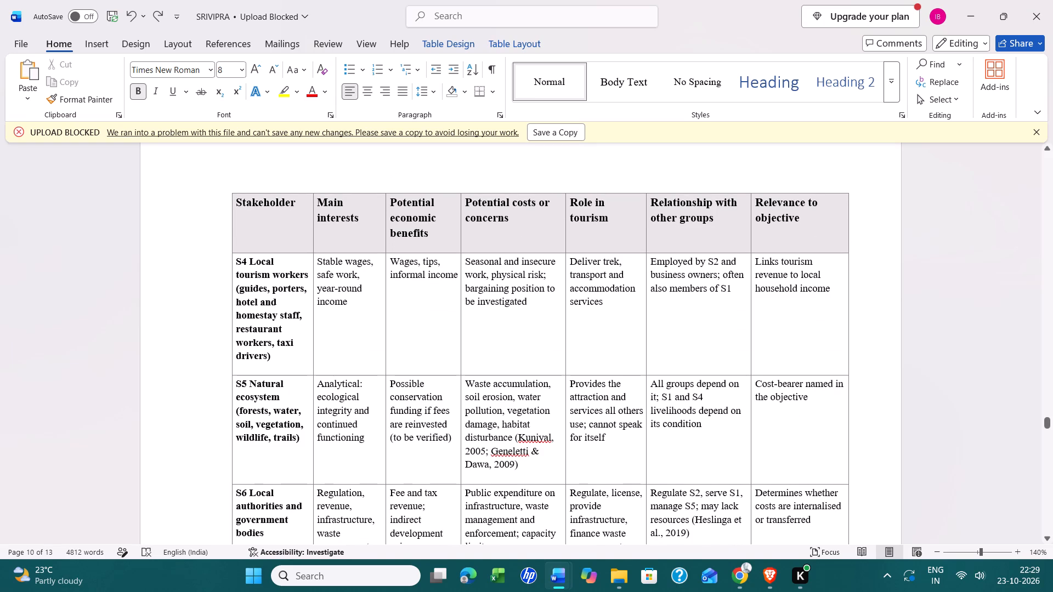
pyautogui.moveTo(261, 303); pyautogui.dragTo(276, 351)
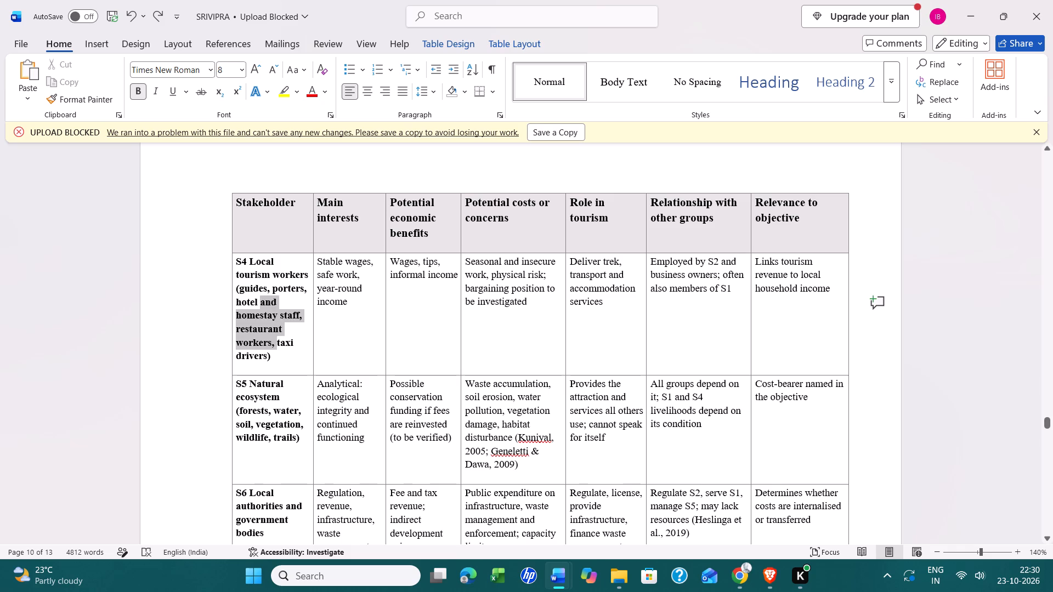
pyautogui.moveTo(276, 351); pyautogui.dragTo(285, 356)
pyautogui.press('BackSpace')
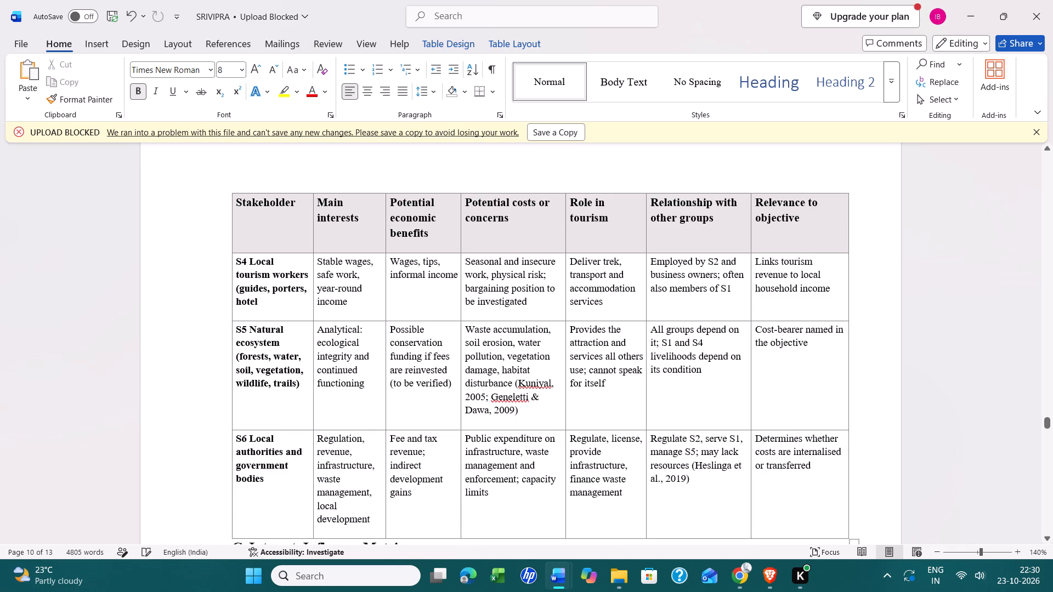
pyautogui.write('workers')
pyautogui.hotkey('shift', ')')
# Delete the bracketed citations from the S5 Potential costs or concerns cell and the S6 Relationship with other groups cell.
pyautogui.moveTo(514, 383); pyautogui.dragTo(524, 398)
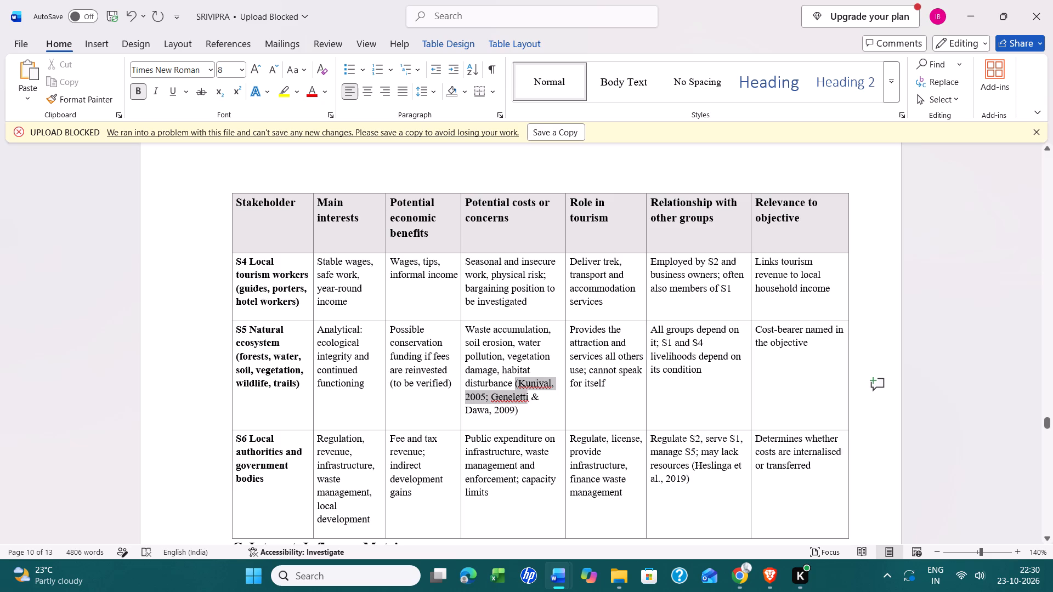
pyautogui.moveTo(524, 398); pyautogui.dragTo(523, 412)
pyautogui.press('BackSpace')
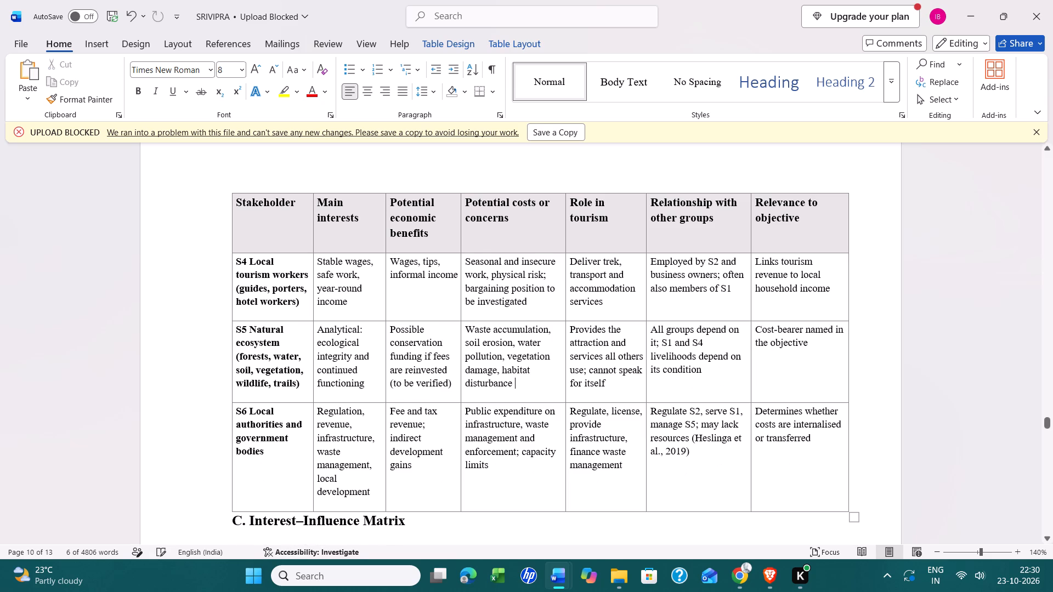
pyautogui.scroll(-1, 523, 412)
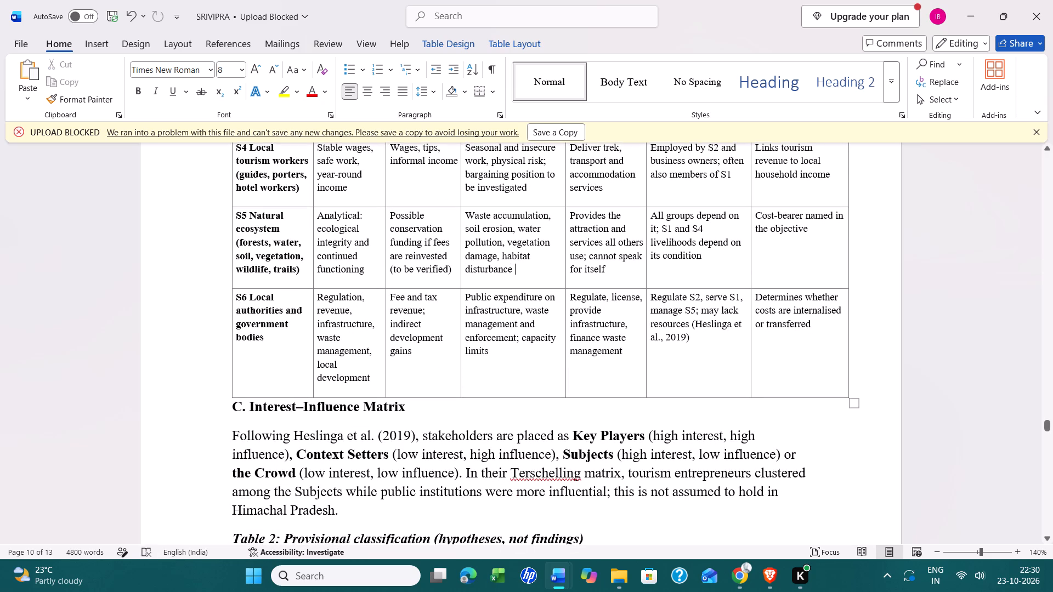
pyautogui.scroll(1, 693, 329)
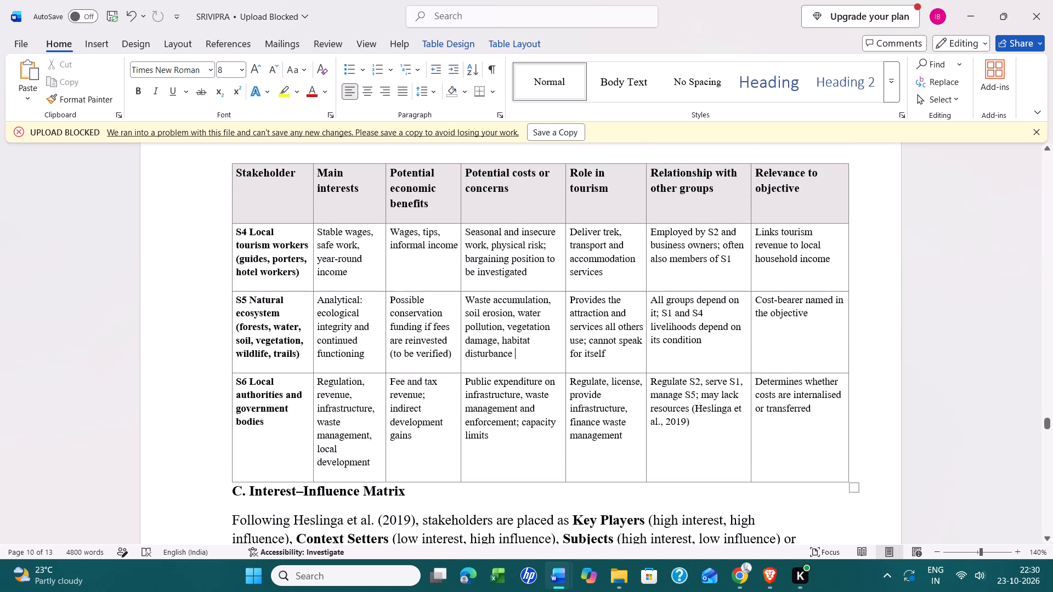
pyautogui.moveTo(692, 410); pyautogui.dragTo(698, 420)
pyautogui.press('BackSpace')
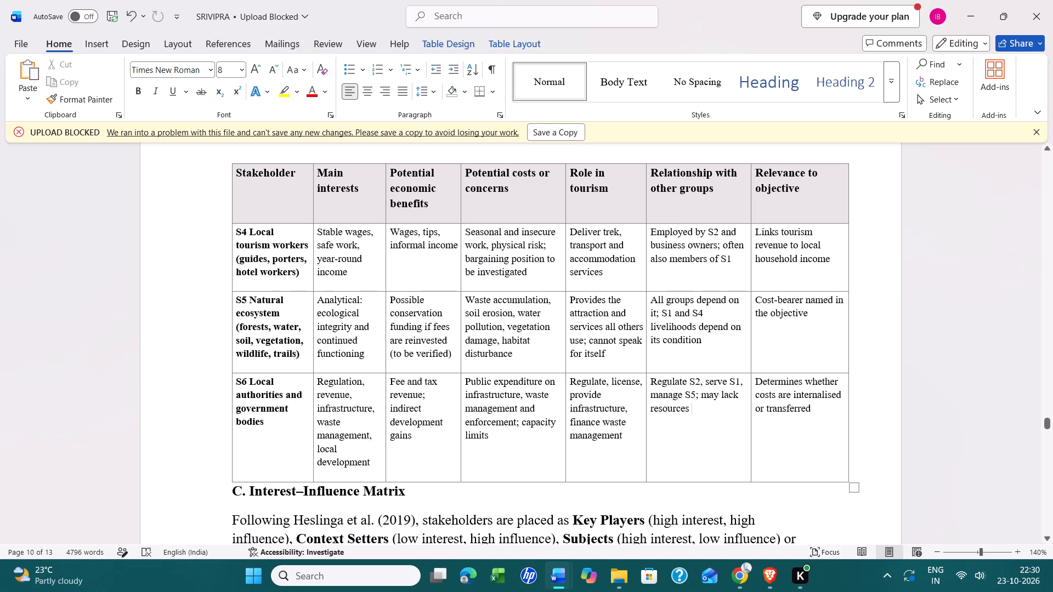
# Delete "(to be verified)" from the S5 Potential economic benefits cell of Table 1.
pyautogui.keyDown('ctrl'); pyautogui.scroll(2, 450, 357); pyautogui.keyUp('ctrl')
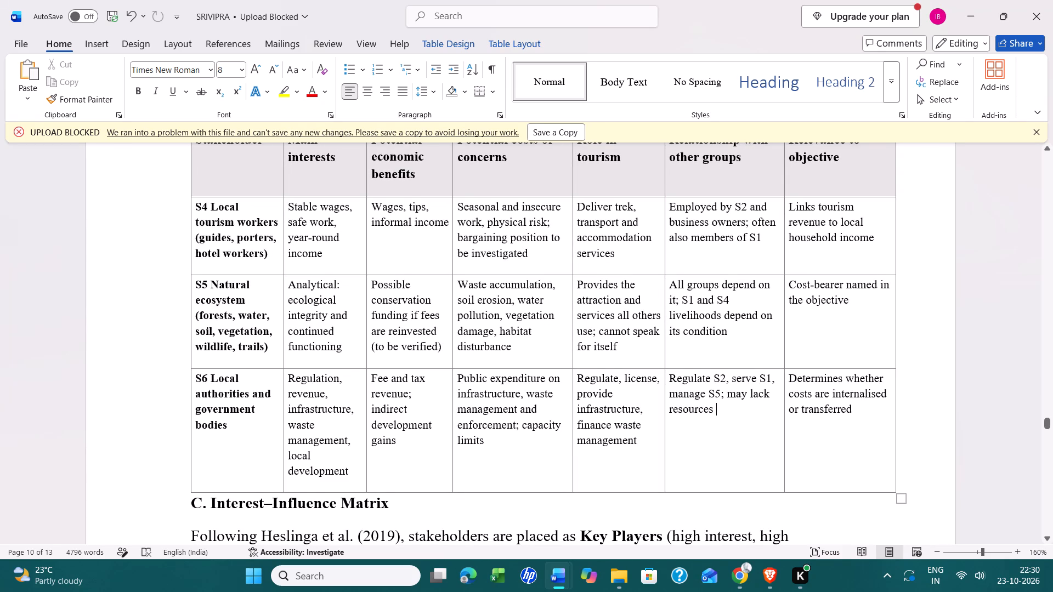
pyautogui.scroll(1, 445, 353)
pyautogui.scroll(-1, 445, 353)
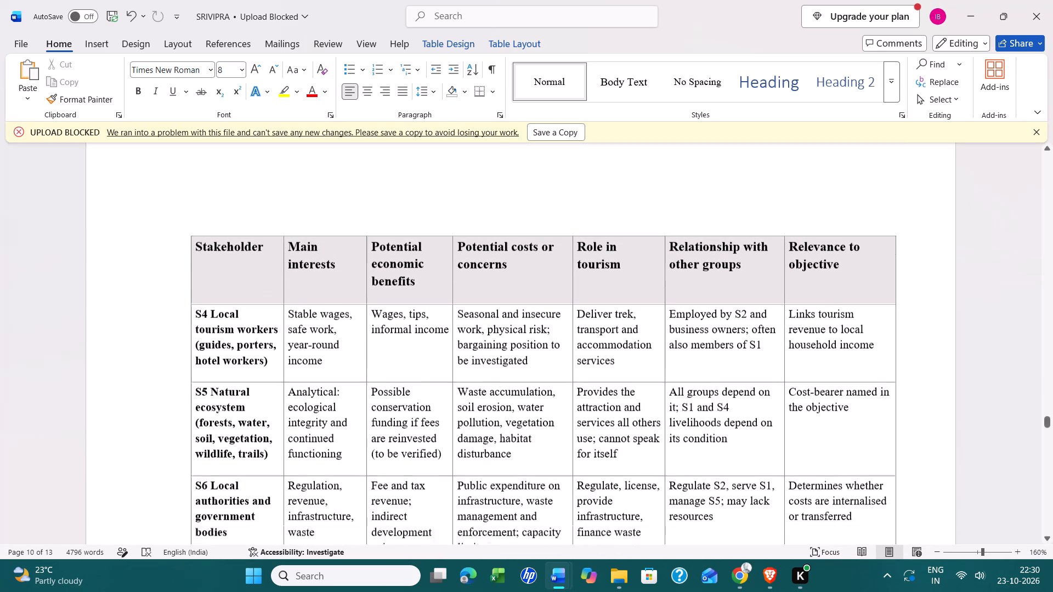
pyautogui.scroll(-1, 445, 353)
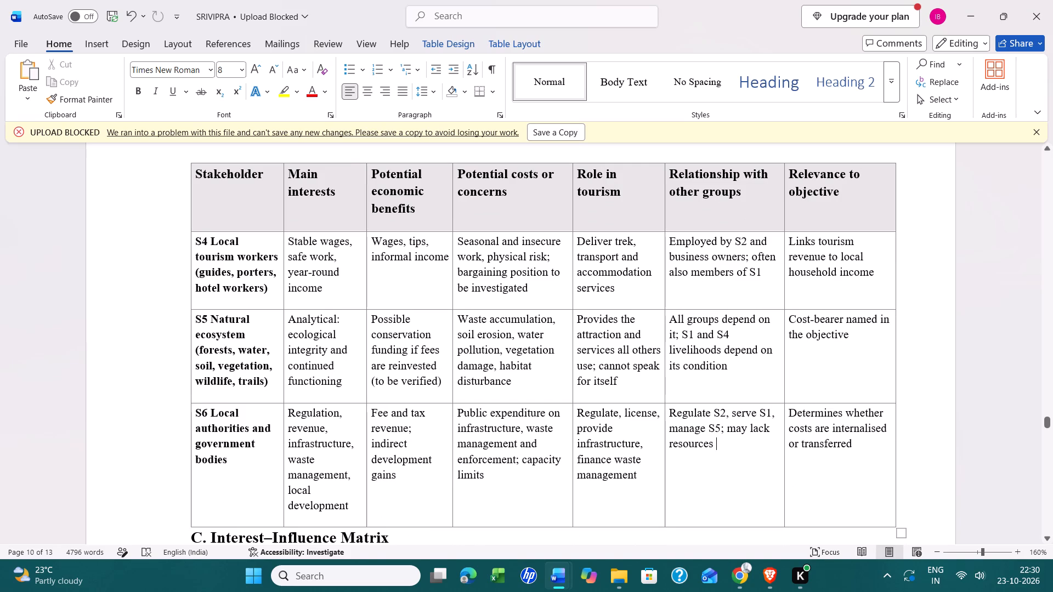
pyautogui.moveTo(443, 384); pyautogui.dragTo(374, 383)
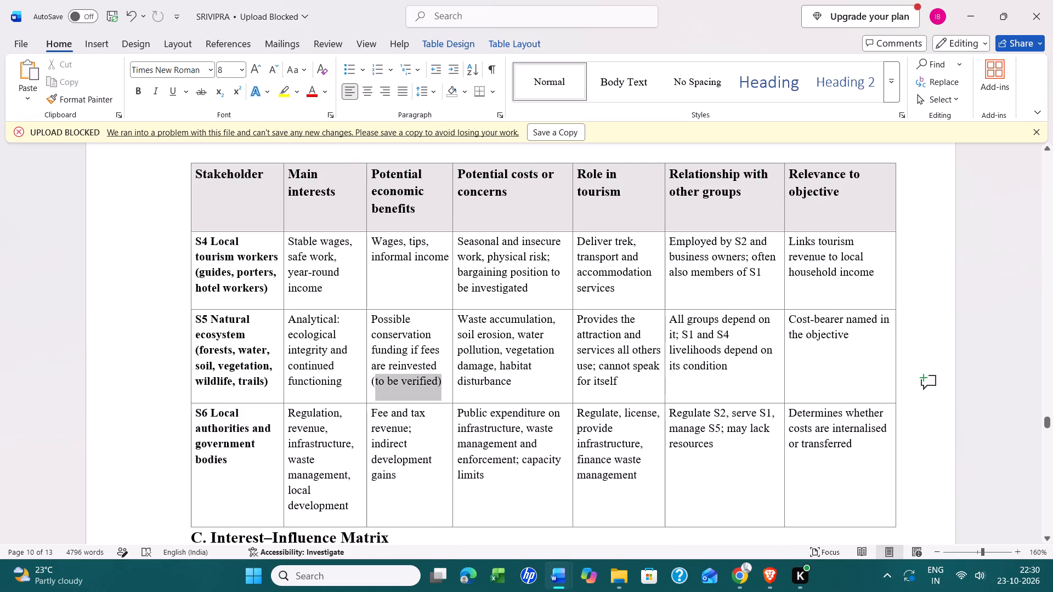
pyautogui.moveTo(374, 383); pyautogui.dragTo(371, 386)
pyautogui.press('BackSpace')
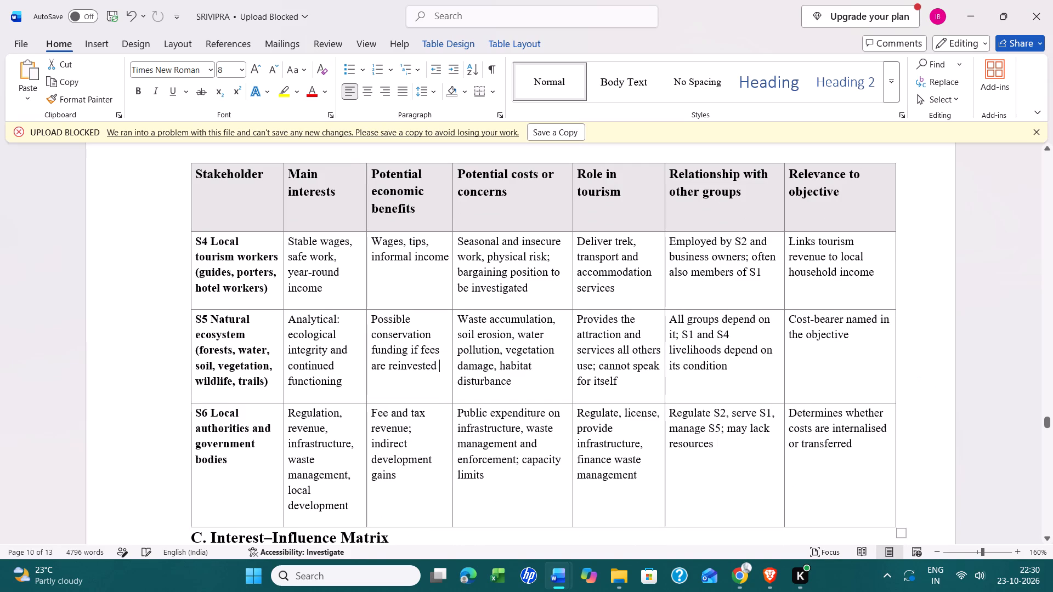
# Replace "a say in decisions" with "decision making" in the S1 Main interests cell of Table 1.
pyautogui.scroll(3, 410, 382)
pyautogui.scroll(-1, 410, 382)
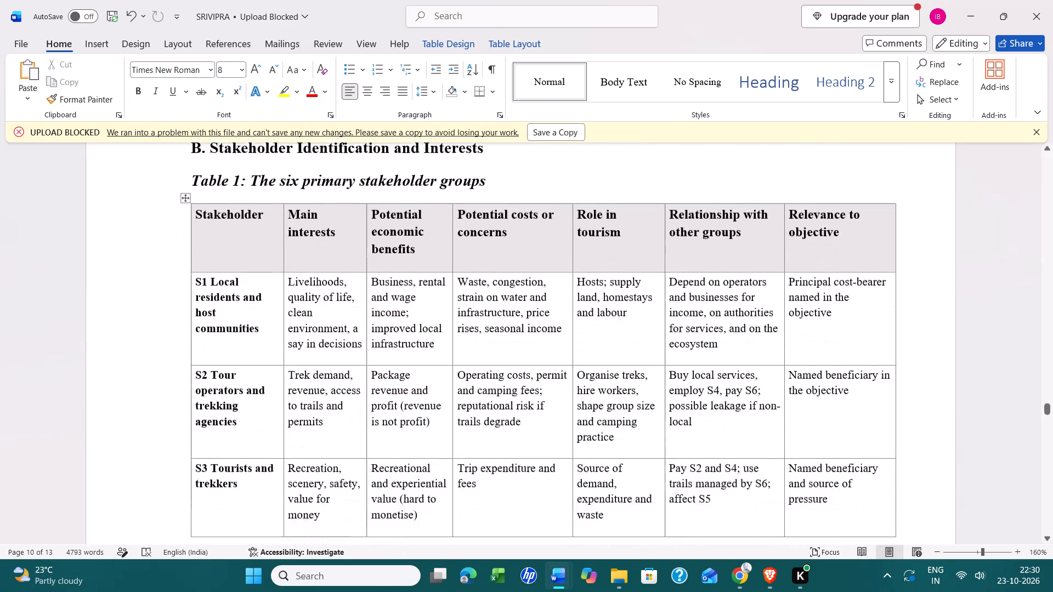
pyautogui.scroll(-1, 410, 382)
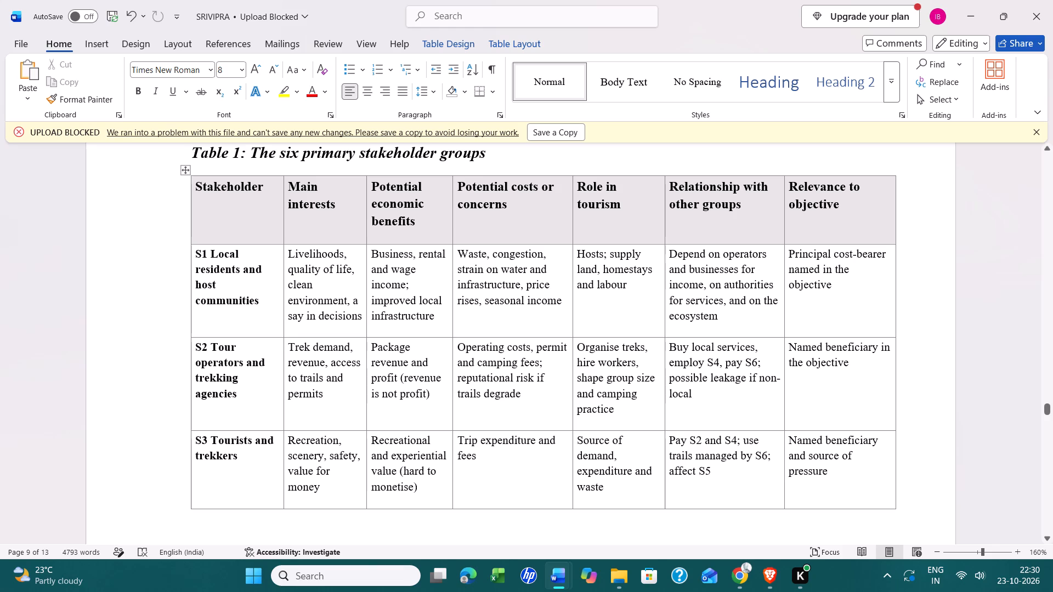
pyautogui.moveTo(352, 304); pyautogui.dragTo(362, 320)
pyautogui.press('BackSpace')
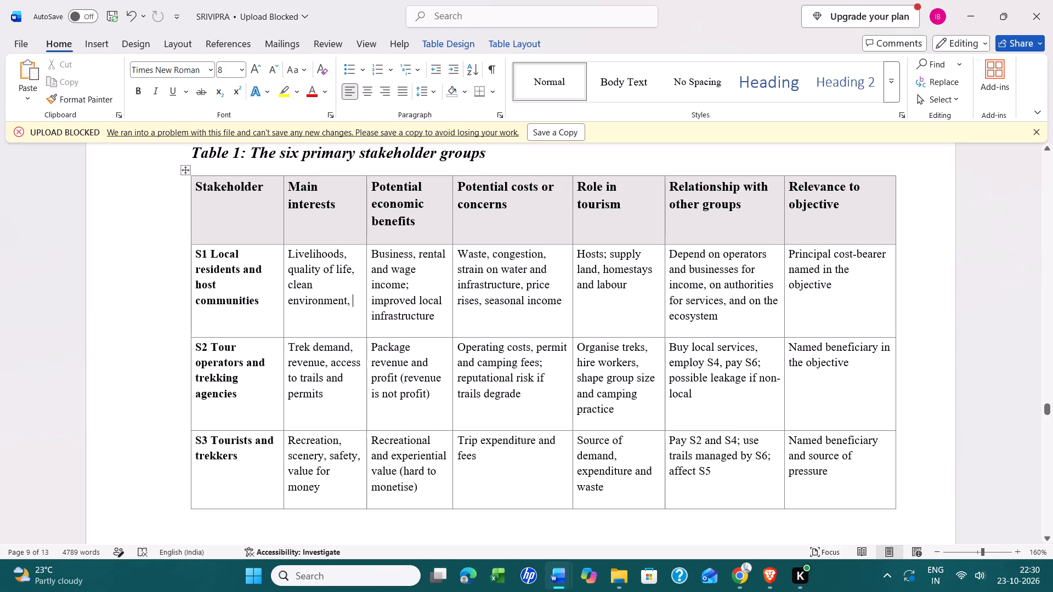
pyautogui.click(418, 281)
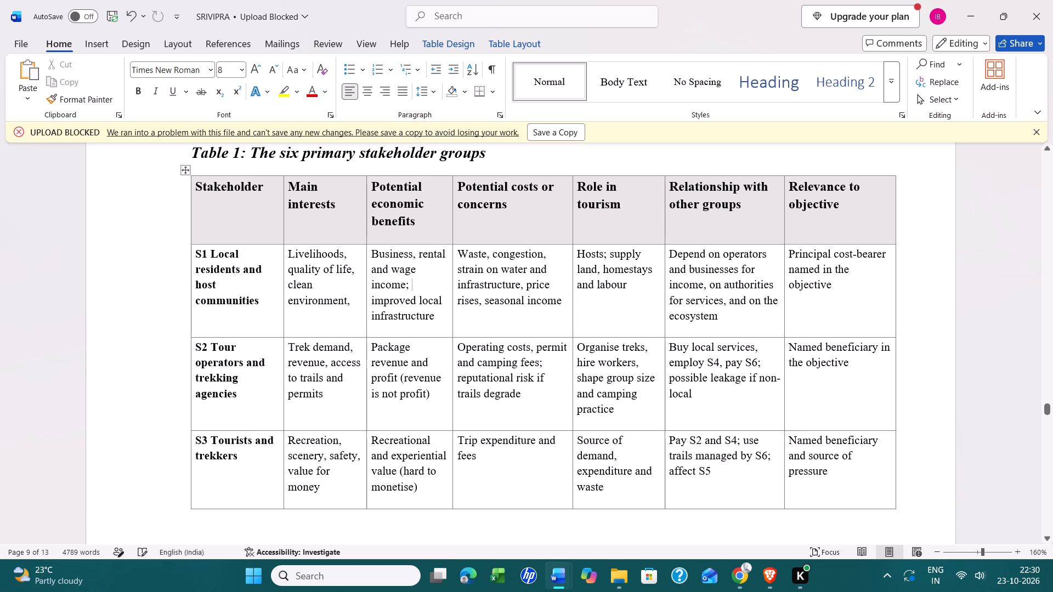
pyautogui.click(350, 307)
pyautogui.press('space')
pyautogui.write('decision making ri')
pyautogui.press('BackSpace')
pyautogui.press('BackSpace')
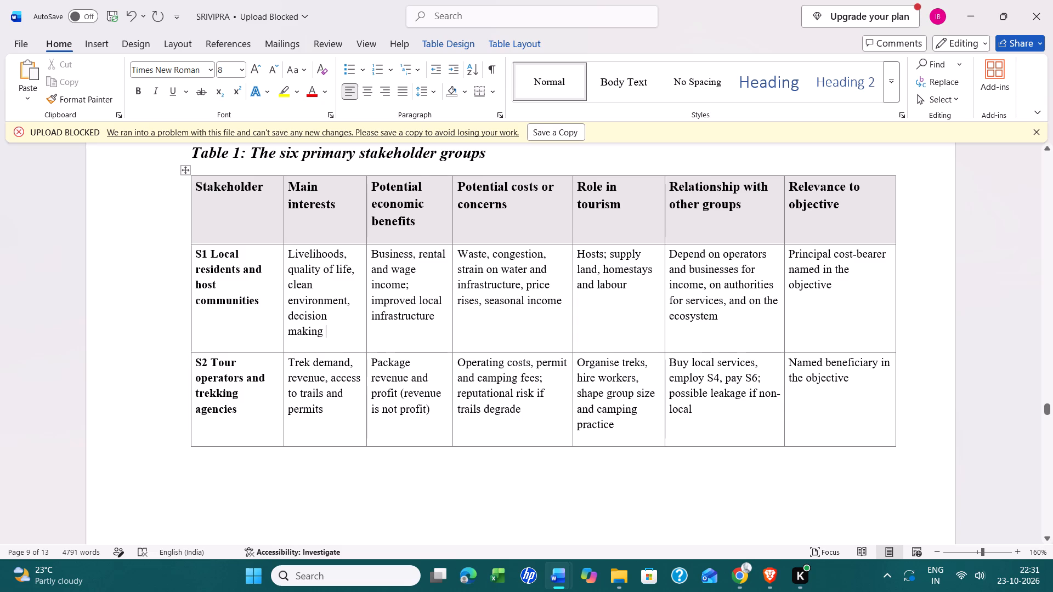
# Widen Table 1's Main interests column into Potential economic benefits, and its Relationship with other groups column into Relevance to objective.
pyautogui.moveTo(366, 220); pyautogui.dragTo(393, 224)
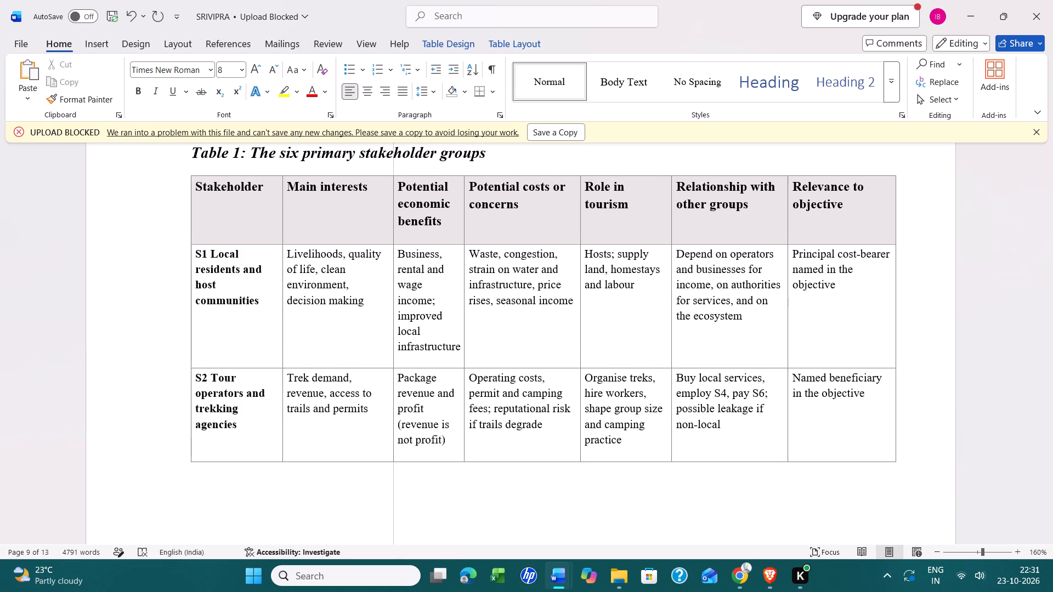
pyautogui.moveTo(393, 224); pyautogui.dragTo(392, 225)
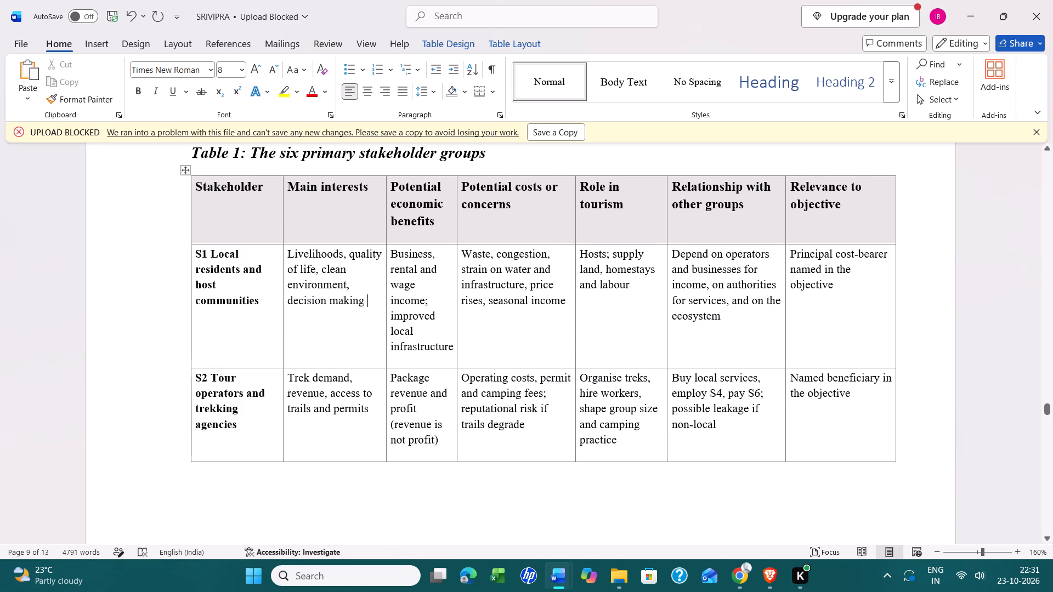
pyautogui.moveTo(784, 221); pyautogui.dragTo(806, 221)
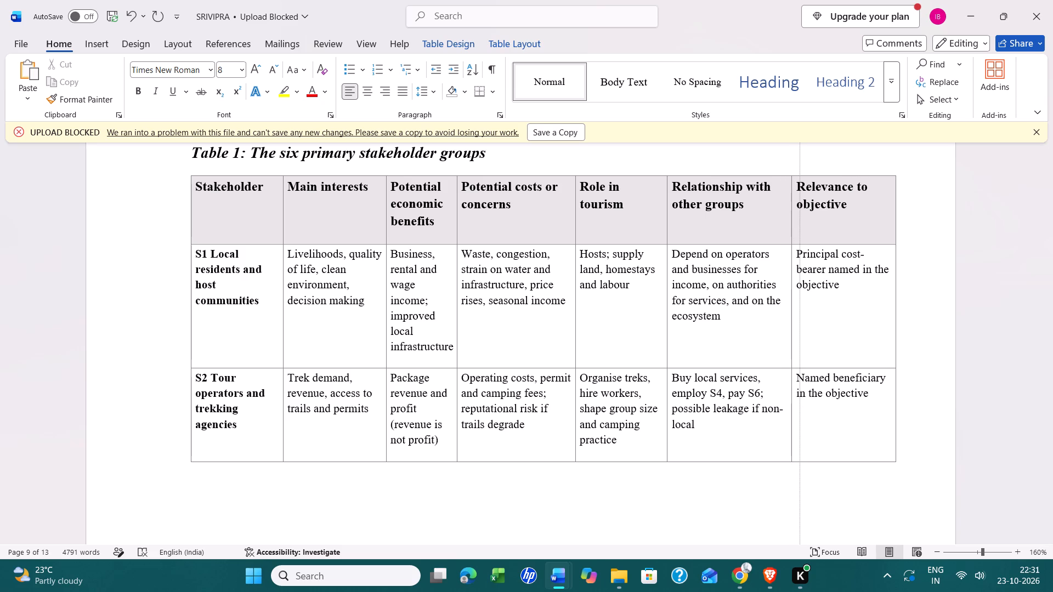
pyautogui.moveTo(806, 221); pyautogui.dragTo(807, 221)
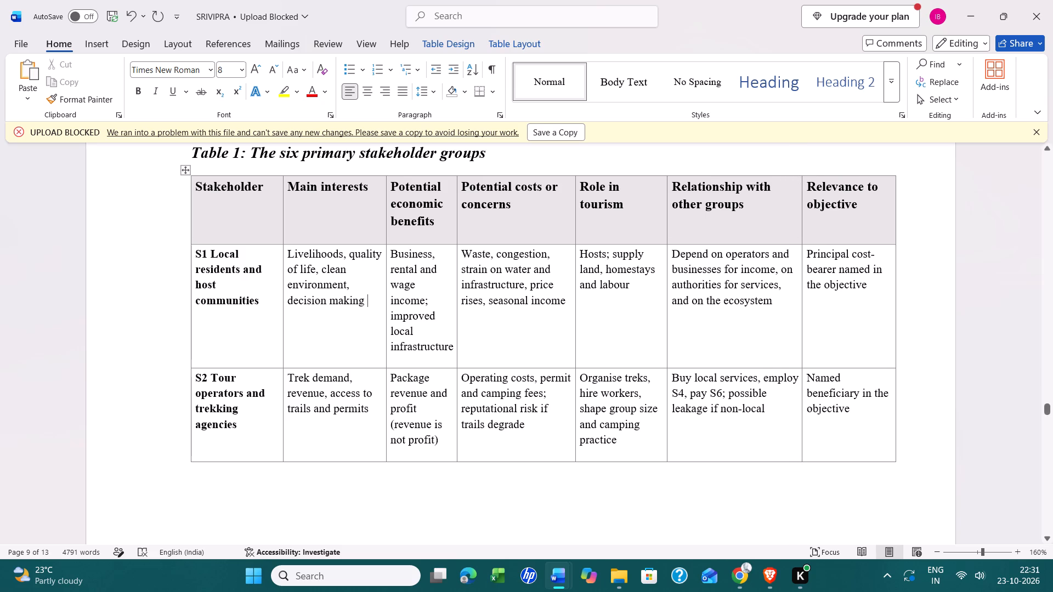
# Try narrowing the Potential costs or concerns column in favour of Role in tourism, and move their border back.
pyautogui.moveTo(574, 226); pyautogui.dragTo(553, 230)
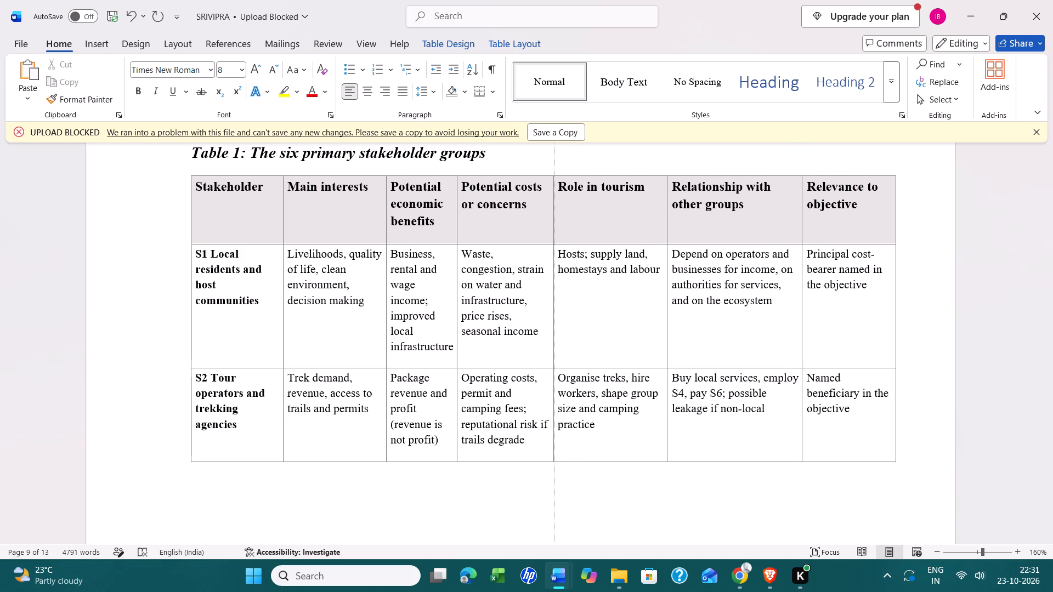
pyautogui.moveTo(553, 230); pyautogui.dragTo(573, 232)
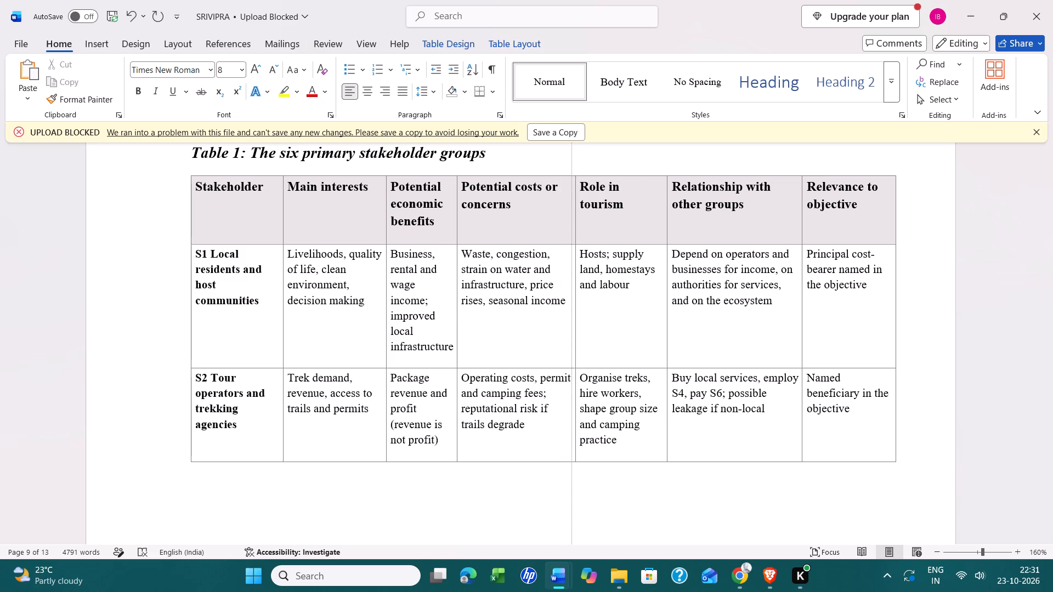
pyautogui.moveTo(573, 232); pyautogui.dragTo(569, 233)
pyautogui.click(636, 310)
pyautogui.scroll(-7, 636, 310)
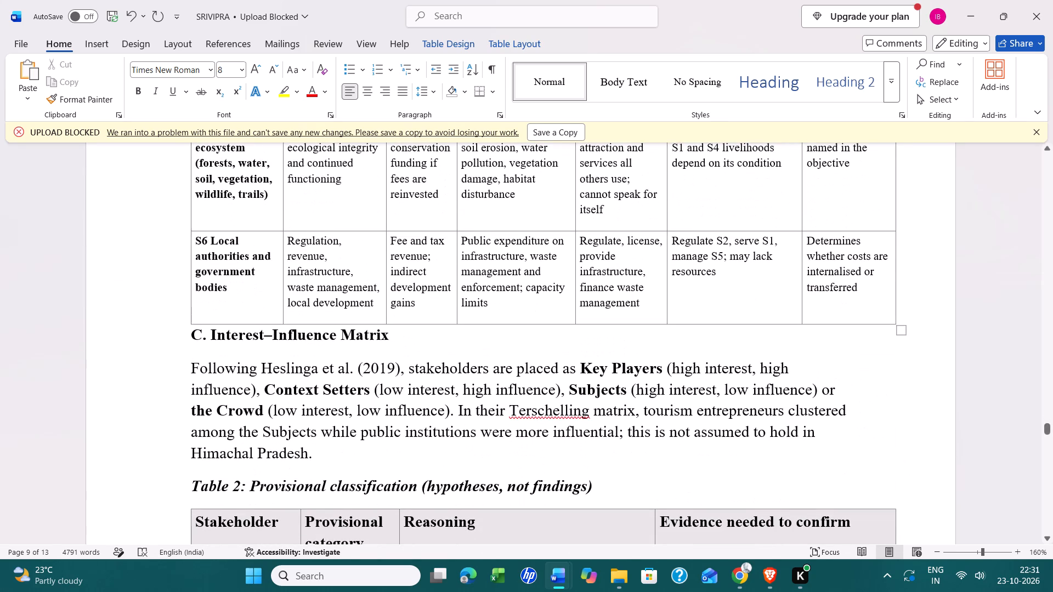
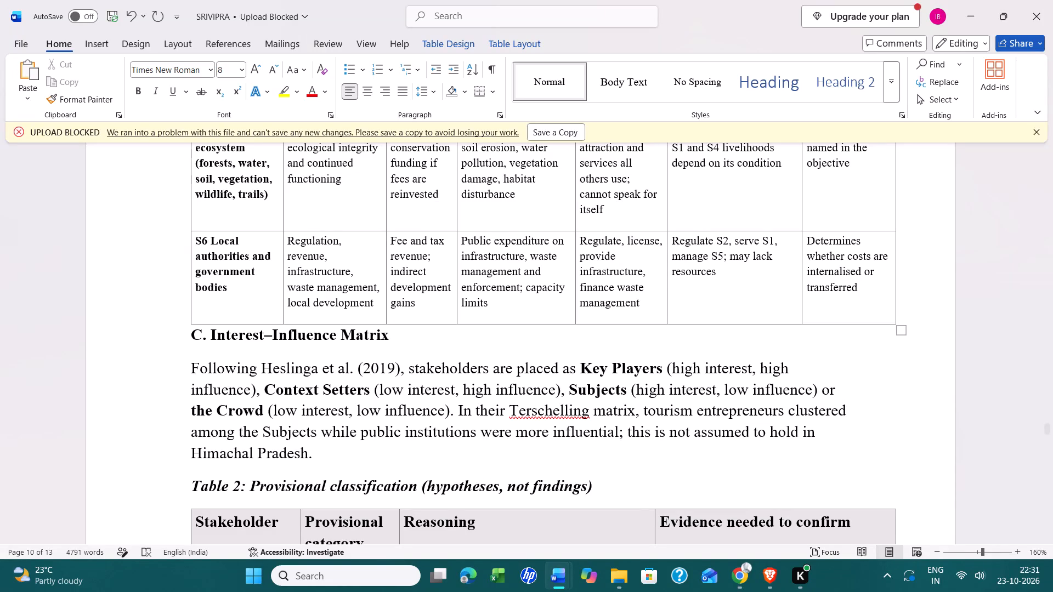
# Switch to the untitled Google document in Chrome and look through it from section 2.7 back to Strategic Scope of Proposed Research.
pyautogui.click(743, 579)
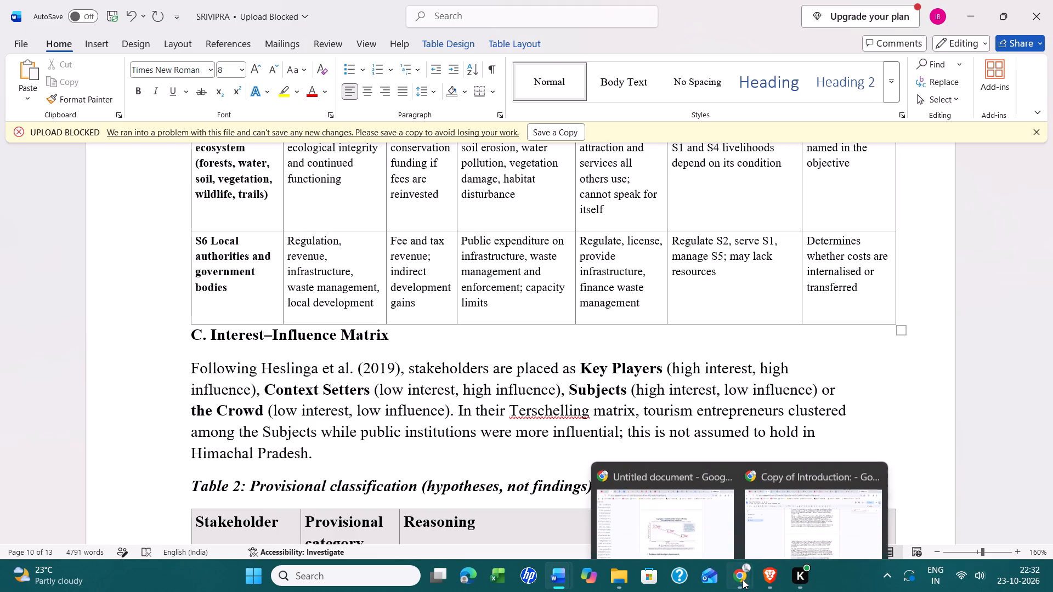
pyautogui.click(686, 500)
pyautogui.scroll(4, 506, 170)
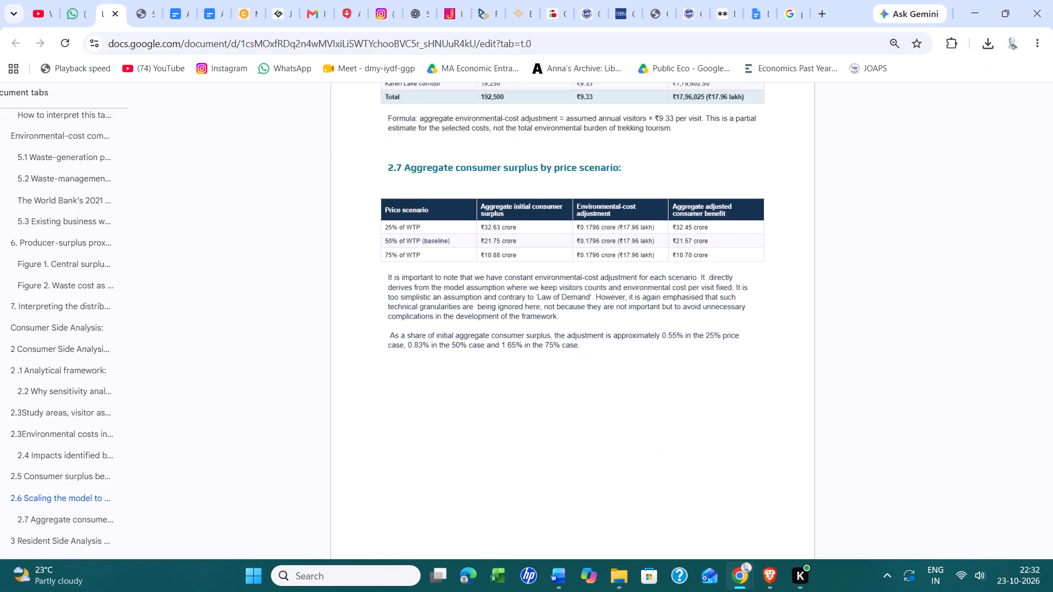
pyautogui.doubleClick(492, 226)
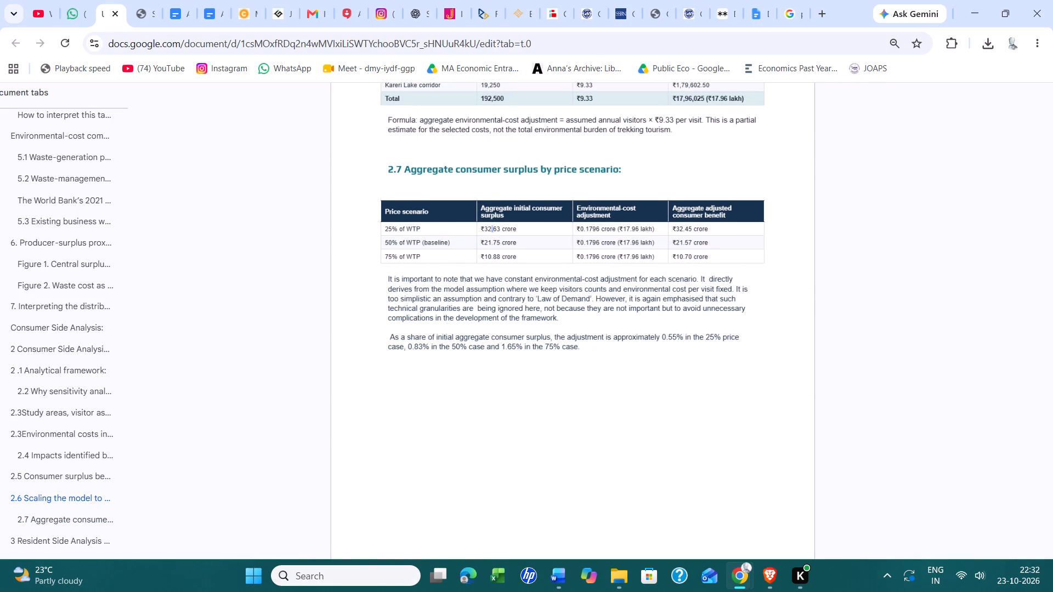
pyautogui.scroll(11, 452, 276)
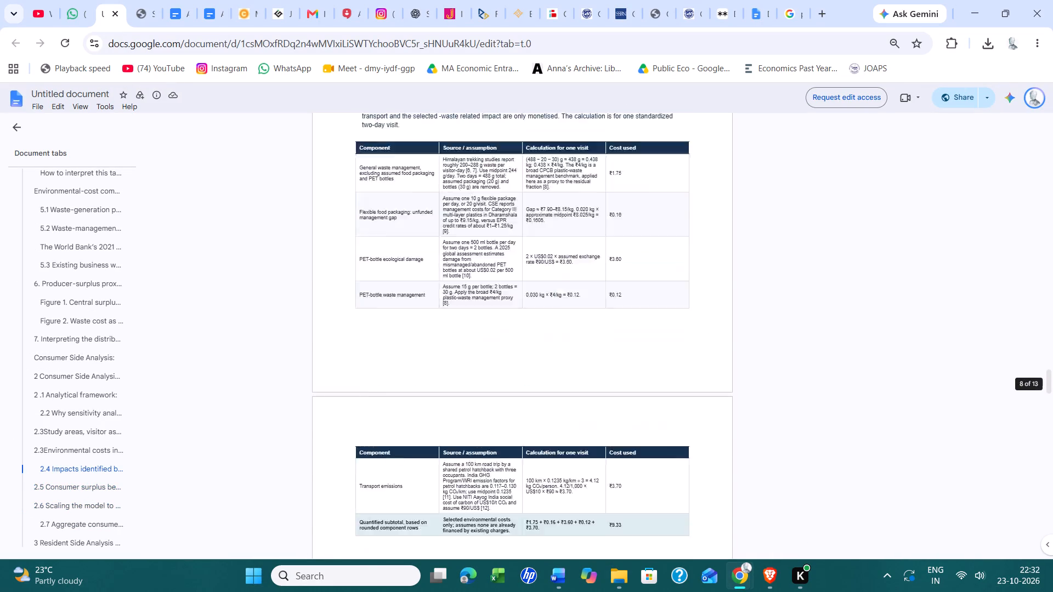
pyautogui.scroll(15, 452, 276)
pyautogui.scroll(7, 452, 276)
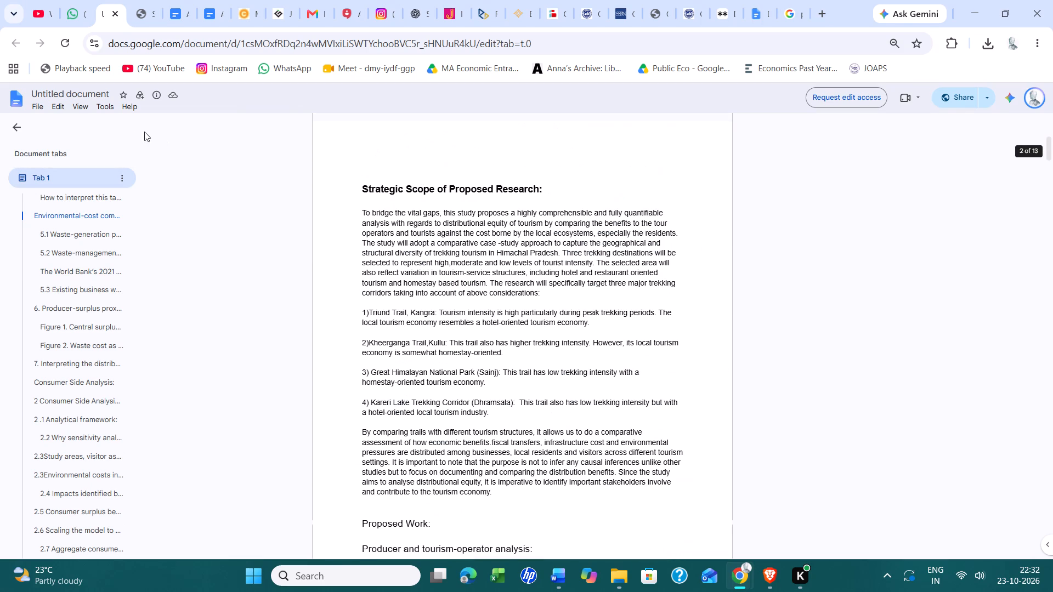
pyautogui.doubleClick(419, 183)
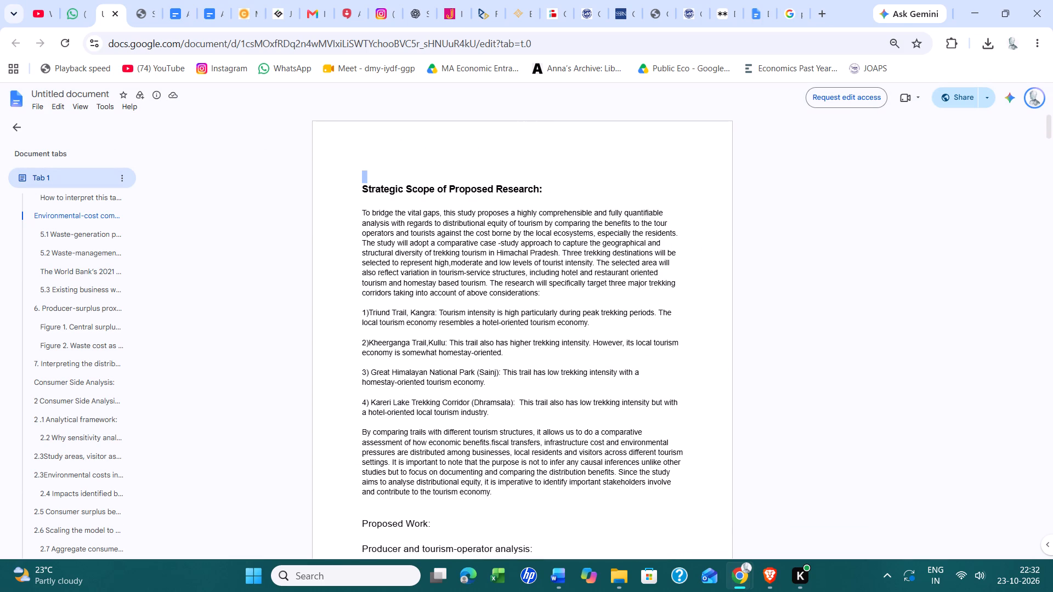
pyautogui.doubleClick(412, 190)
# Send the file owner a request for Editor access to the Google document.
pyautogui.click(831, 88)
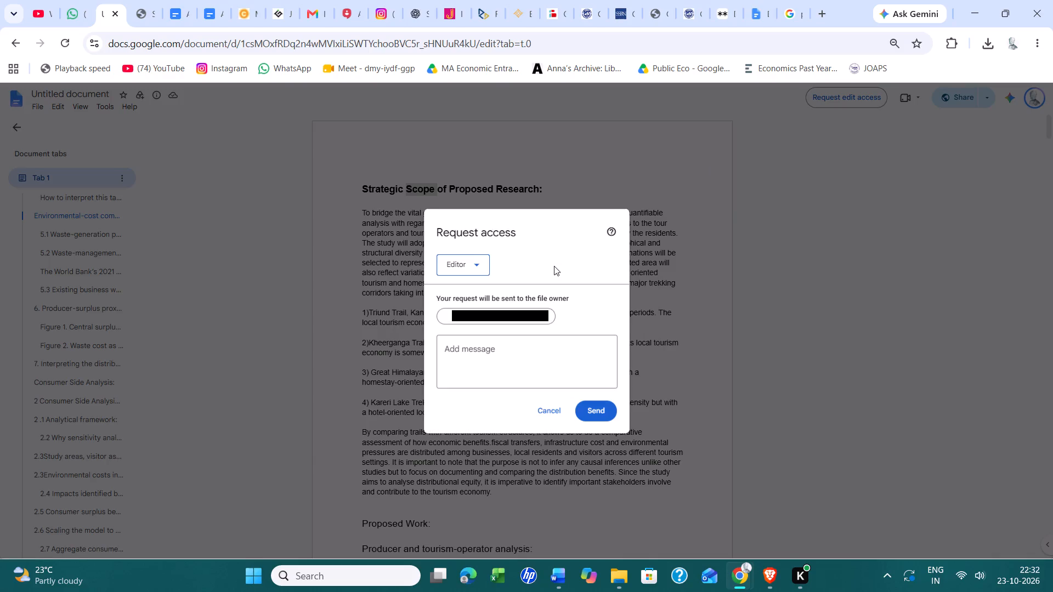
pyautogui.click(599, 418)
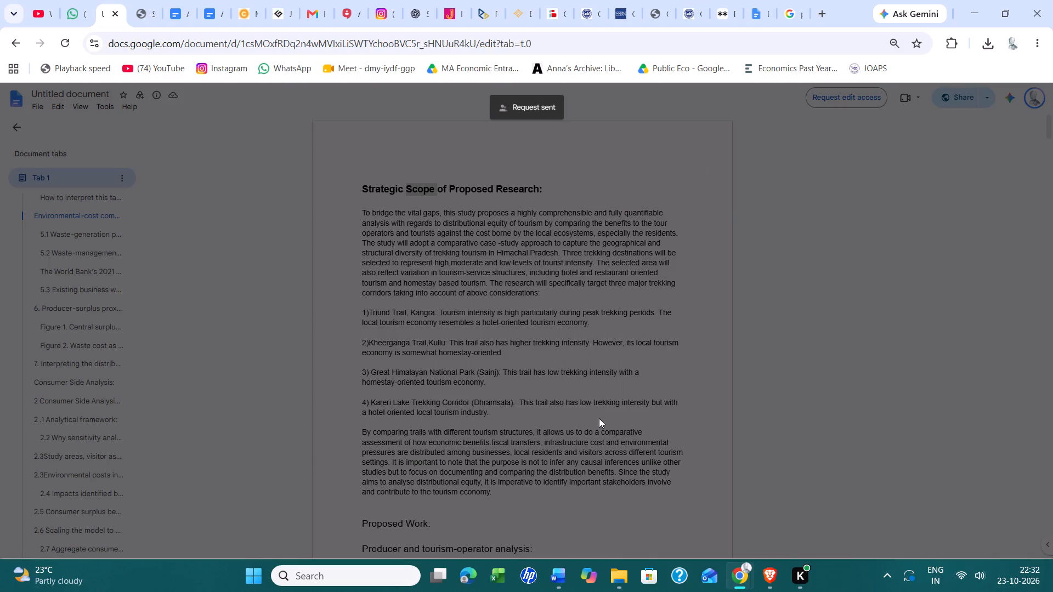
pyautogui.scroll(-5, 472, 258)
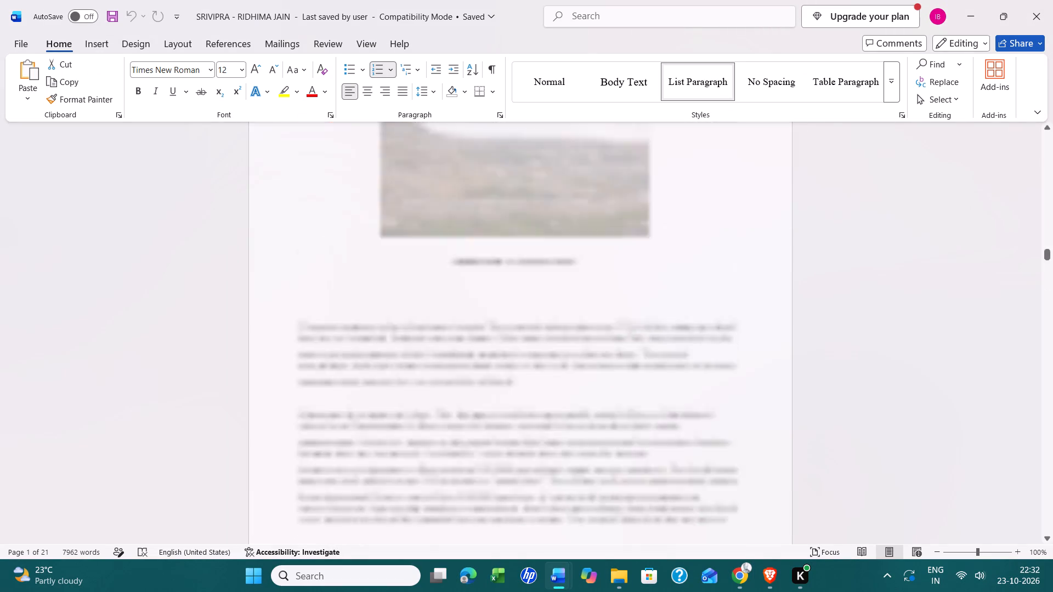
pyautogui.scroll(14, 455, 343)
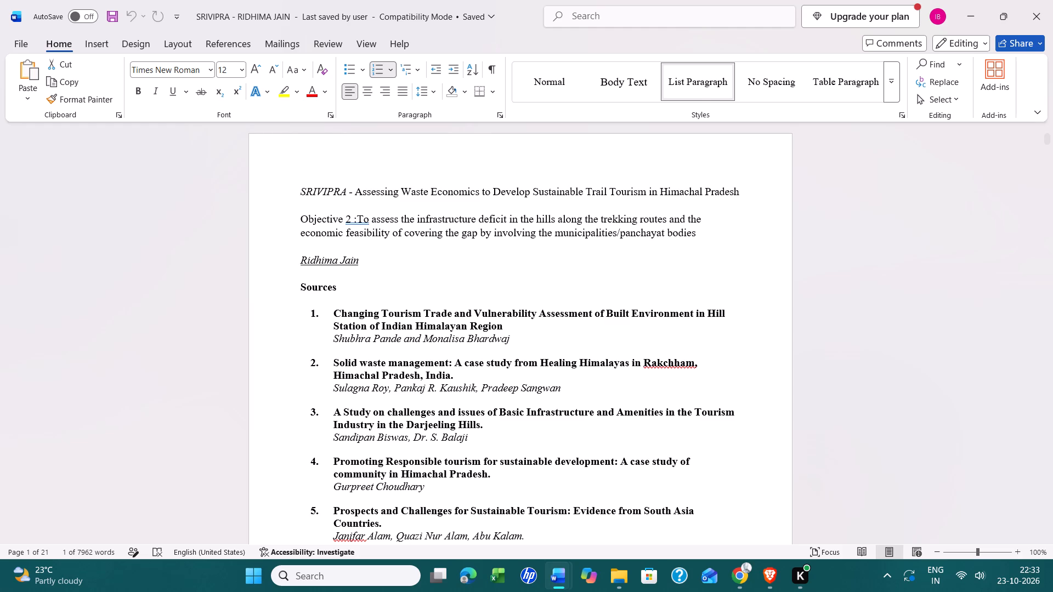
pyautogui.scroll(-2, 455, 343)
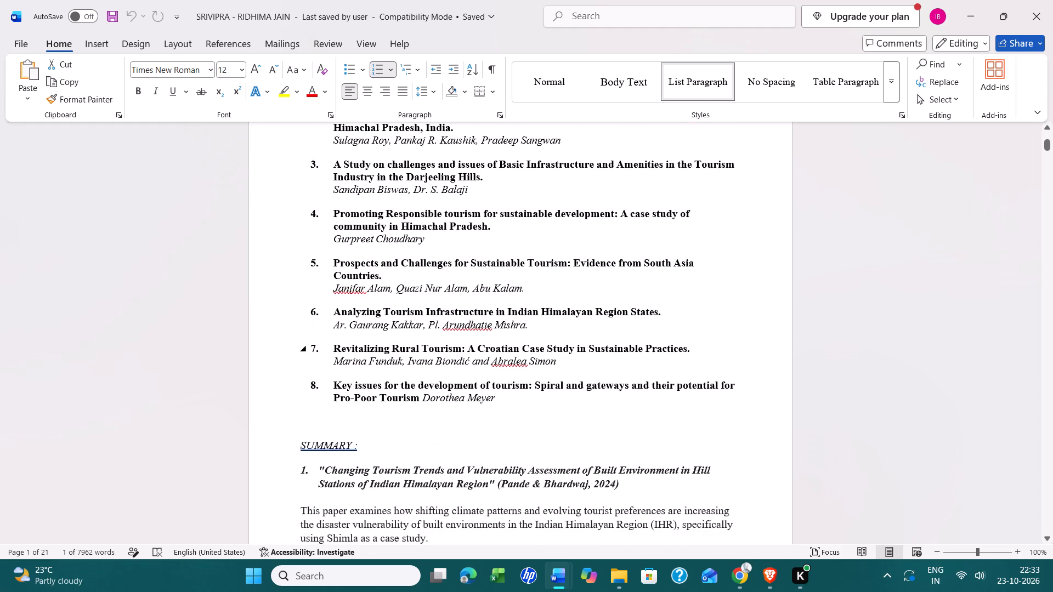
pyautogui.scroll(2, 455, 343)
pyautogui.scroll(-1, 455, 343)
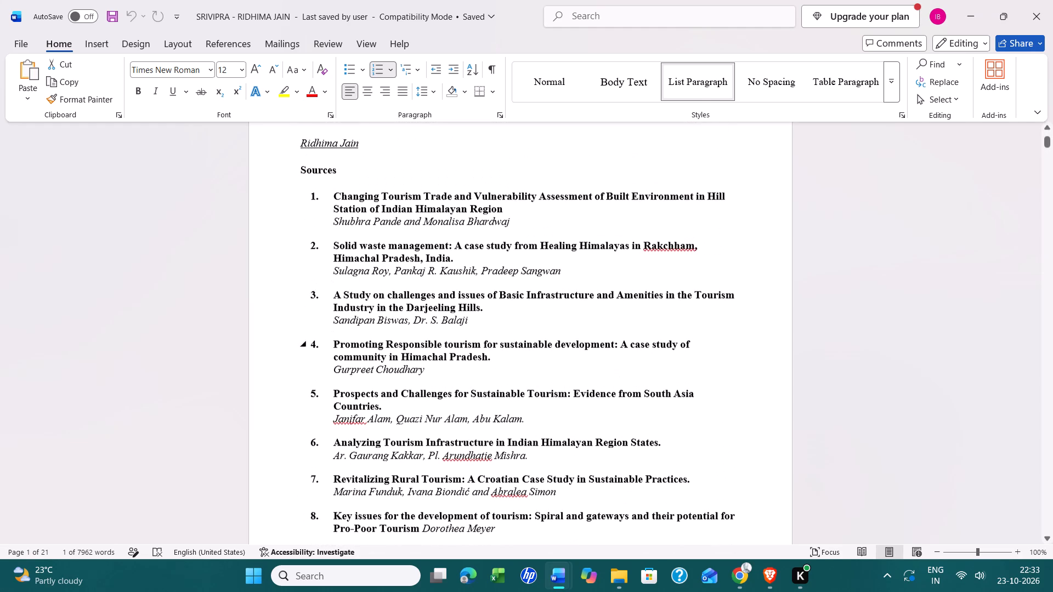
pyautogui.scroll(-2, 455, 343)
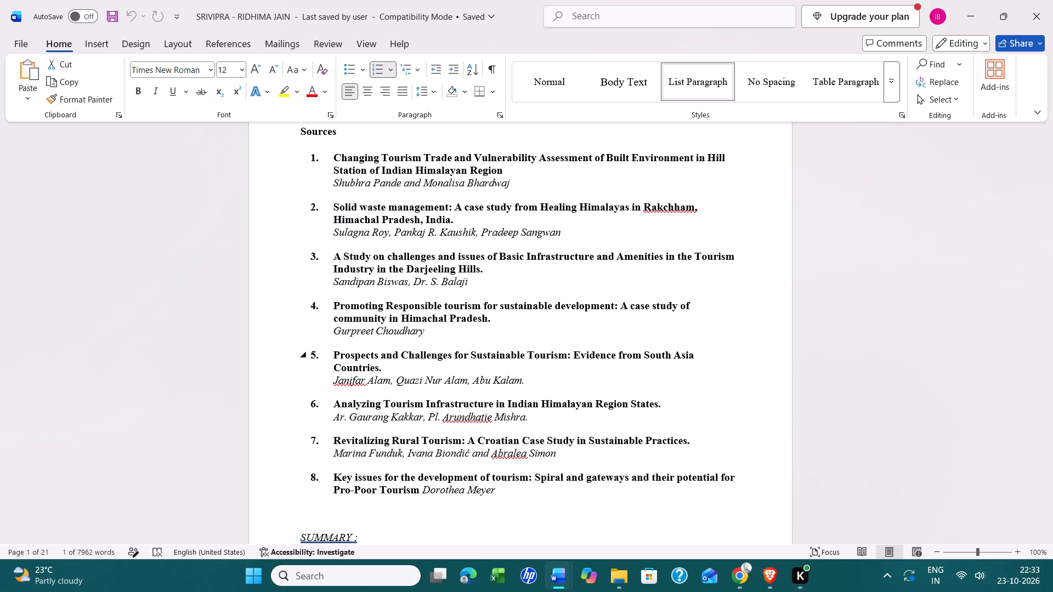
# Read through the Objective 2 document's summary, literature gaps, solutions and introduction up to Theoretical Foundations of the Tourism Crisis.
pyautogui.scroll(-11, 455, 343)
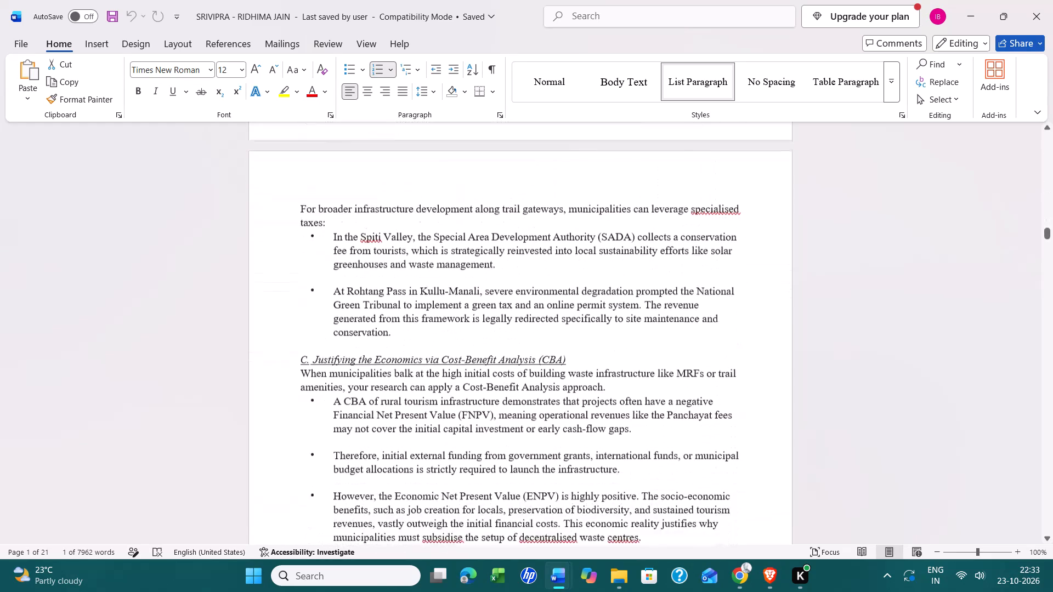
pyautogui.scroll(-2, 455, 343)
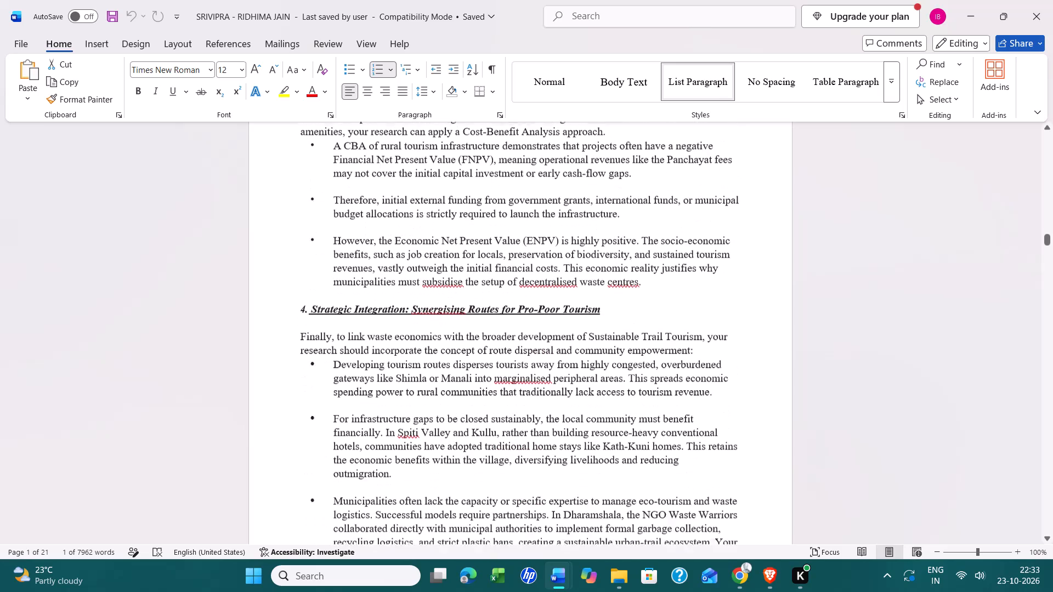
pyautogui.scroll(-6, 455, 343)
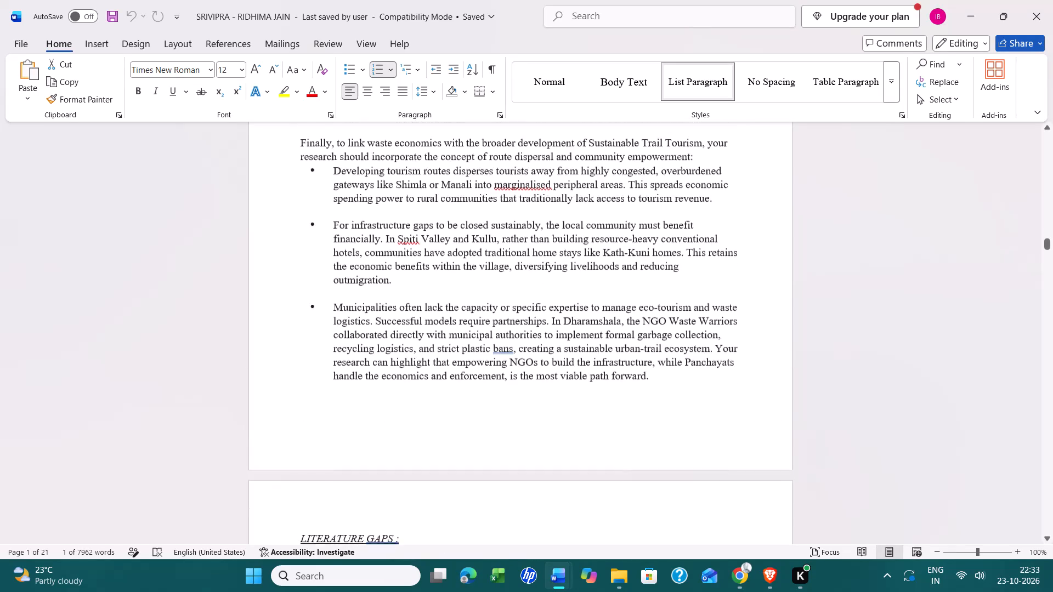
pyautogui.scroll(-7, 455, 343)
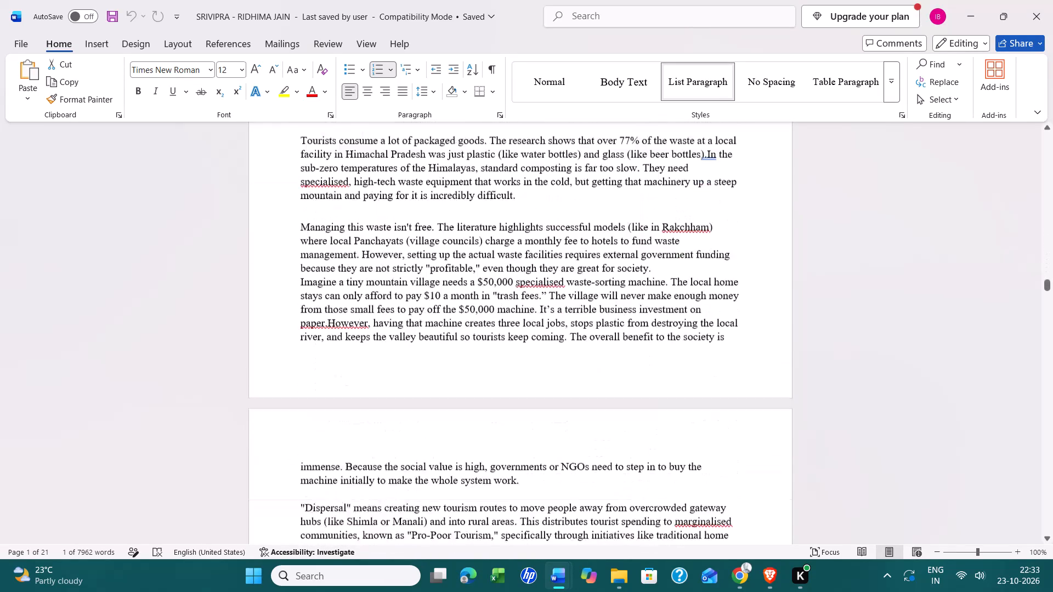
pyautogui.scroll(-1, 455, 343)
pyautogui.hscroll(-1, 455, 343)
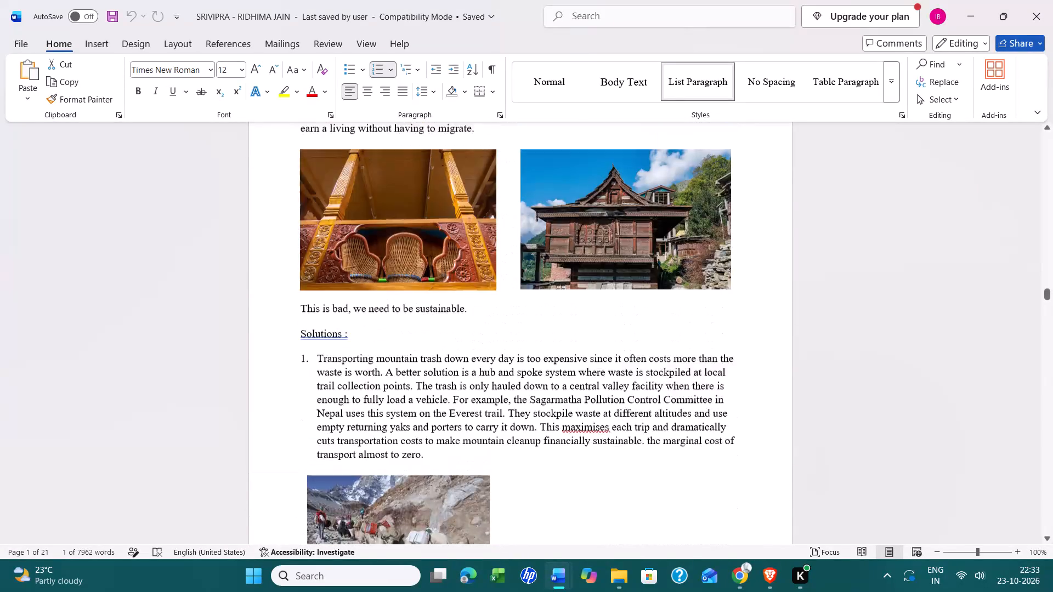
pyautogui.hscroll(-2, 455, 343)
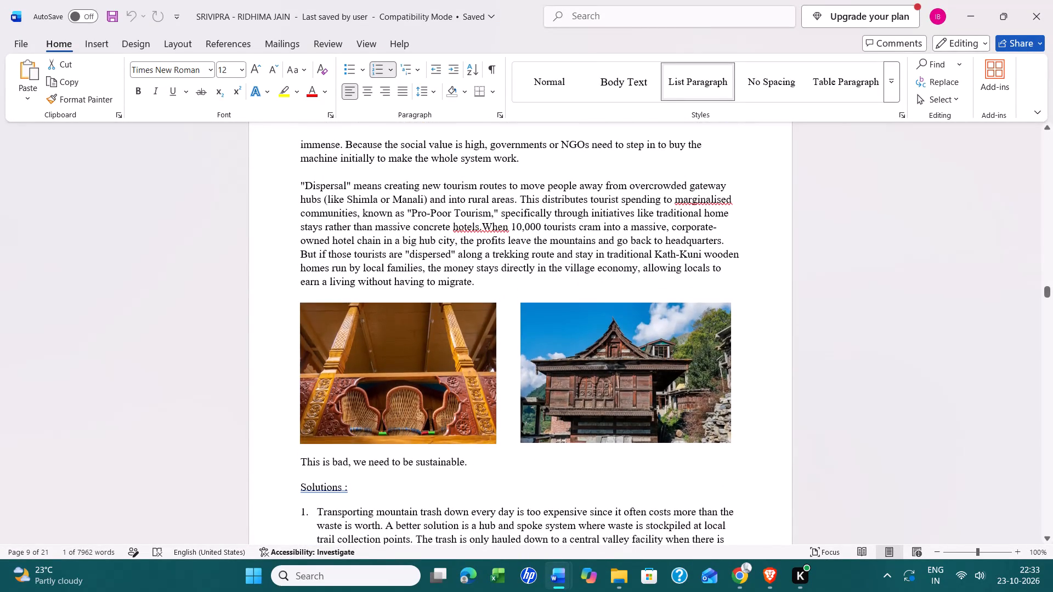
pyautogui.hscroll(-1, 455, 343)
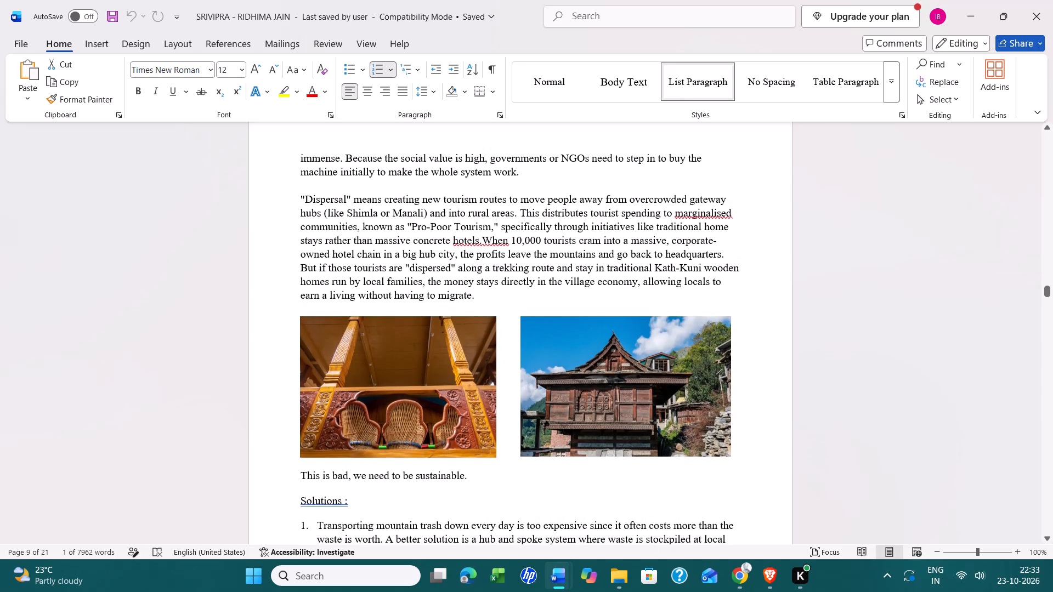
pyautogui.scroll(-3, 455, 343)
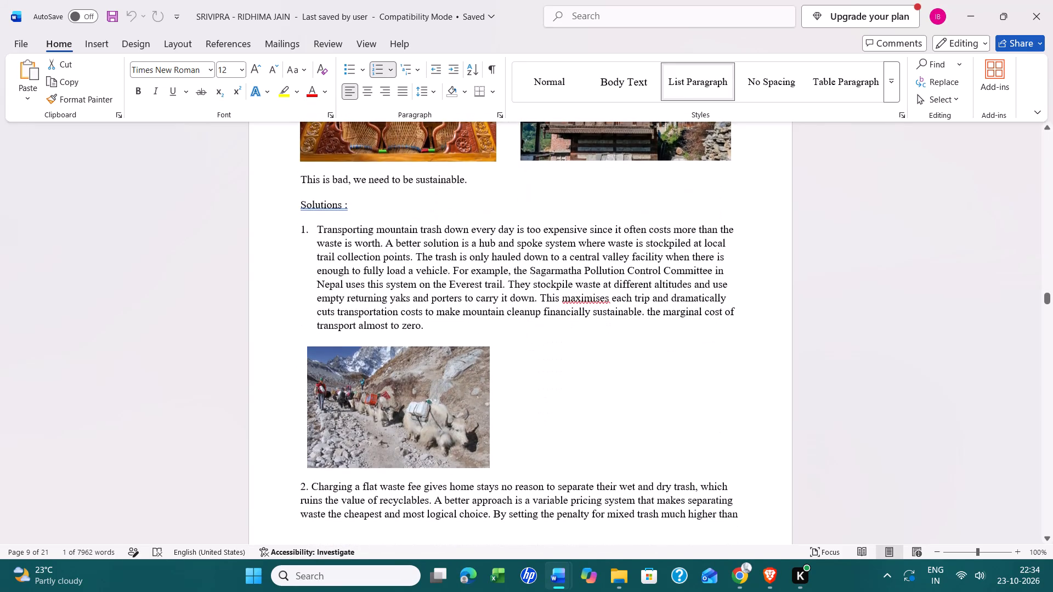
pyautogui.scroll(-10, 455, 343)
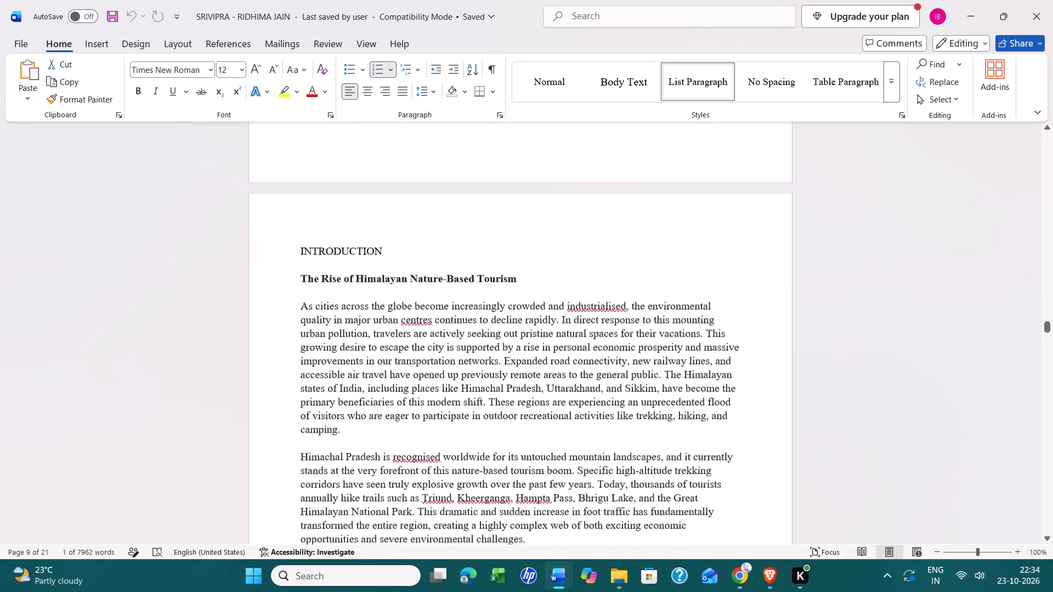
pyautogui.scroll(-5, 455, 343)
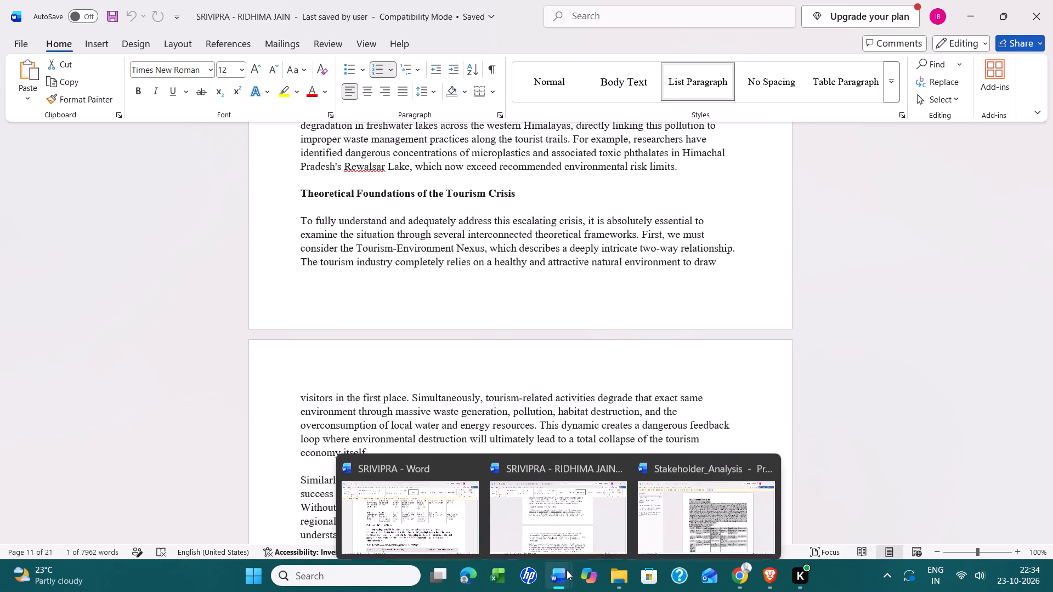
# Switch to the Stakeholder_Analysis document and examine the layout and wording of its Table 1 and Table 2.
pyautogui.click(653, 503)
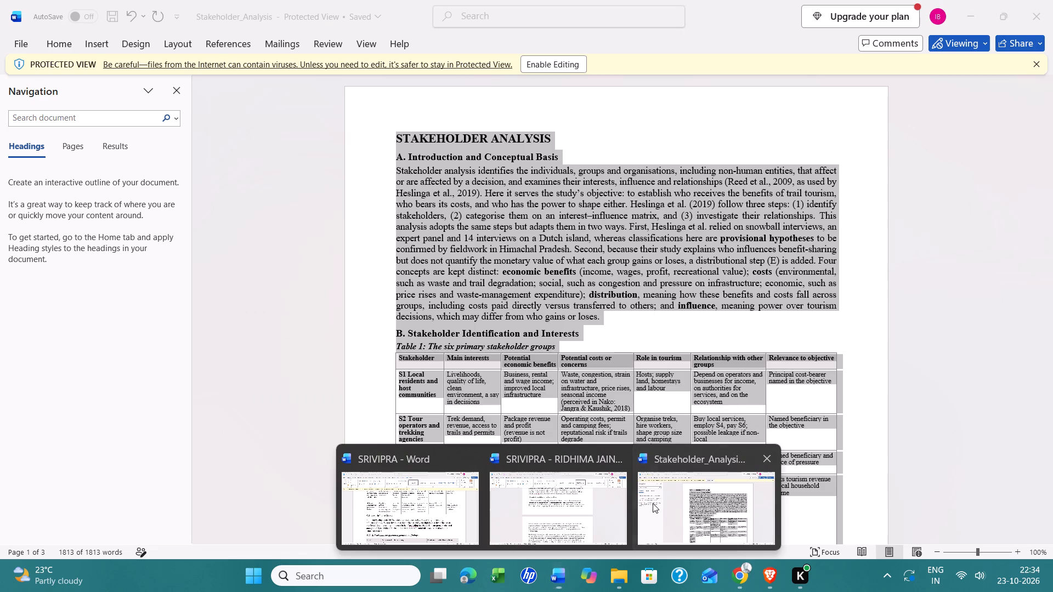
pyautogui.click(539, 405)
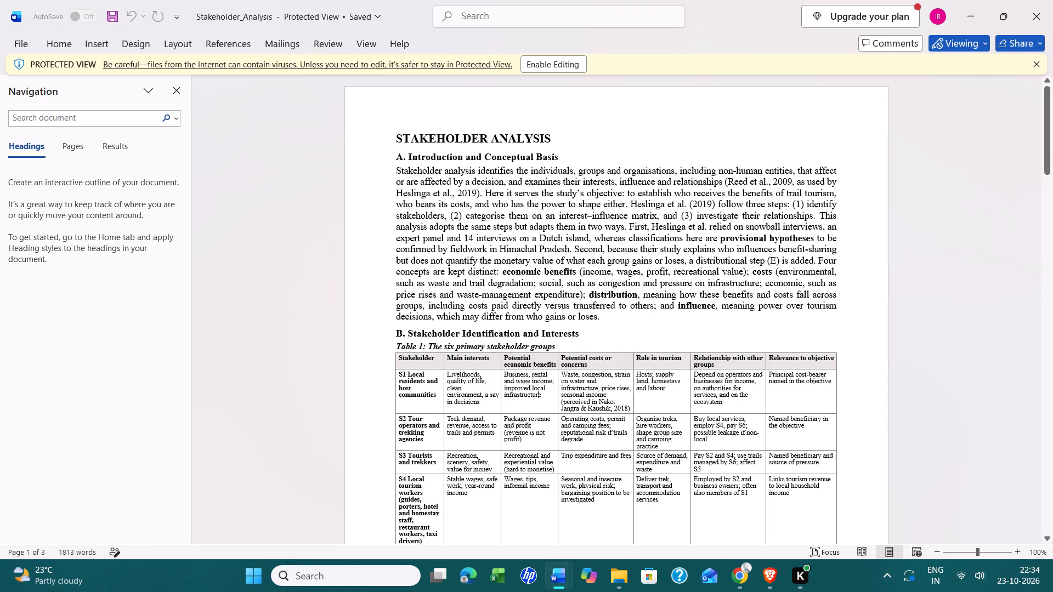
pyautogui.doubleClick(480, 408)
pyautogui.click(488, 329)
pyautogui.scroll(-5, 488, 329)
pyautogui.scroll(1, 488, 329)
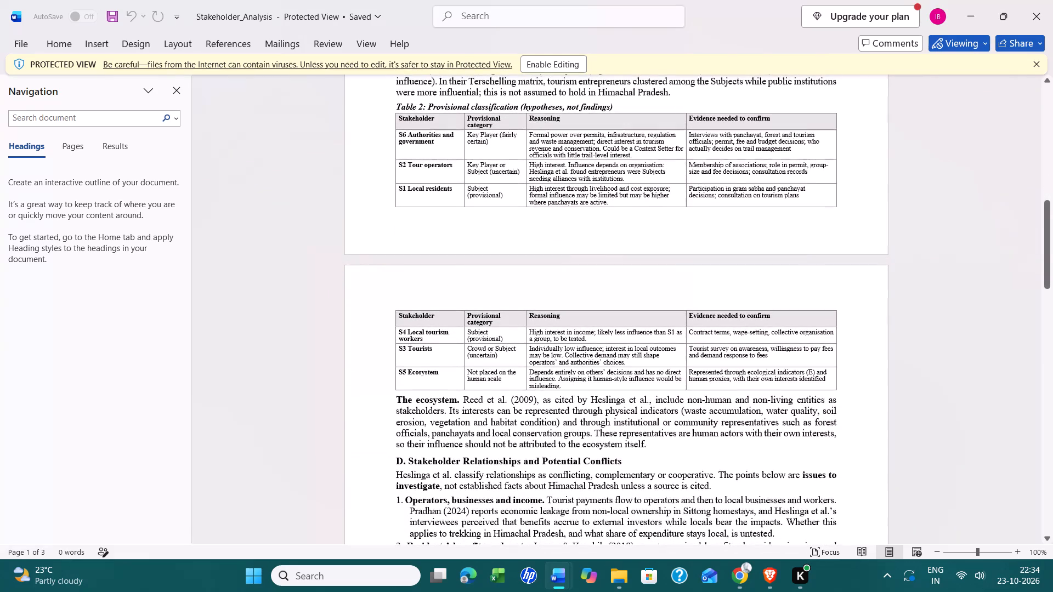
pyautogui.scroll(2, 488, 329)
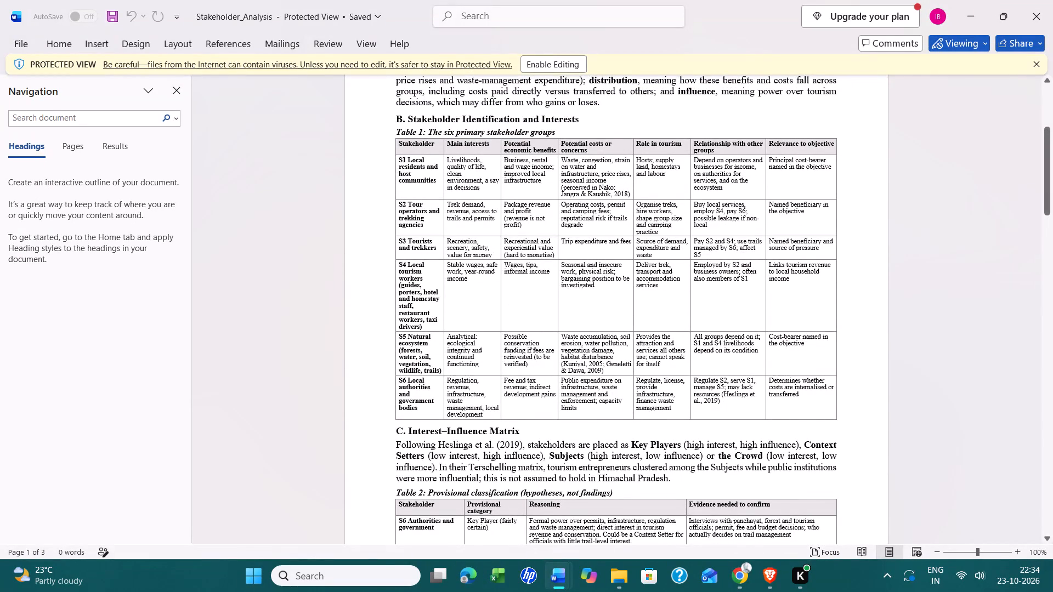
pyautogui.click(486, 289)
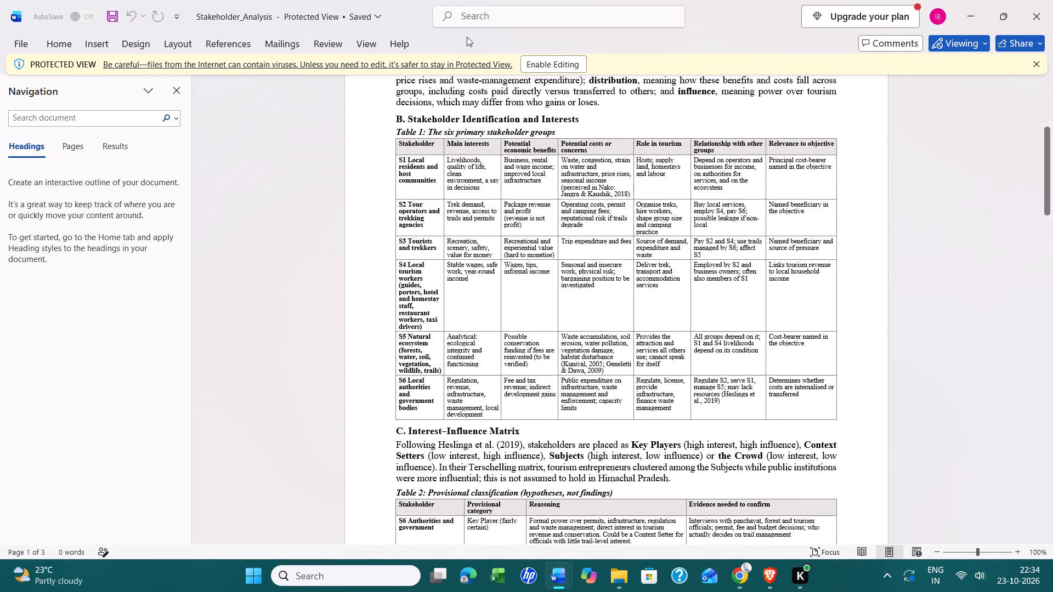
# Enable editing in Stakeholder_Analysis and check the font size of "clean" in Table 1's S1 Main interests cell.
pyautogui.doubleClick(435, 164)
pyautogui.click(533, 69)
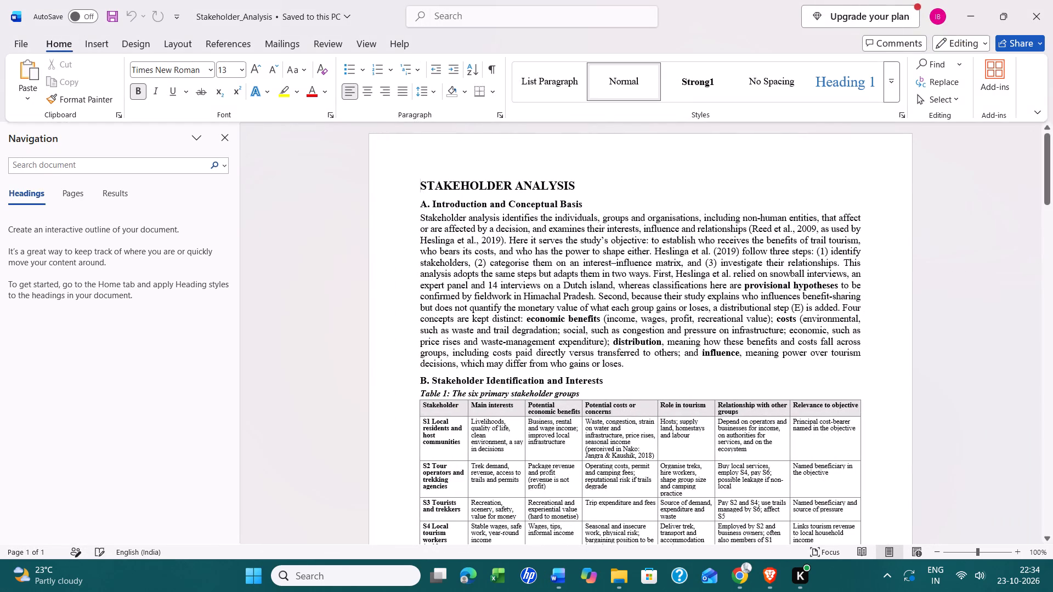
pyautogui.doubleClick(484, 434)
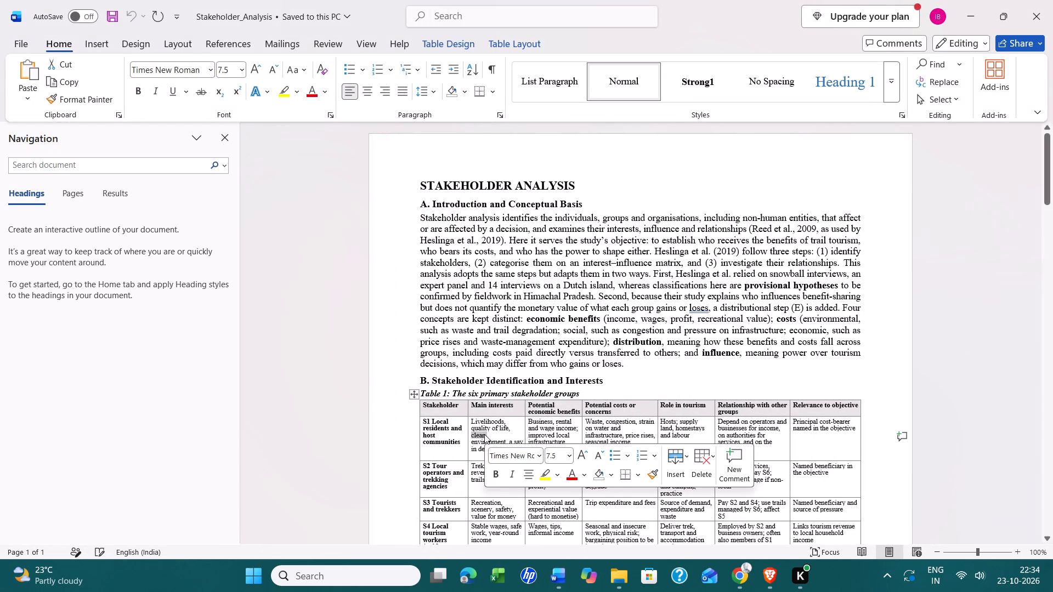
# Switch to the SRIVIPRA report and examine the layout of its Stakeholder Analysis section, from the introduction through the tables.
pyautogui.keyDown('ctrl'); pyautogui.scroll(2, 484, 434); pyautogui.keyUp('ctrl')
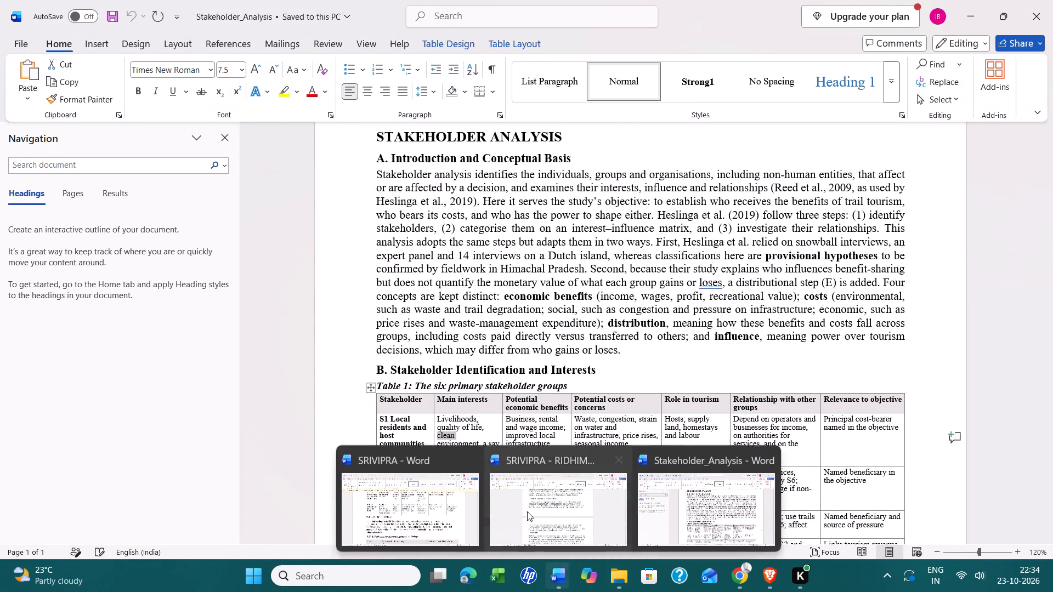
pyautogui.click(437, 504)
pyautogui.keyDown('ctrl'); pyautogui.scroll(-5, 483, 363); pyautogui.keyUp('ctrl')
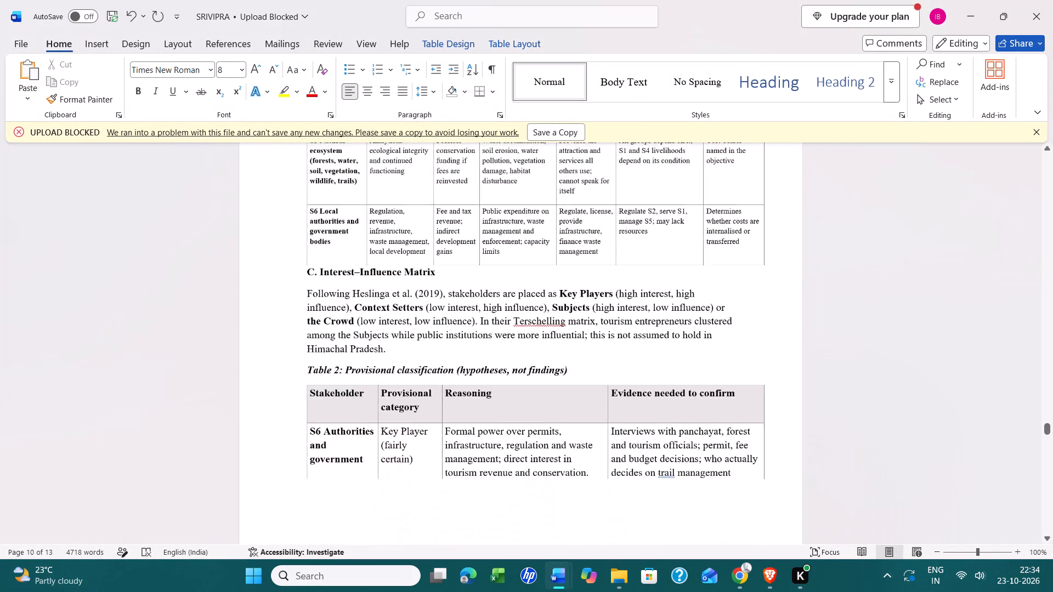
pyautogui.keyDown('ctrl'); pyautogui.scroll(-5, 483, 363); pyautogui.keyUp('ctrl')
pyautogui.scroll(1, 483, 363)
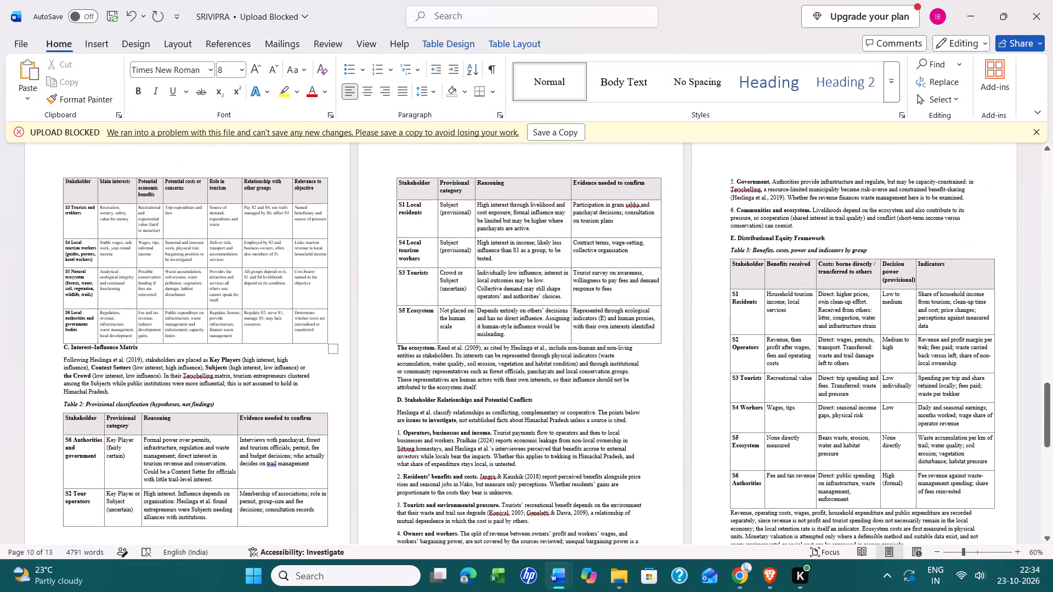
pyautogui.keyDown('ctrl'); pyautogui.scroll(-2, 483, 363); pyautogui.keyUp('ctrl')
pyautogui.keyDown('ctrl'); pyautogui.scroll(5, 483, 363); pyautogui.keyUp('ctrl')
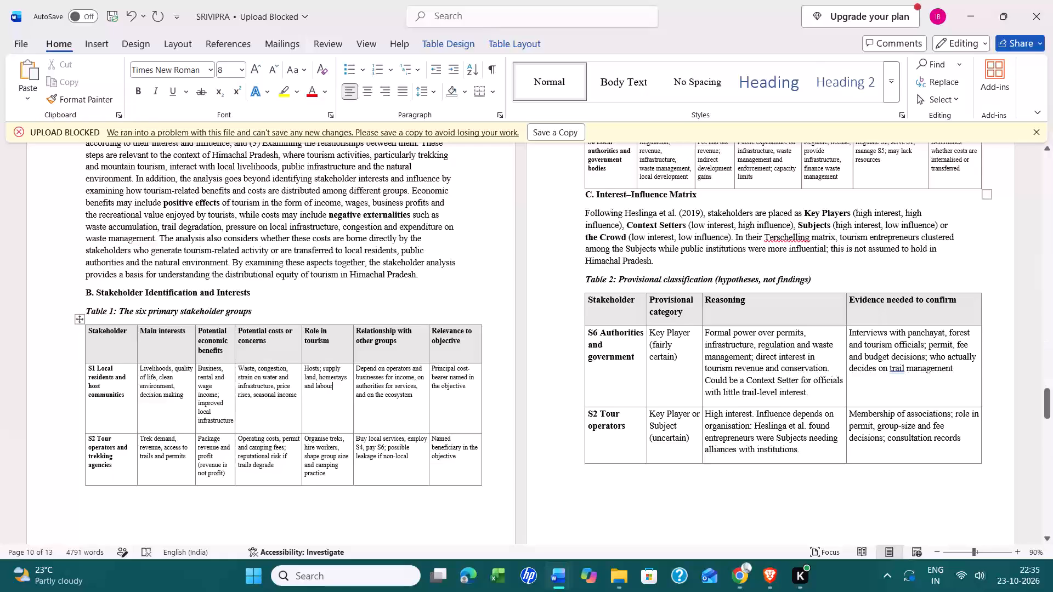
pyautogui.keyDown('ctrl'); pyautogui.scroll(2, 483, 363); pyautogui.keyUp('ctrl')
pyautogui.scroll(5, 483, 363)
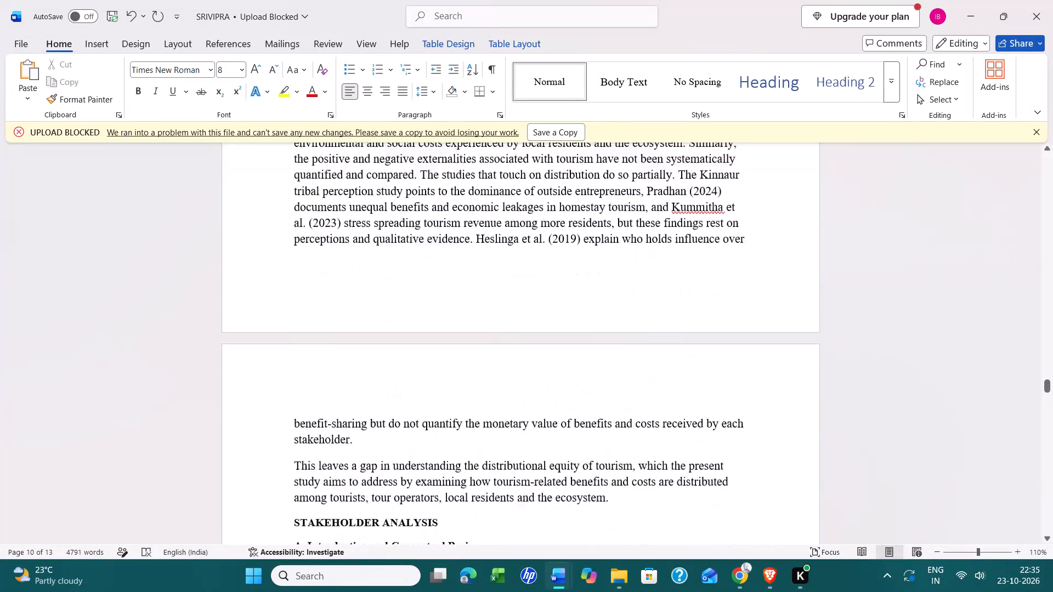
pyautogui.scroll(-5, 483, 363)
pyautogui.scroll(4, 483, 363)
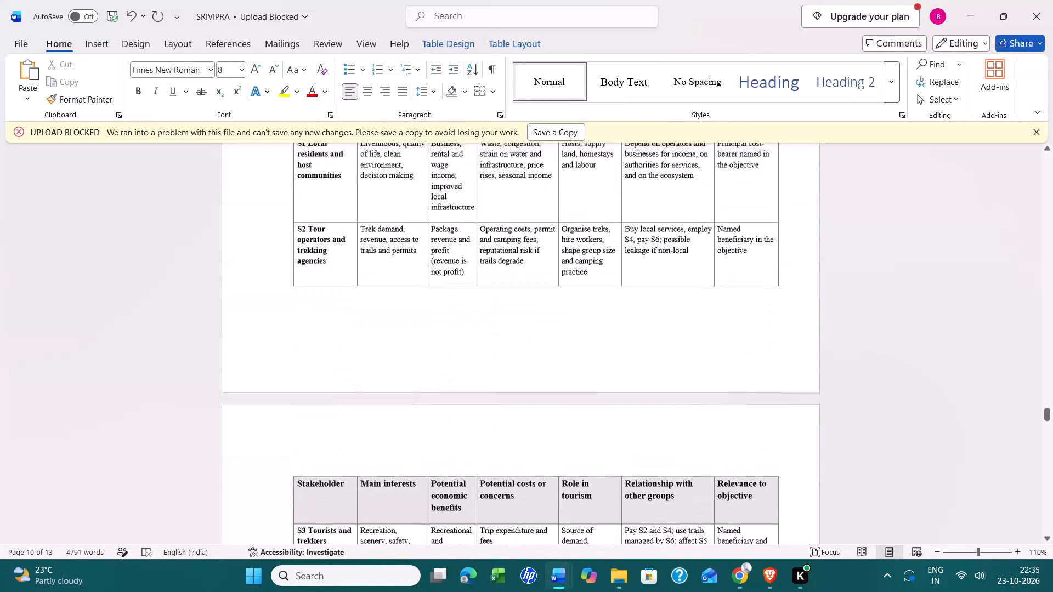
pyautogui.scroll(2, 483, 363)
pyautogui.scroll(-2, 483, 363)
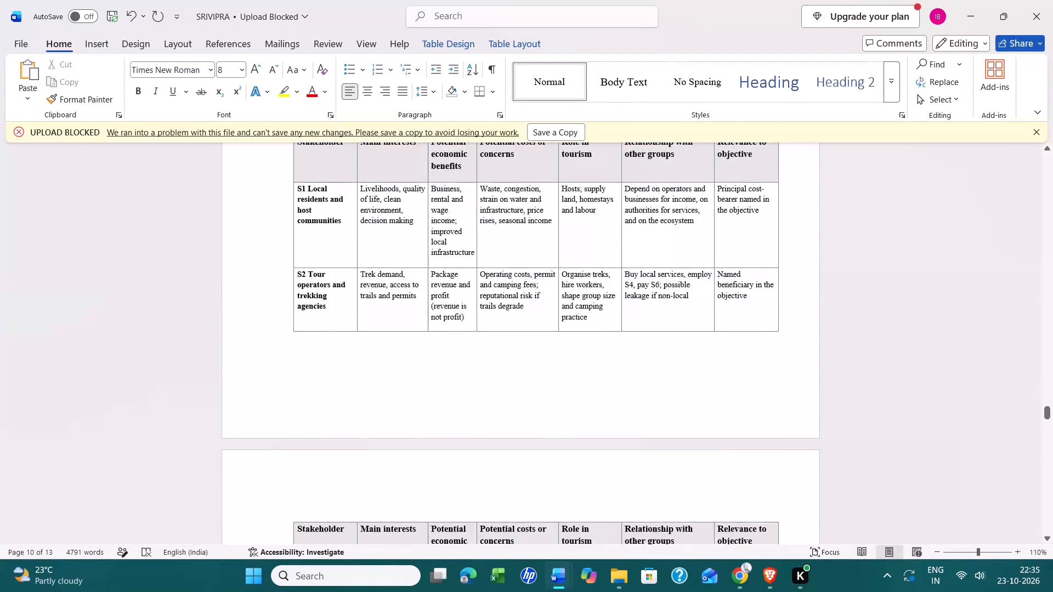
# Set all text in Table 2, Provisional classification, to font size 8.
pyautogui.scroll(-5, 483, 363)
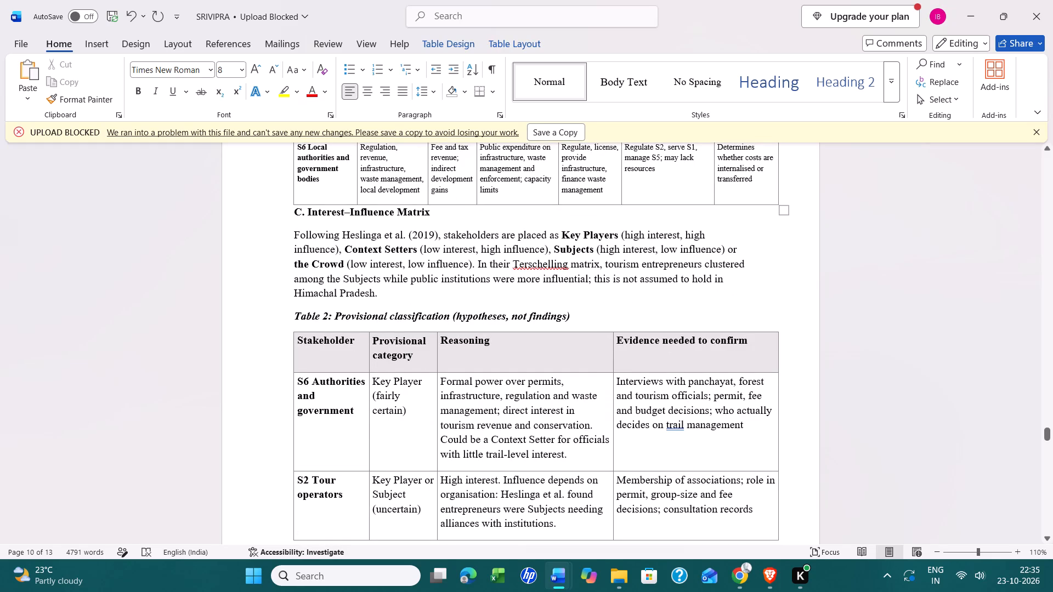
pyautogui.moveTo(299, 343); pyautogui.dragTo(654, 591)
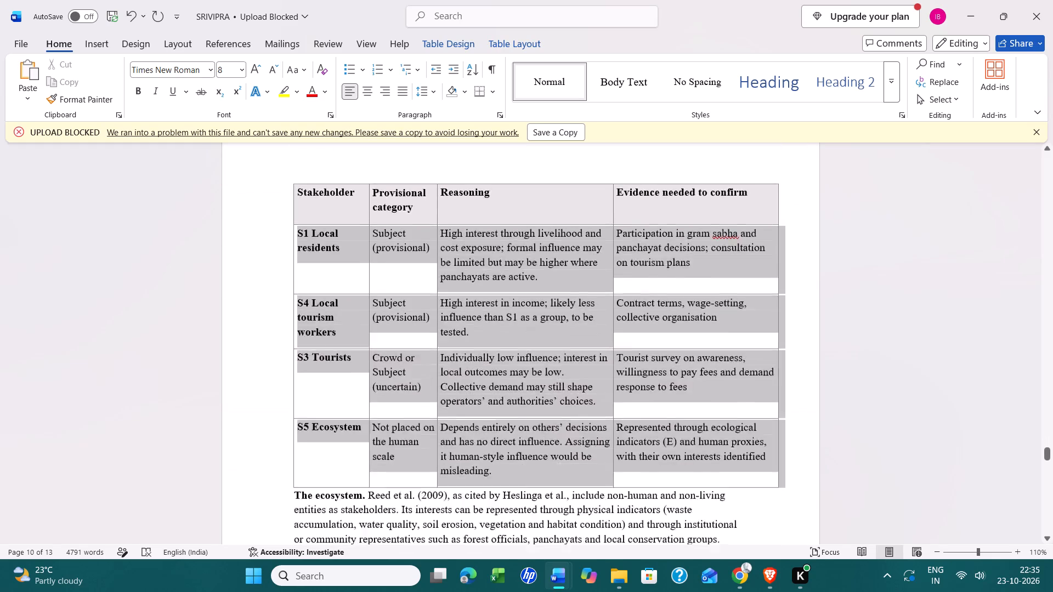
pyautogui.moveTo(654, 591); pyautogui.dragTo(772, 295)
pyautogui.click(242, 71)
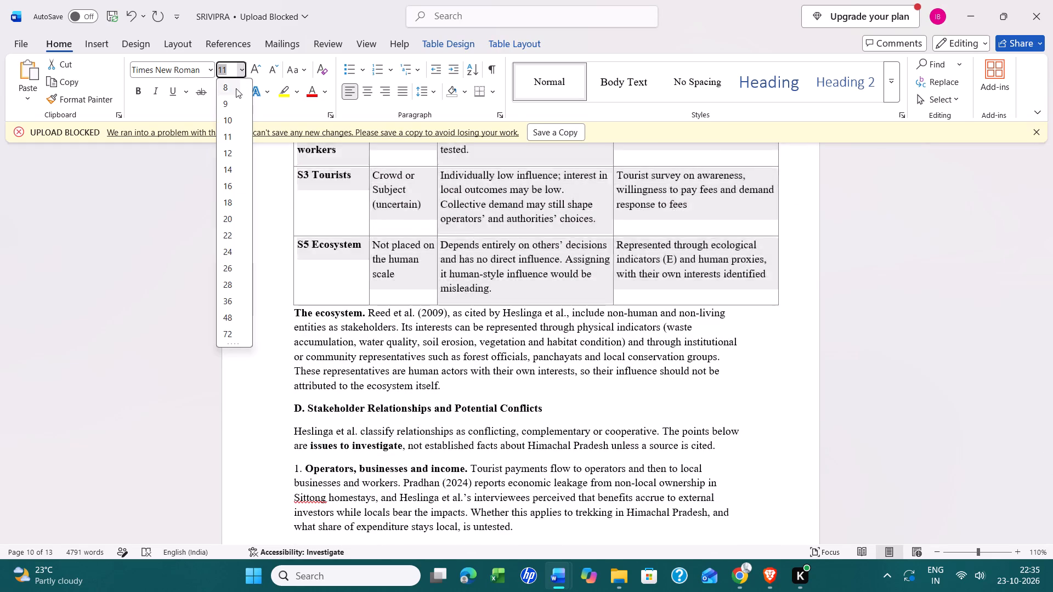
pyautogui.click(236, 87)
pyautogui.scroll(4, 437, 272)
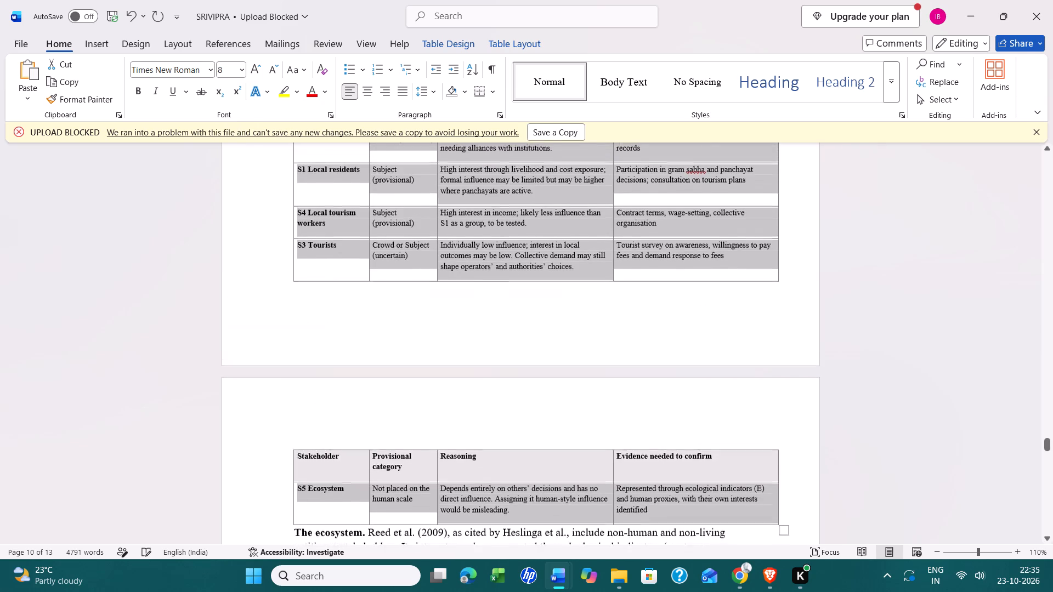
pyautogui.click(437, 272)
pyautogui.scroll(2, 437, 272)
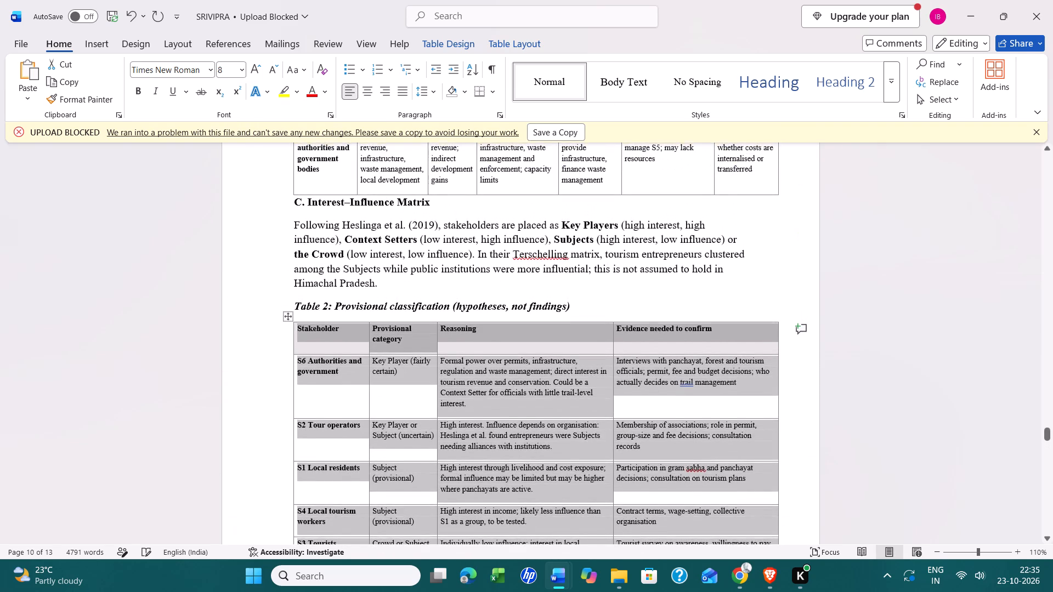
# Set all text in Table 3, Benefits, costs, power and indicators by group, to font size 8.
pyautogui.scroll(-7, 437, 272)
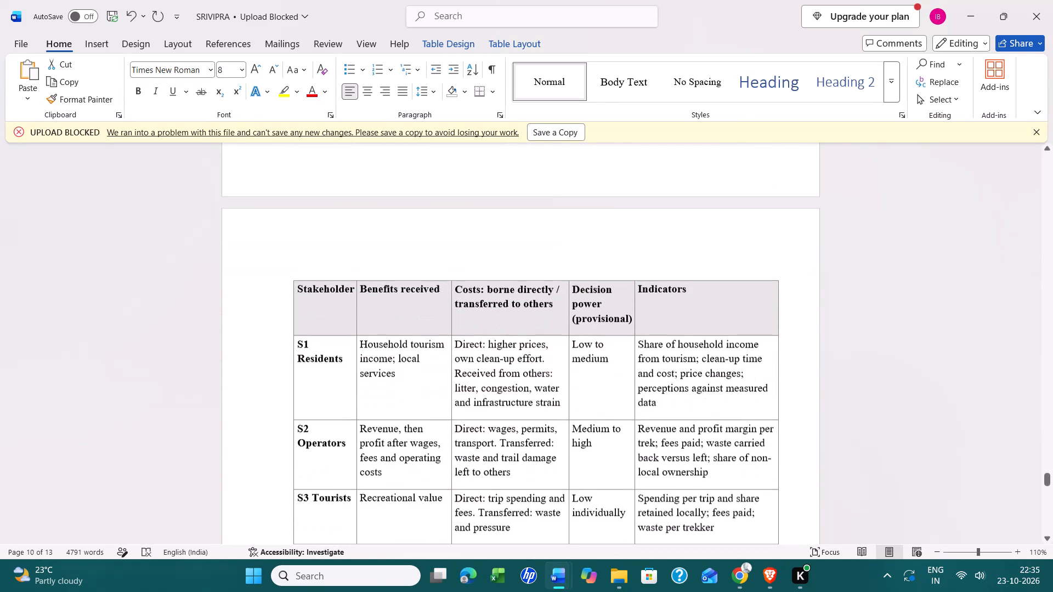
pyautogui.click(310, 289)
pyautogui.moveTo(310, 289); pyautogui.dragTo(391, 323)
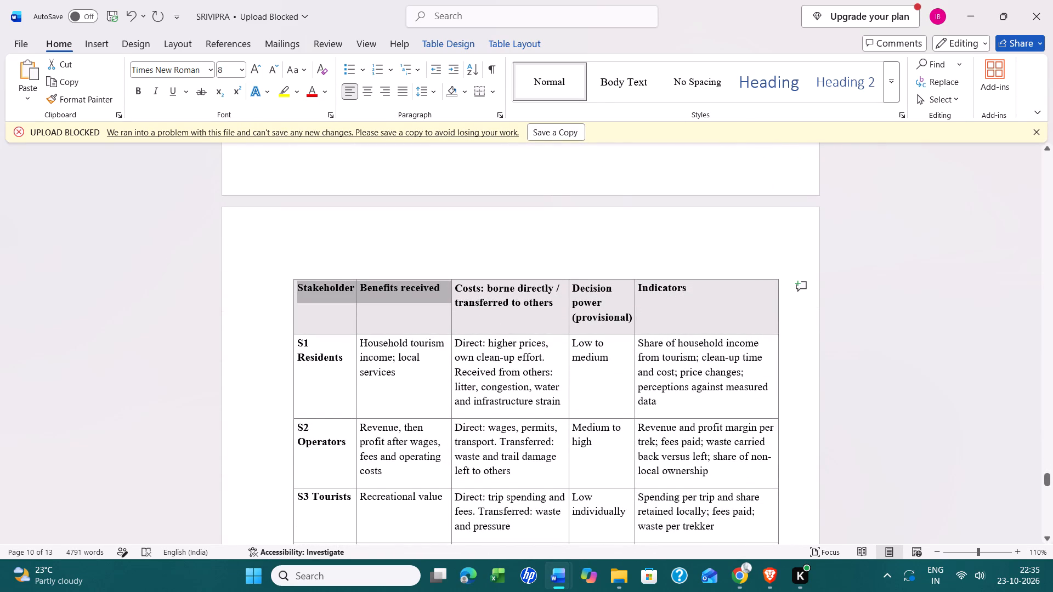
pyautogui.moveTo(391, 323); pyautogui.dragTo(696, 547)
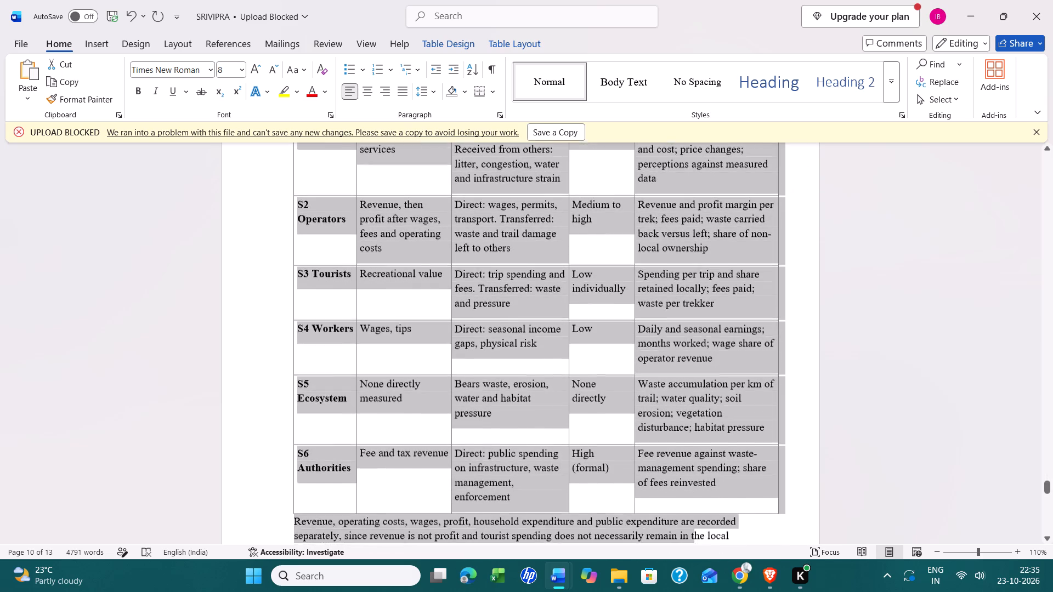
pyautogui.moveTo(696, 547); pyautogui.dragTo(728, 374)
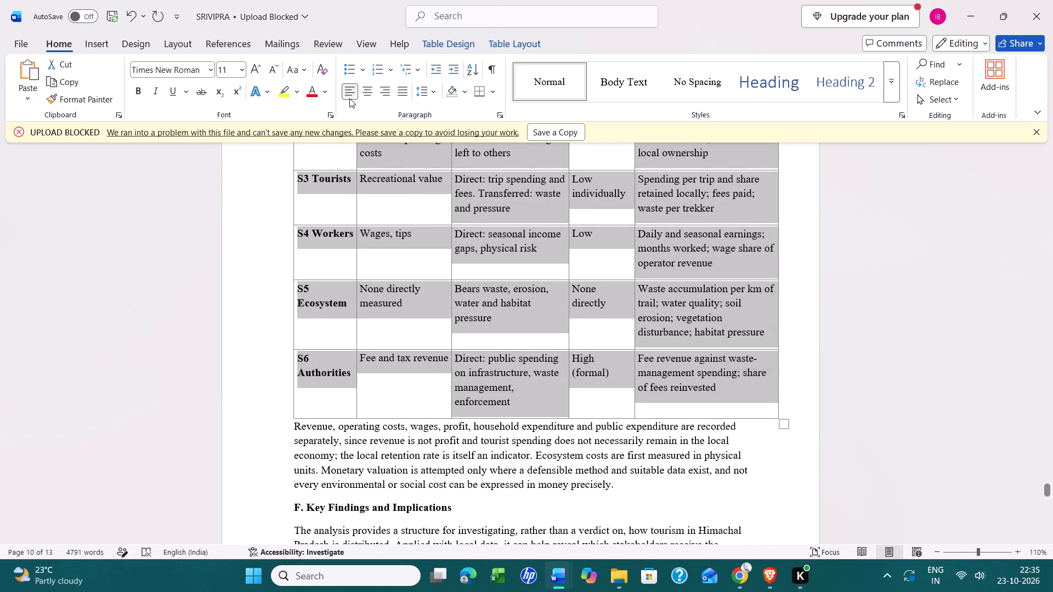
pyautogui.click(244, 68)
pyautogui.click(235, 88)
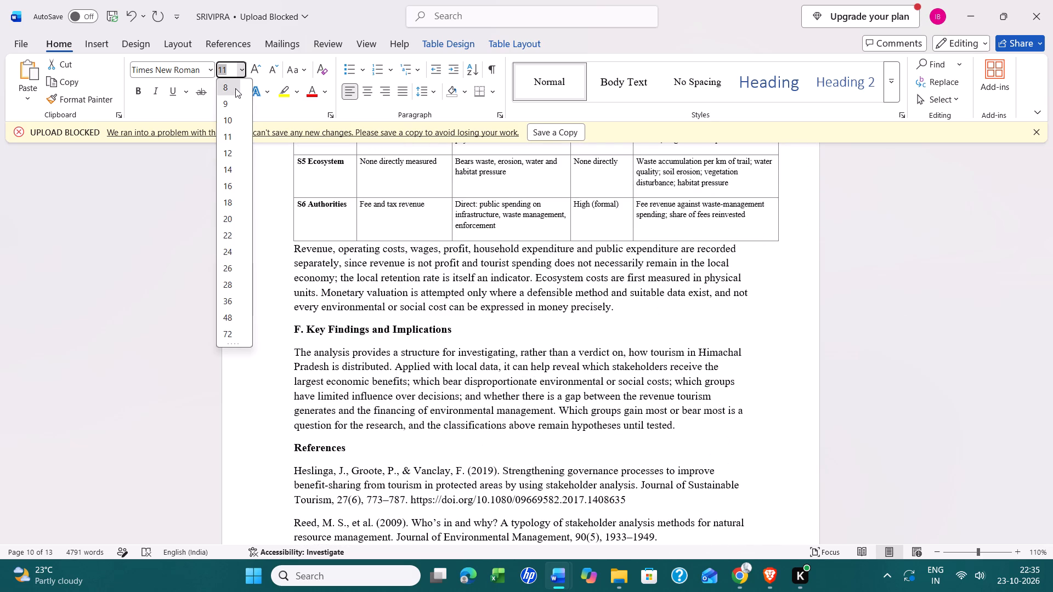
pyautogui.click(418, 266)
pyautogui.scroll(4, 418, 266)
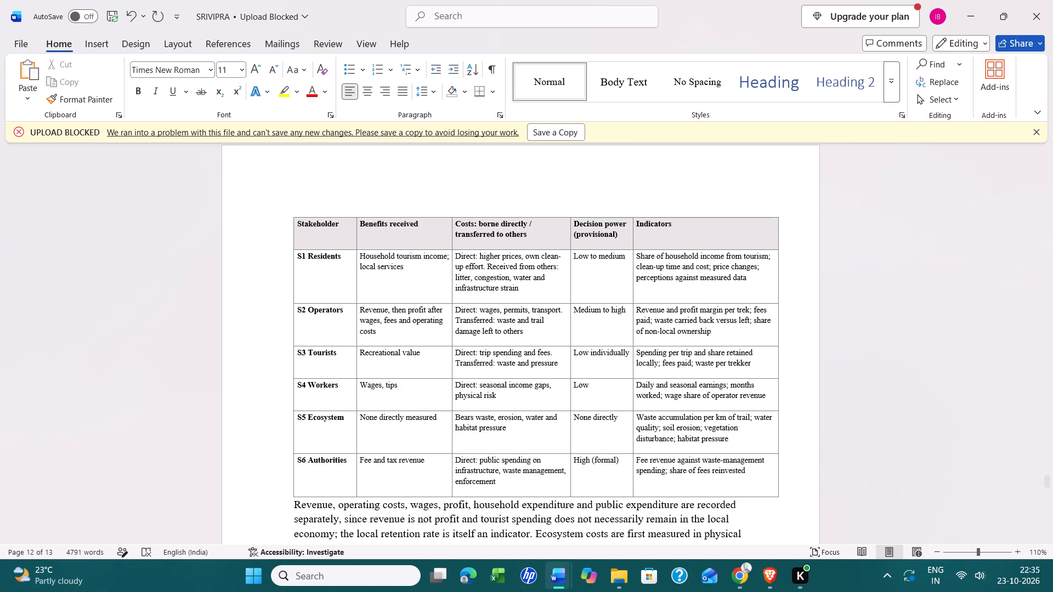
# Switch to the SRIVIPRA Objective 2 document and examine its Introduction, from The Rise of Himalayan Nature-Based Tourism through The Dual Impact.
pyautogui.click(569, 519)
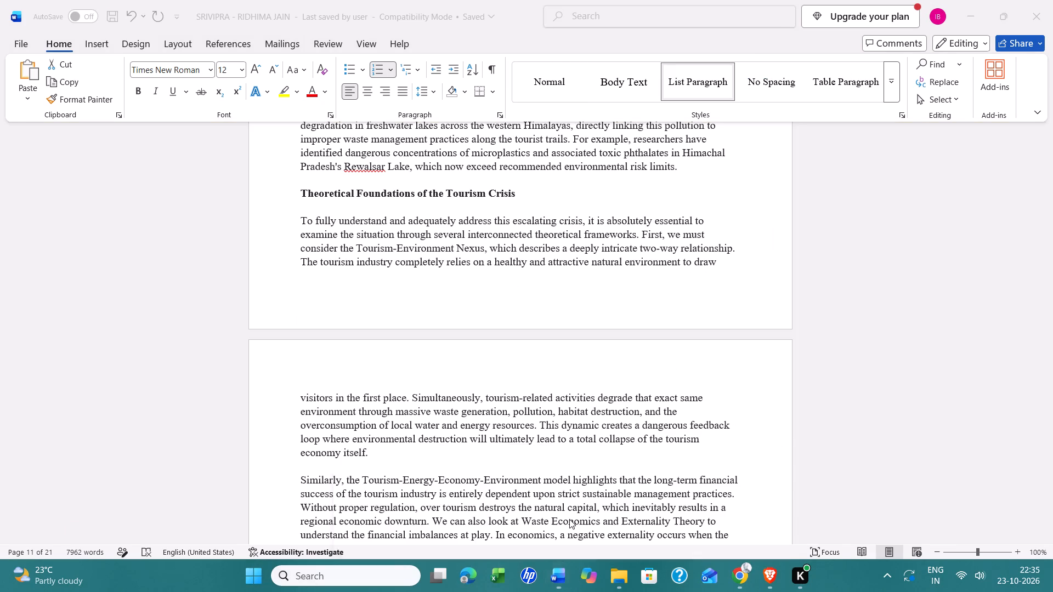
pyautogui.scroll(6, 534, 393)
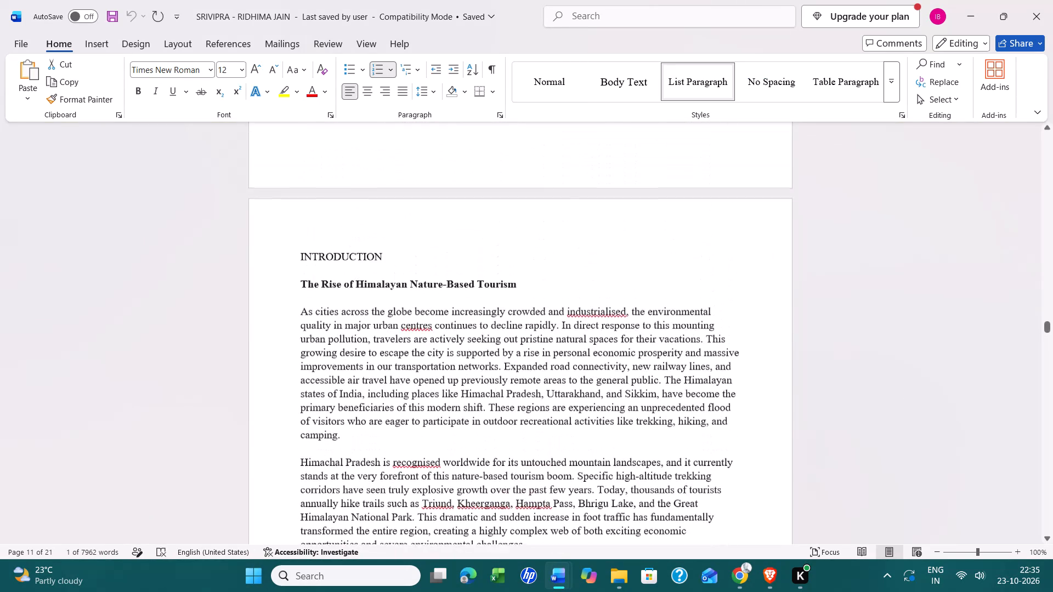
pyautogui.scroll(-1, 534, 393)
pyautogui.click(534, 393)
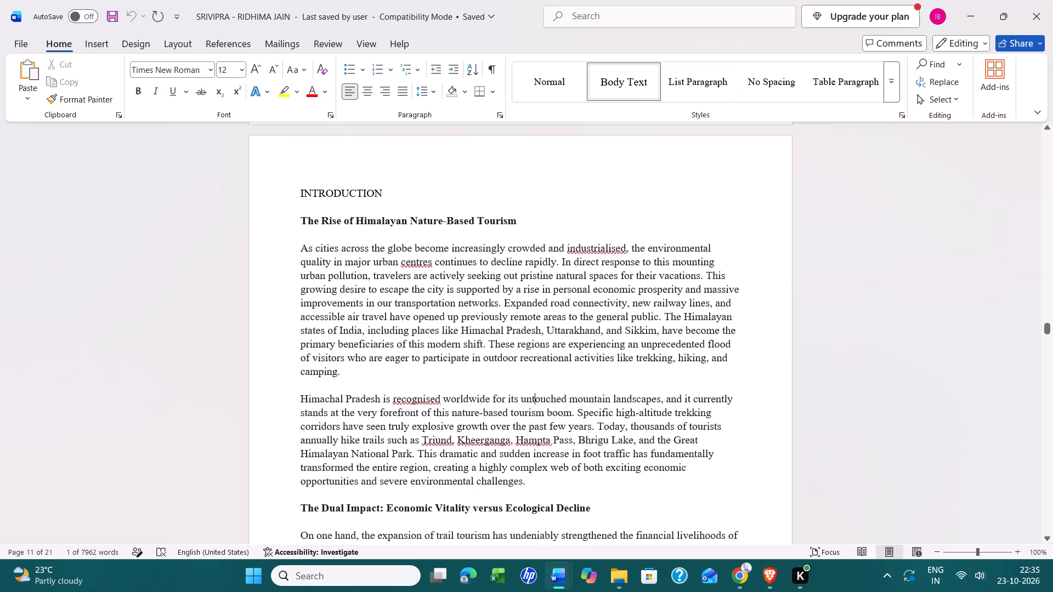
pyautogui.scroll(-3, 534, 393)
pyautogui.scroll(1, 534, 393)
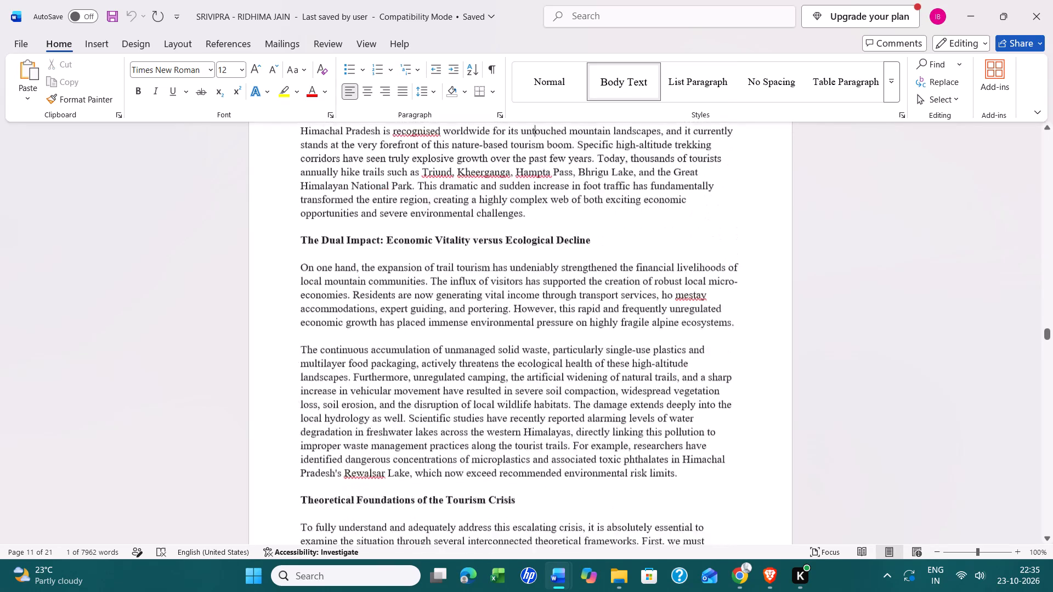
pyautogui.scroll(2, 534, 393)
pyautogui.scroll(-1, 534, 393)
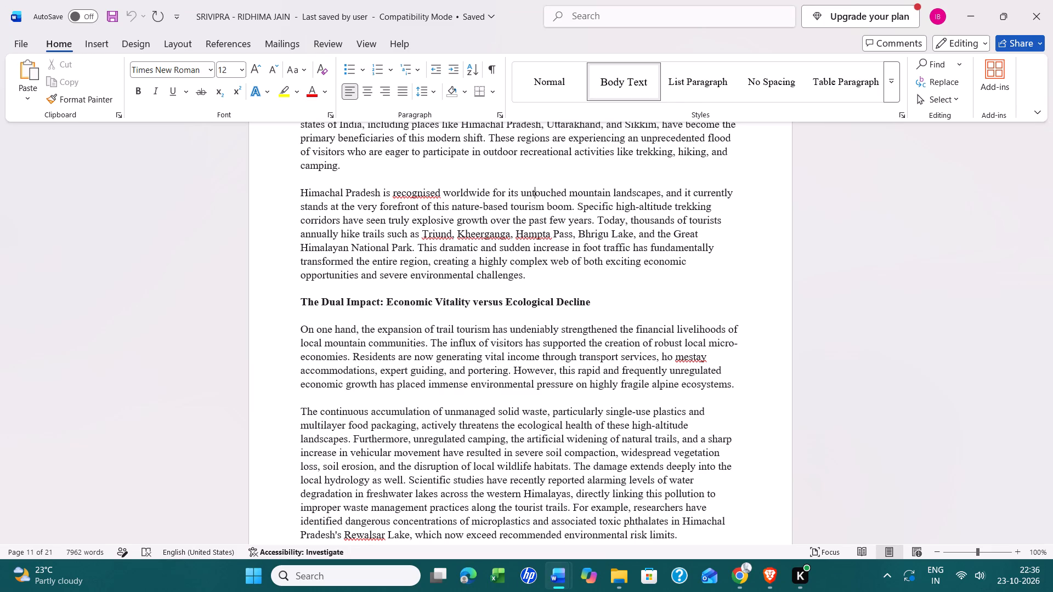
pyautogui.scroll(2, 534, 393)
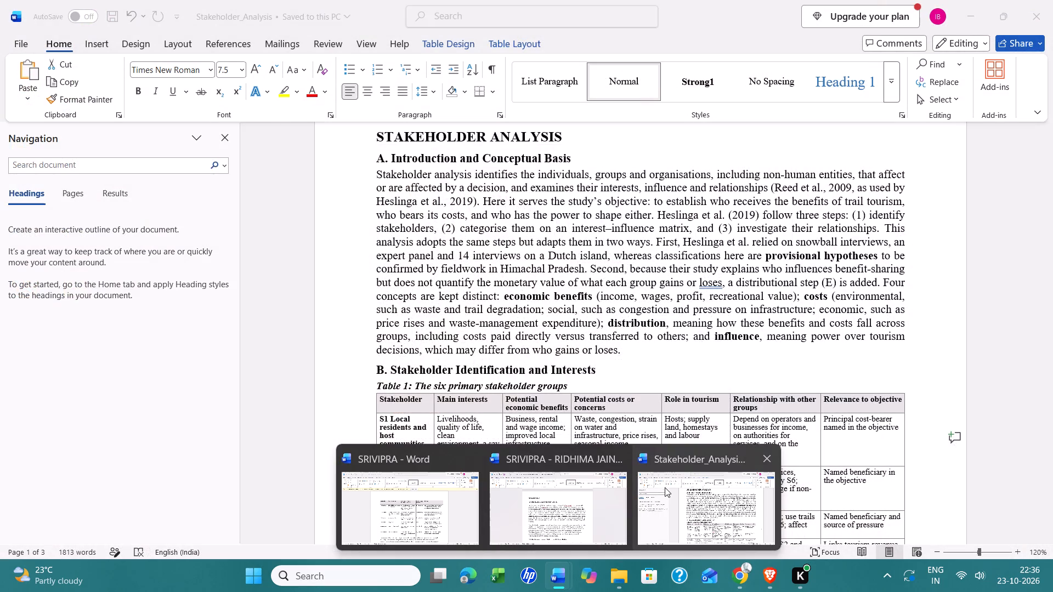
# Return to the SRIVIPRA report and review its References and literature entries, stopping at the highlighted citation placeholder in entry 11, the NITI Aayog report.
pyautogui.click(354, 482)
pyautogui.scroll(-2, 407, 378)
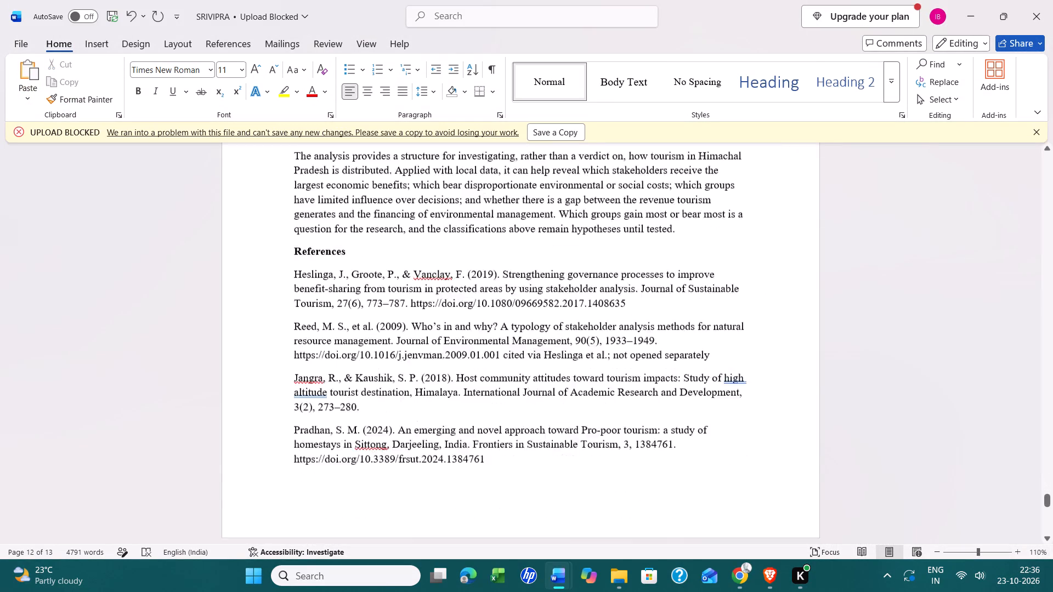
pyautogui.scroll(-4, 407, 378)
pyautogui.scroll(12, 407, 378)
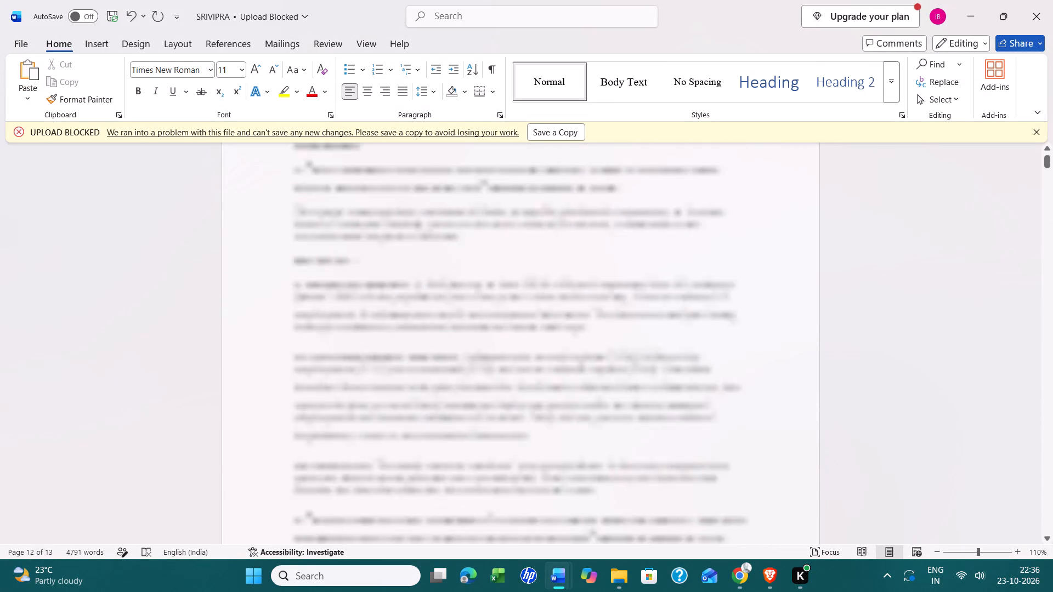
pyautogui.scroll(1, 407, 378)
pyautogui.scroll(-10, 407, 378)
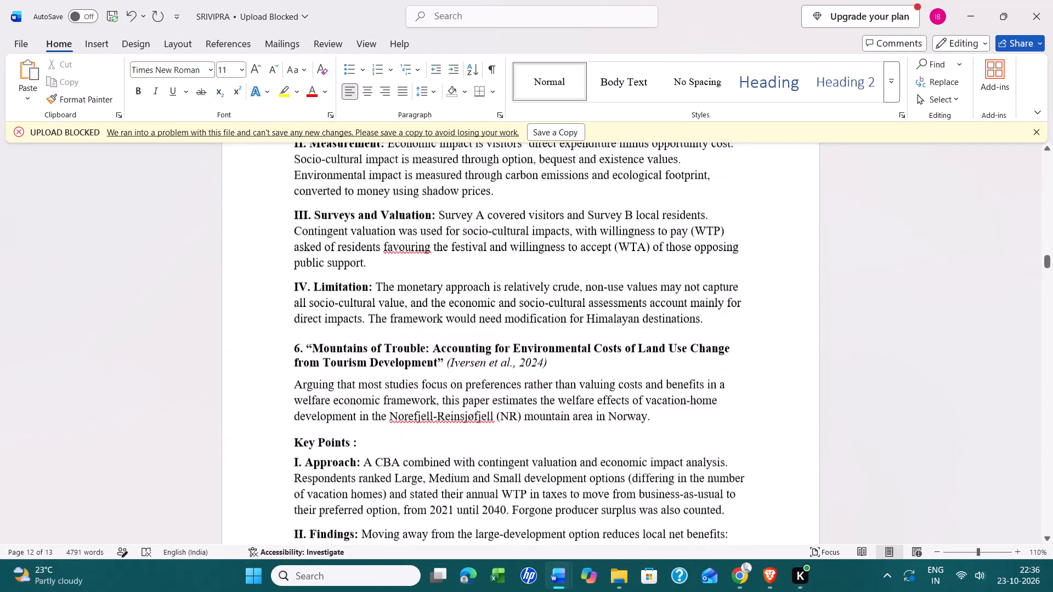
pyautogui.scroll(-7, 407, 378)
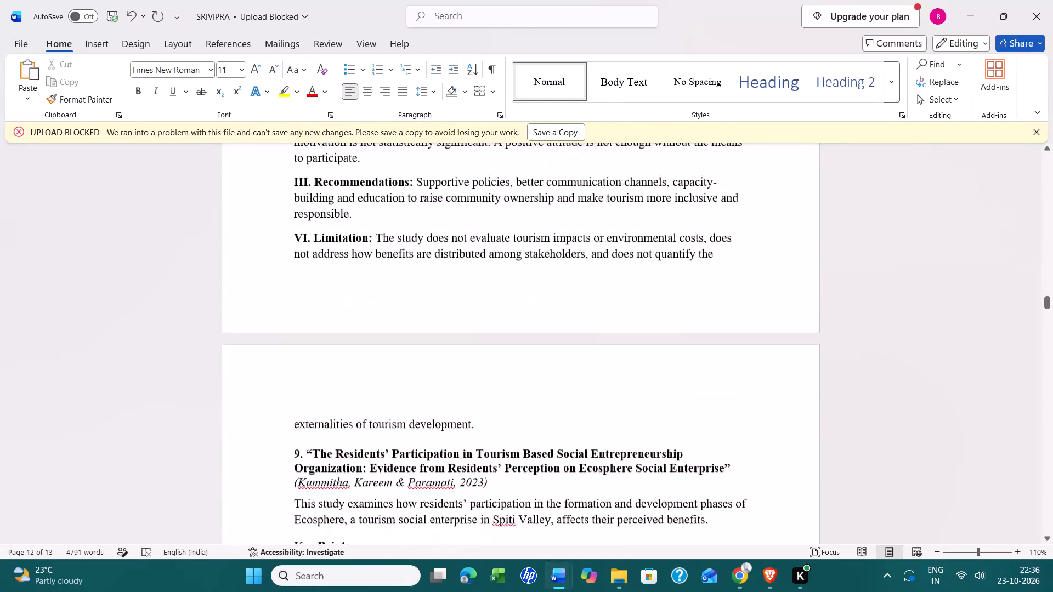
pyautogui.scroll(-5, 407, 378)
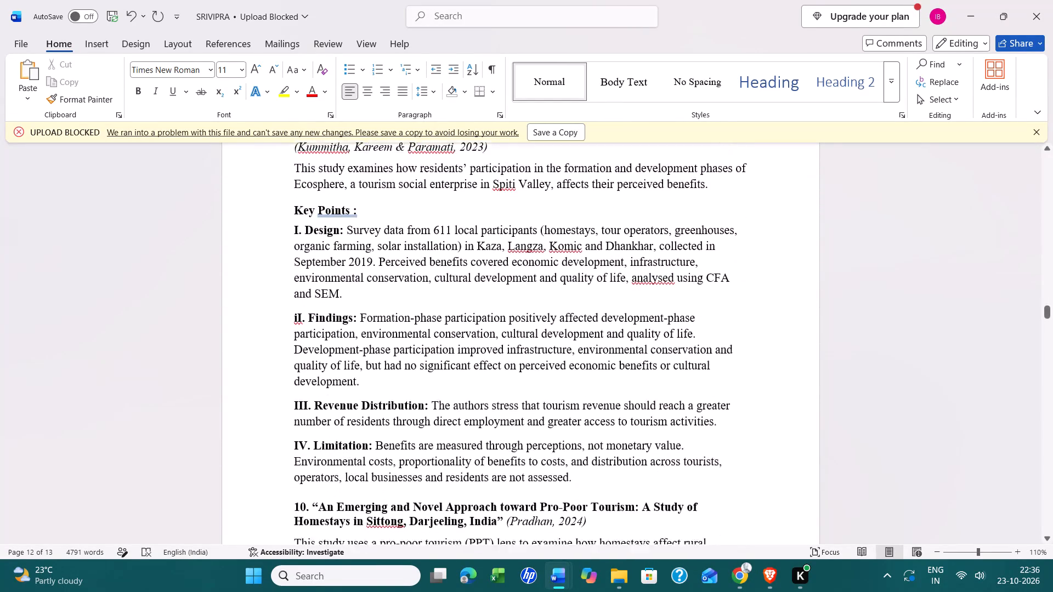
pyautogui.scroll(-5, 407, 378)
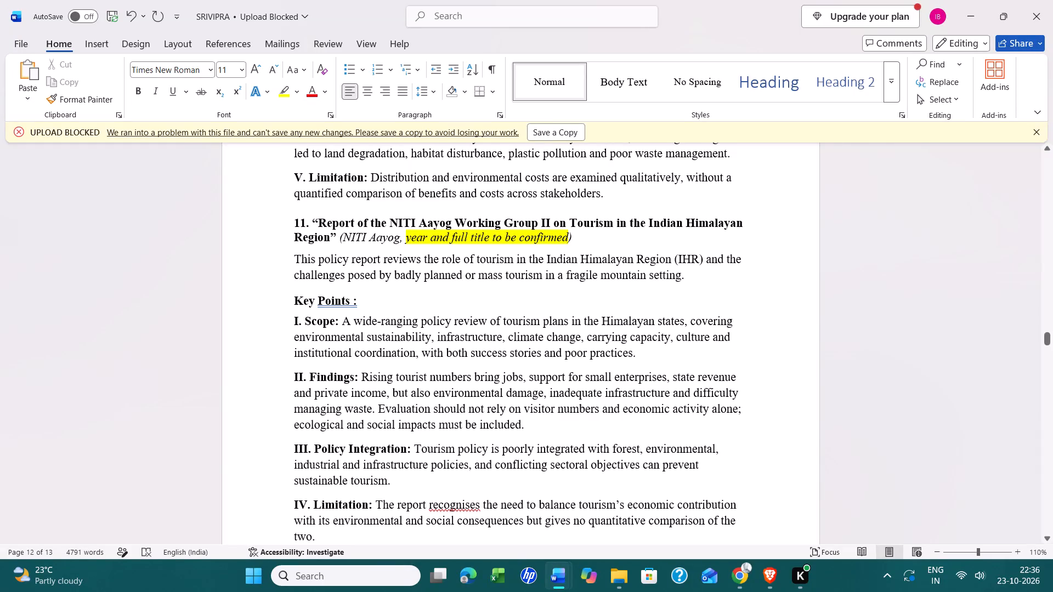
pyautogui.click(571, 242)
pyautogui.scroll(-2, 571, 242)
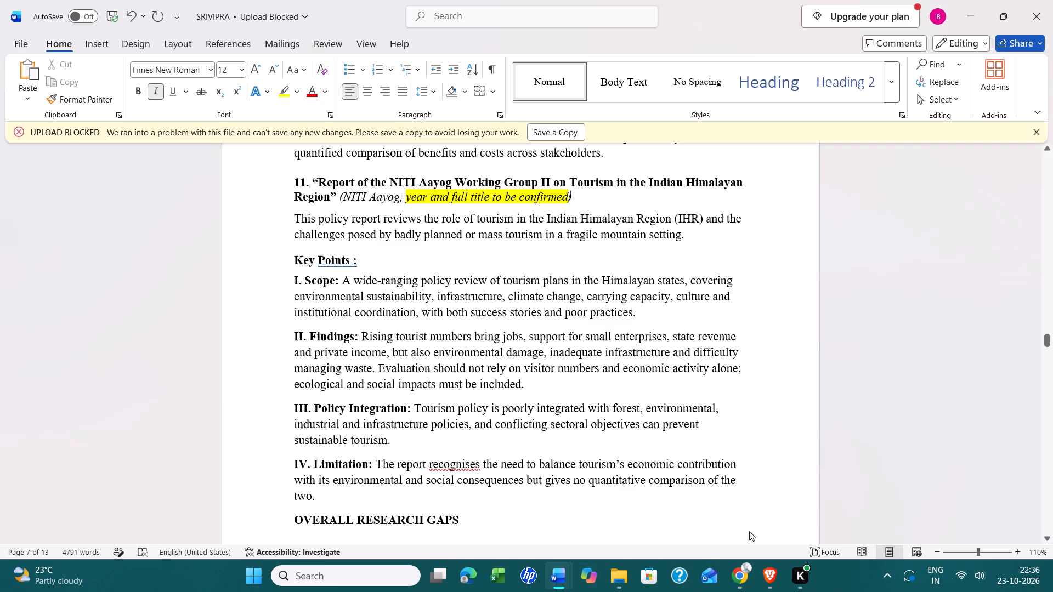
# Switch to the Assessing Waste Economics and Environmental impacts spreadsheet in Chrome and look through its list of studies.
pyautogui.click(747, 574)
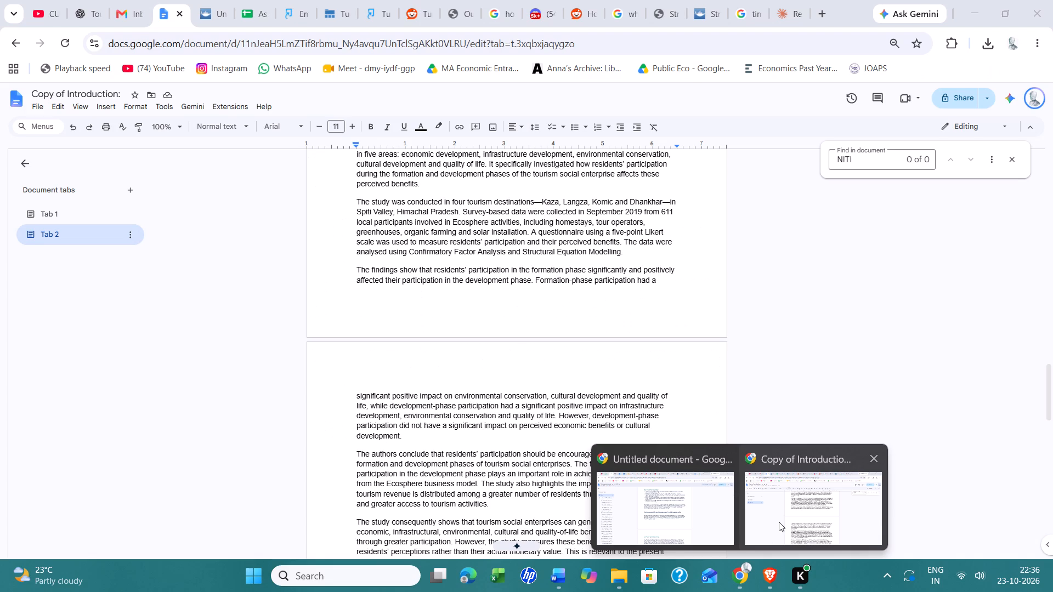
pyautogui.click(777, 500)
pyautogui.click(246, 0)
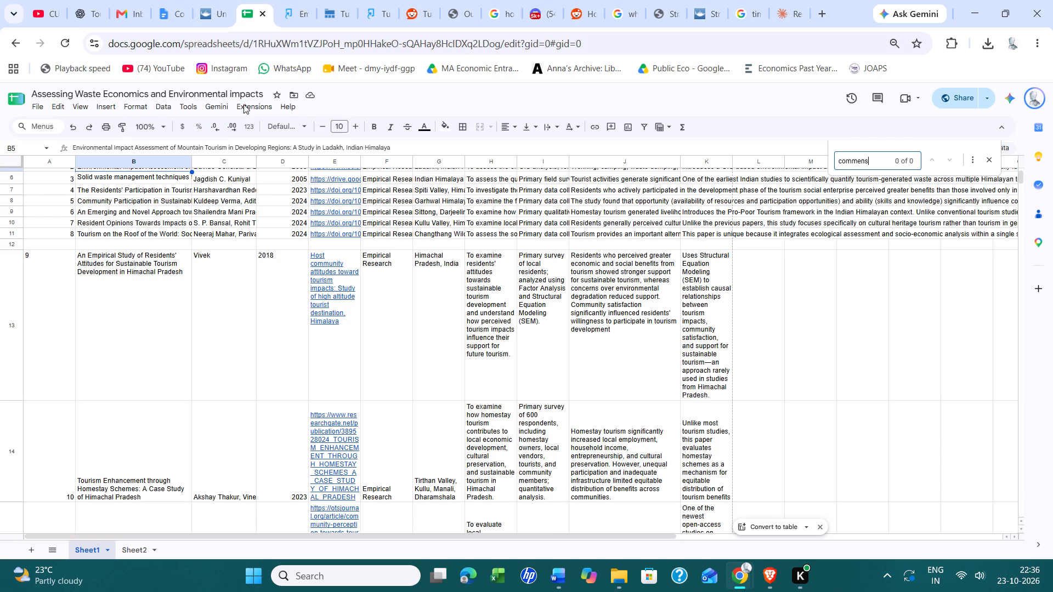
pyautogui.scroll(-2, 242, 217)
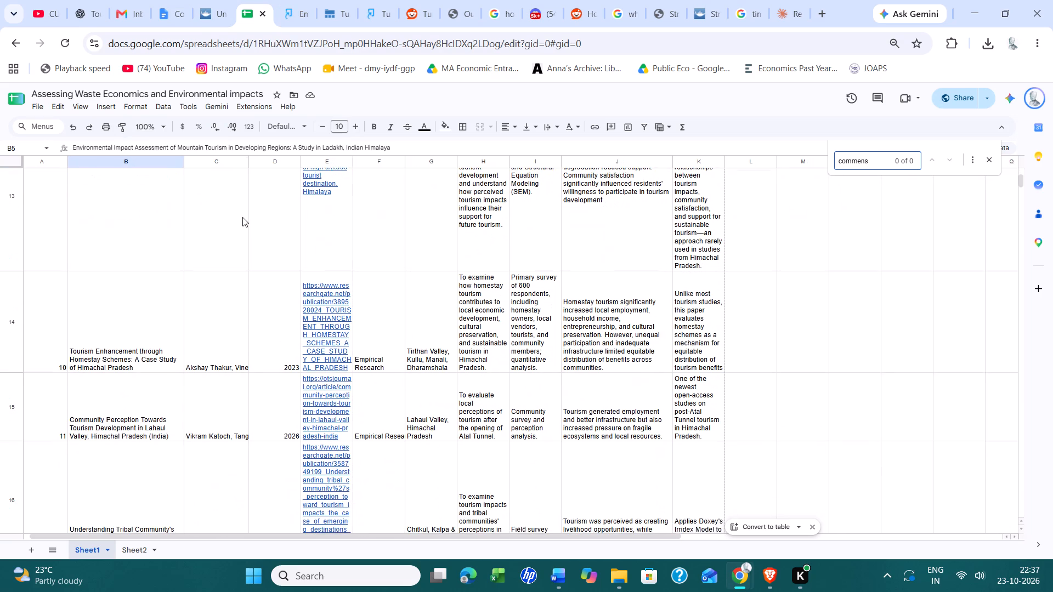
pyautogui.scroll(-1, 242, 217)
pyautogui.click(242, 217)
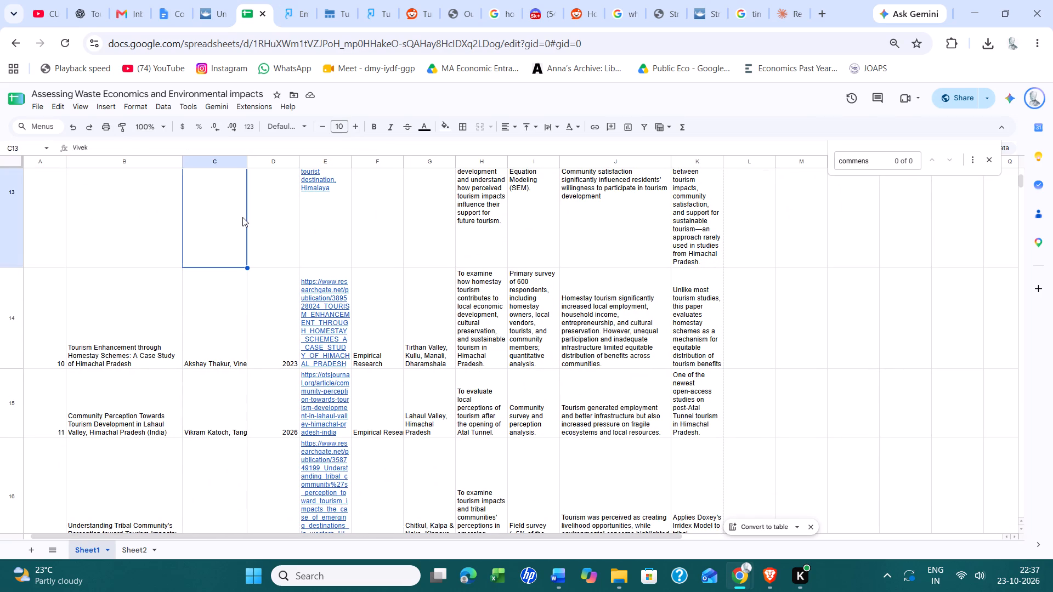
# Search the spreadsheet for "niti", check the remaining study rows for the NITI Aayog report, and close the search.
pyautogui.hotkey('ctrl', 'f')
pyautogui.write('niti')
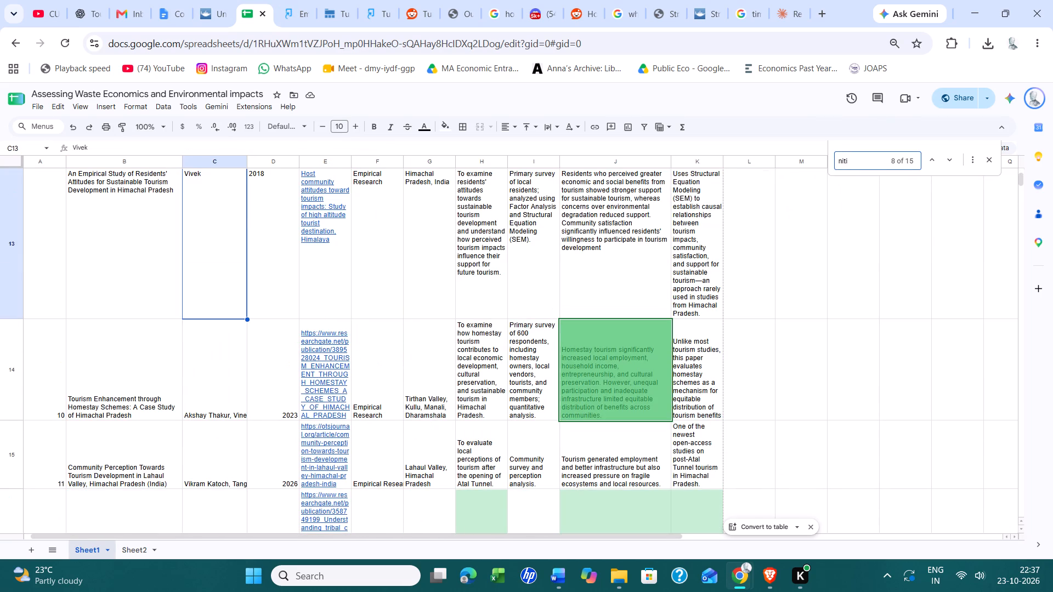
pyautogui.press('space')
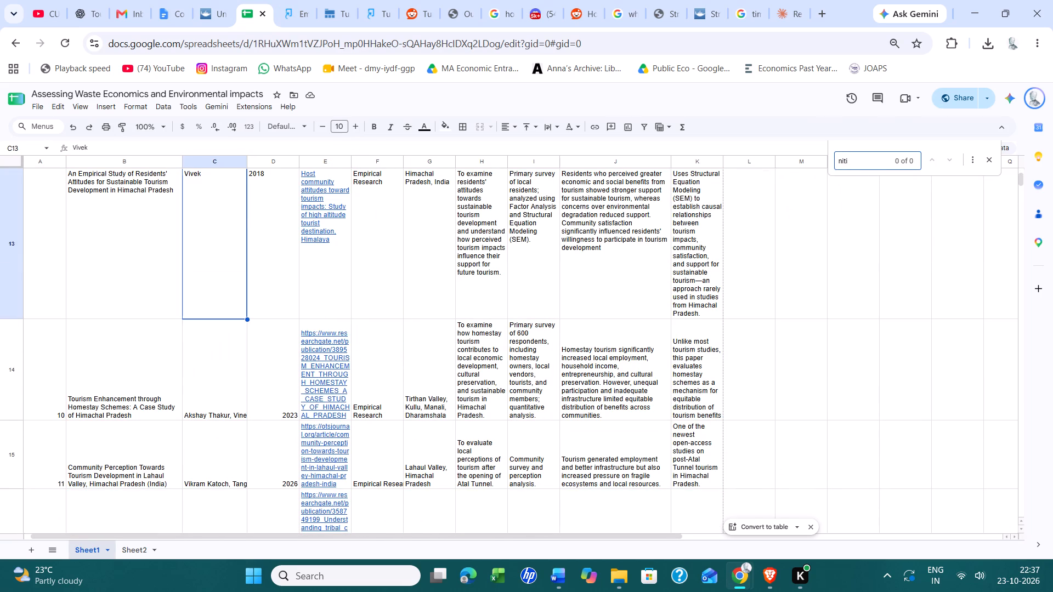
pyautogui.write('aa]]')
pyautogui.press('BackSpace')
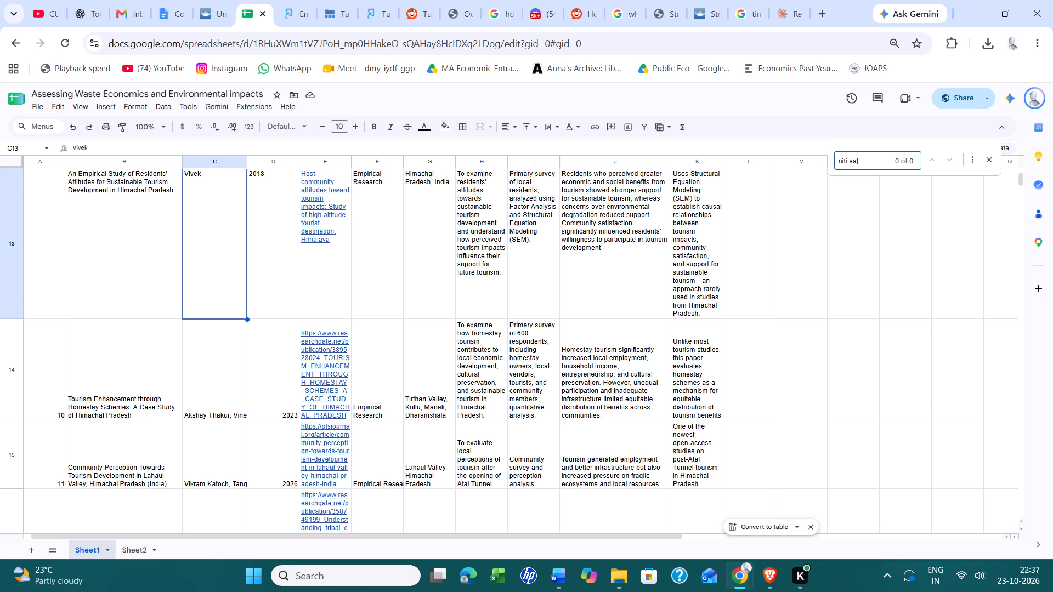
pyautogui.press('BackSpace')
pyautogui.press('BackSpace')
pyautogui.press('BackSpace')
pyautogui.press('BackSpace')
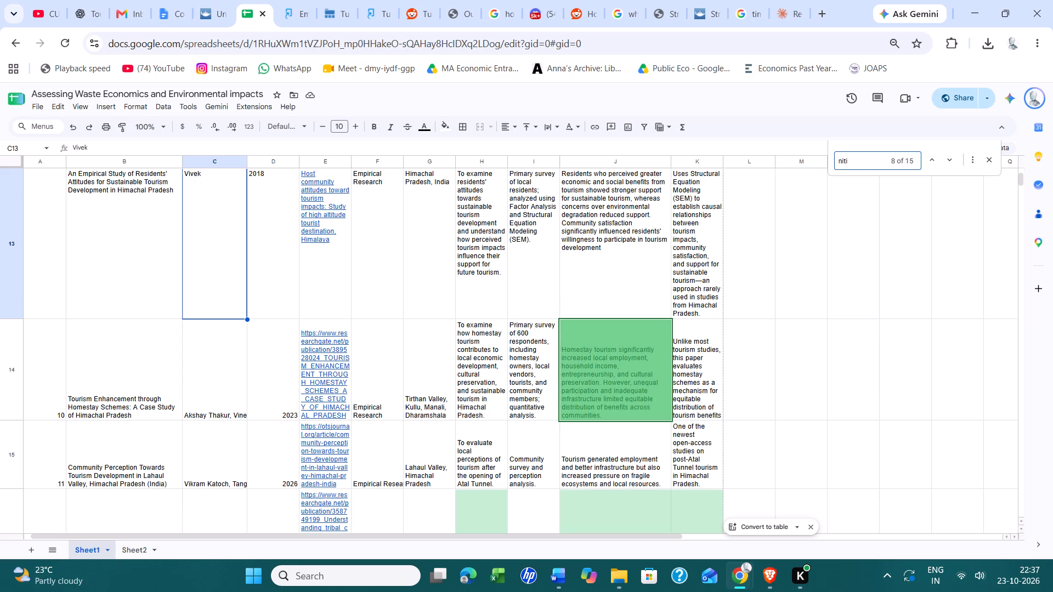
pyautogui.scroll(-6, 212, 369)
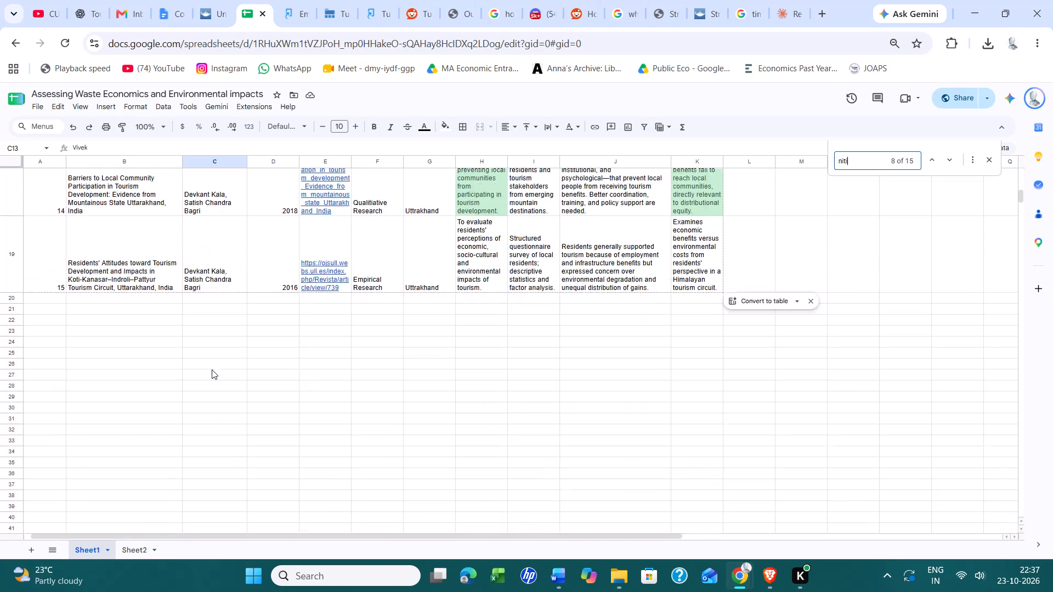
pyautogui.scroll(3, 212, 369)
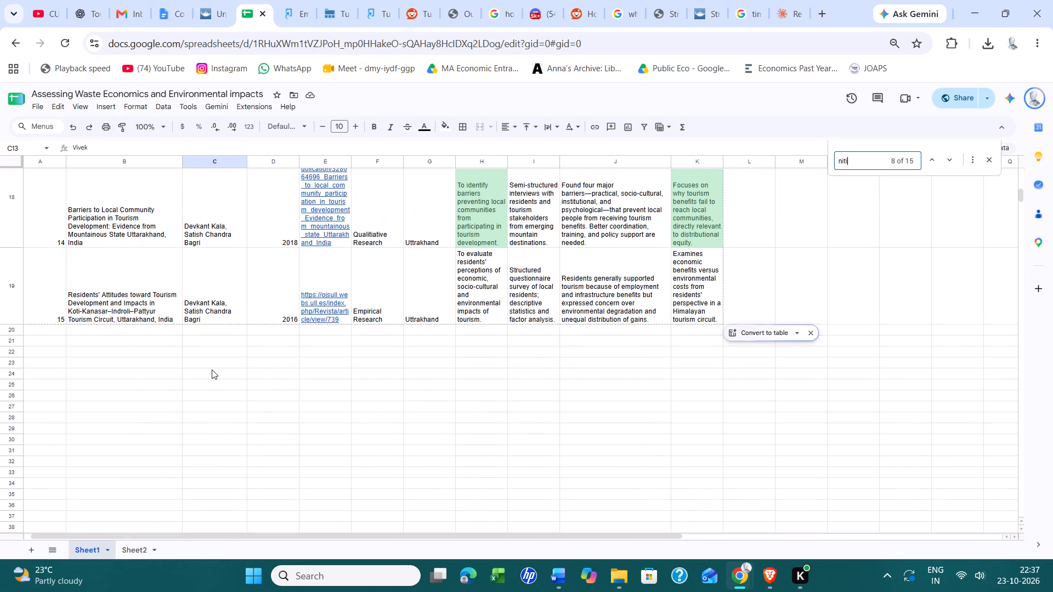
pyautogui.scroll(1, 212, 369)
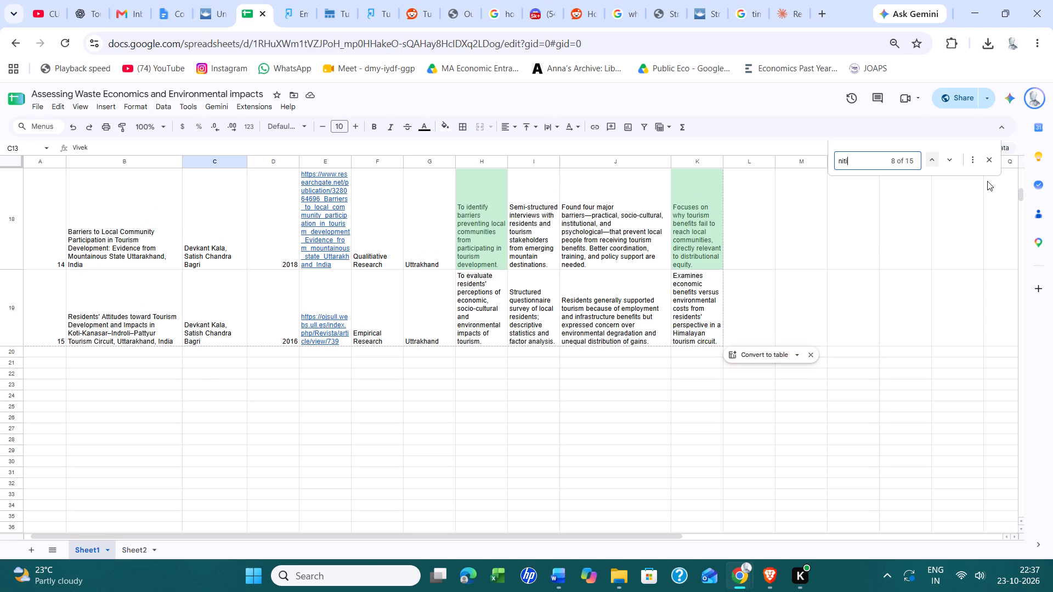
pyautogui.click(989, 156)
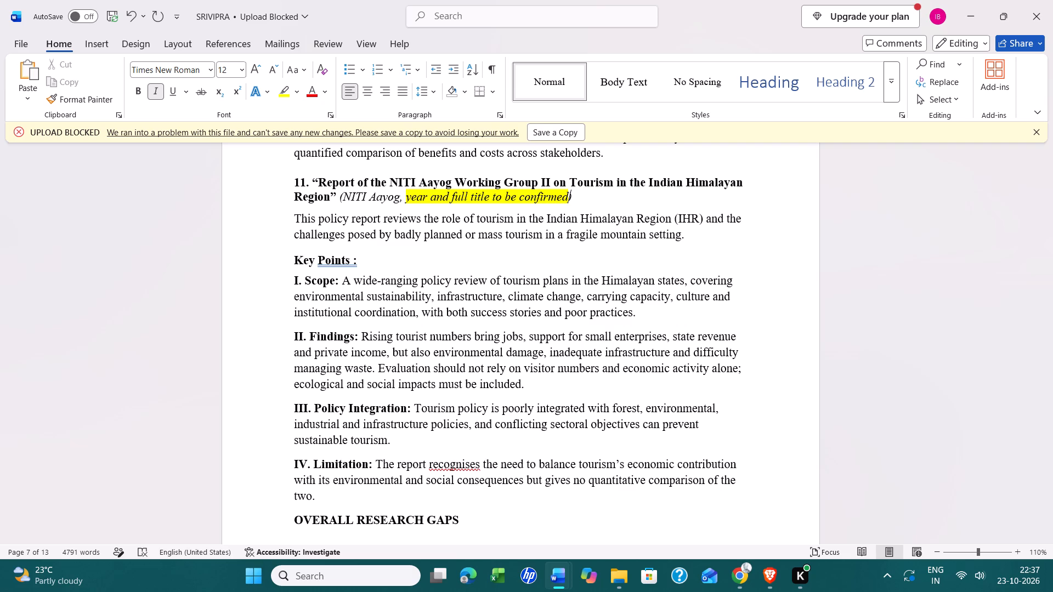
# Switch to File Explorer and look through the Downloads folder for source papers related to the NITI Aayog citation.
pyautogui.click(605, 573)
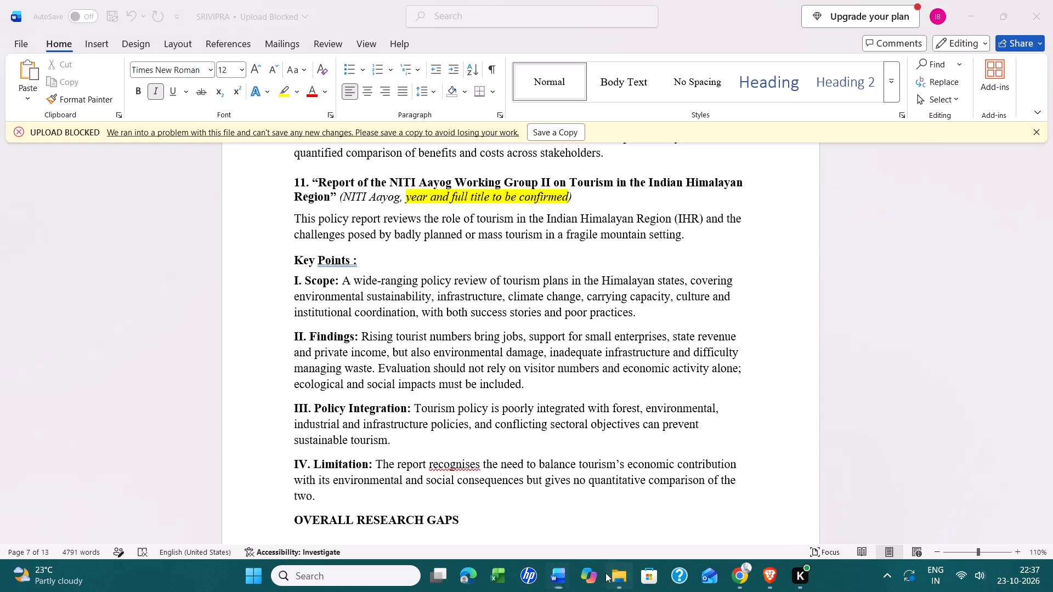
pyautogui.scroll(-8, 407, 424)
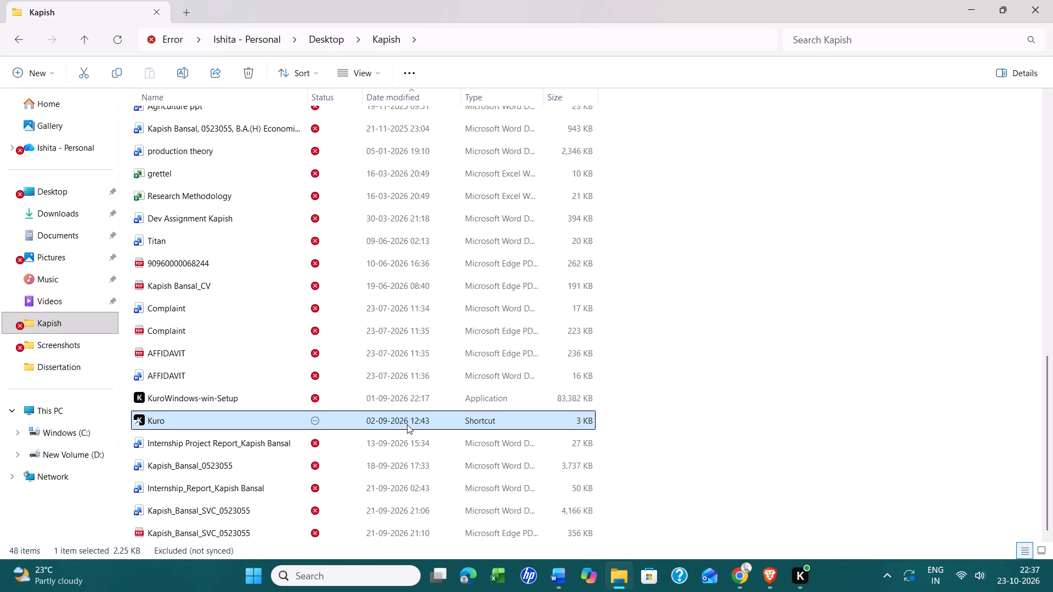
pyautogui.scroll(-1, 407, 424)
pyautogui.scroll(-4, 325, 261)
pyautogui.click(80, 208)
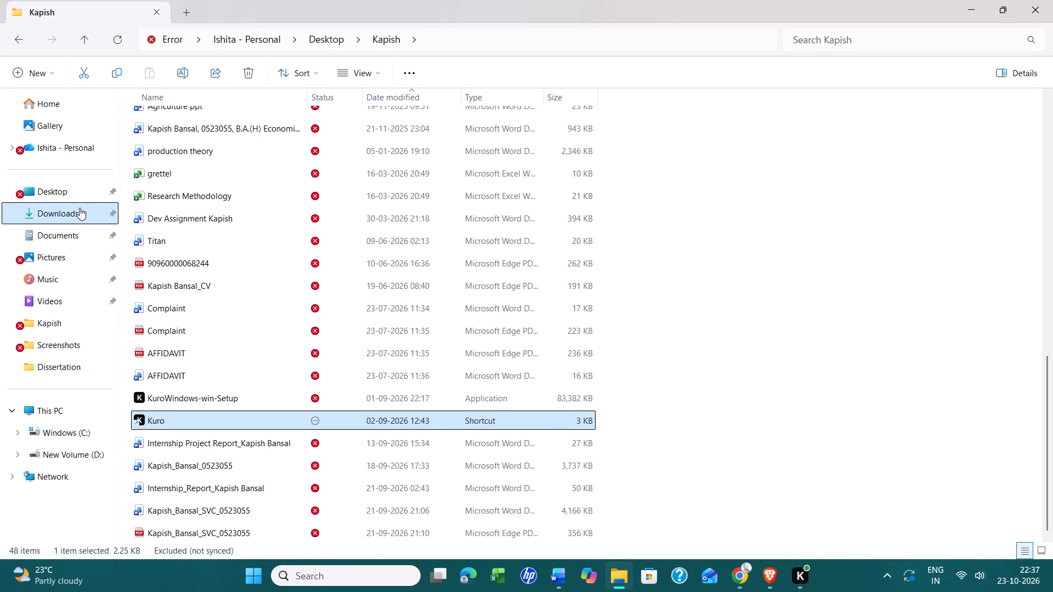
pyautogui.scroll(-12, 389, 370)
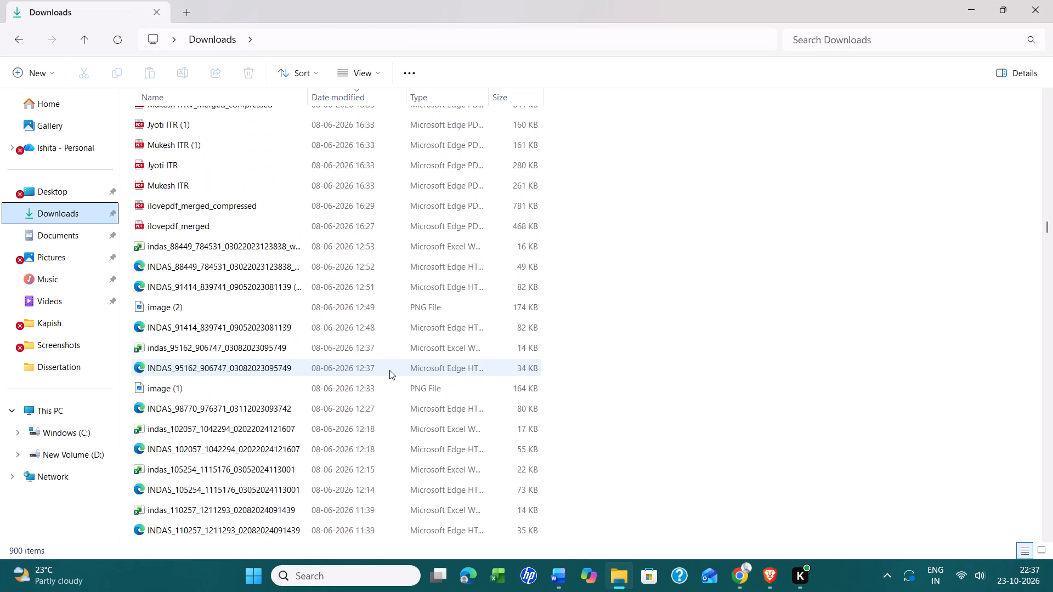
pyautogui.scroll(8, 389, 370)
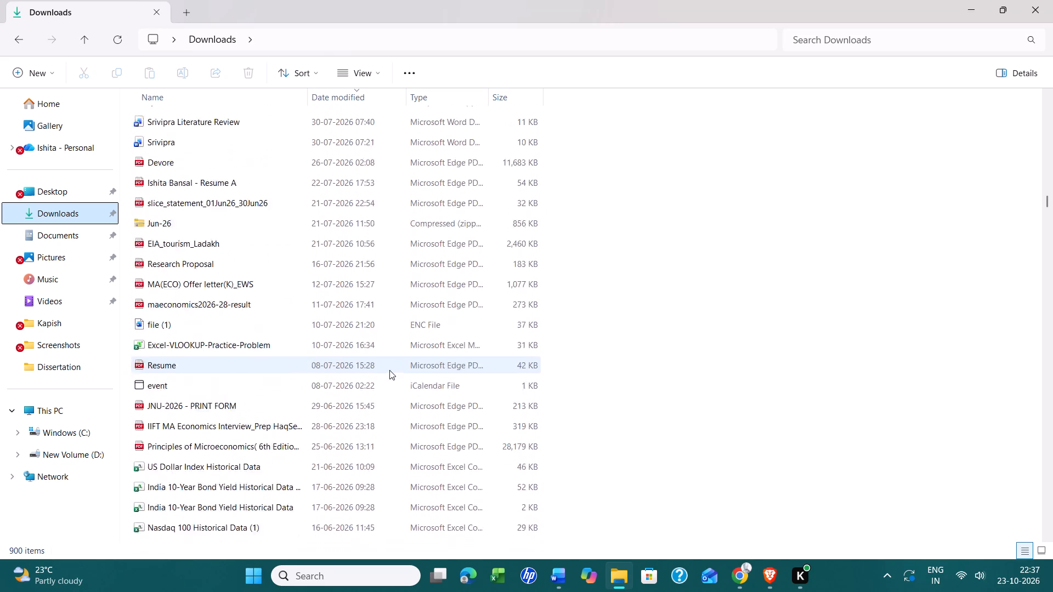
pyautogui.scroll(5, 389, 370)
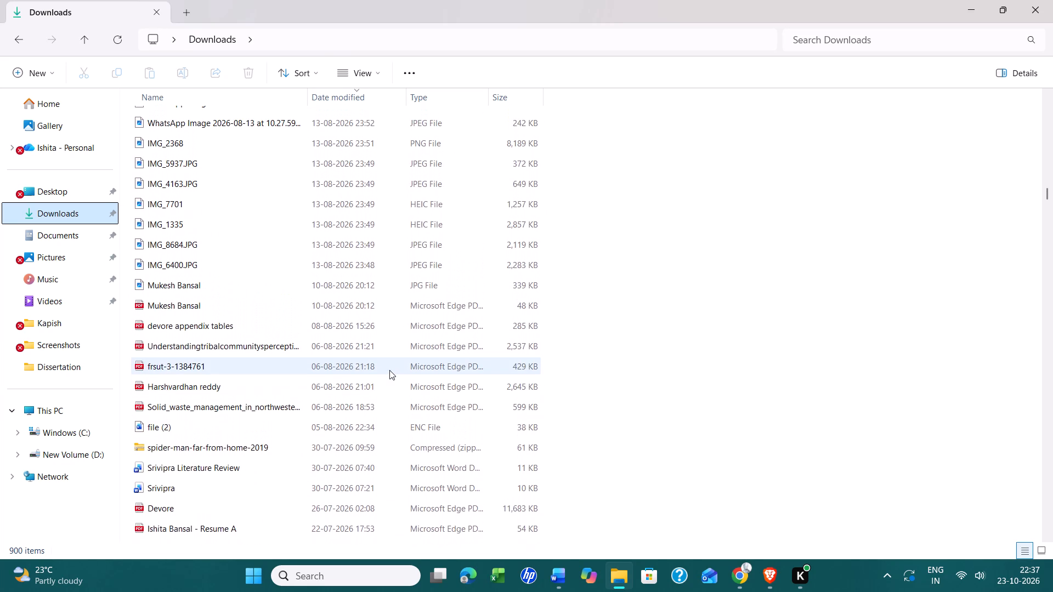
pyautogui.scroll(2, 389, 370)
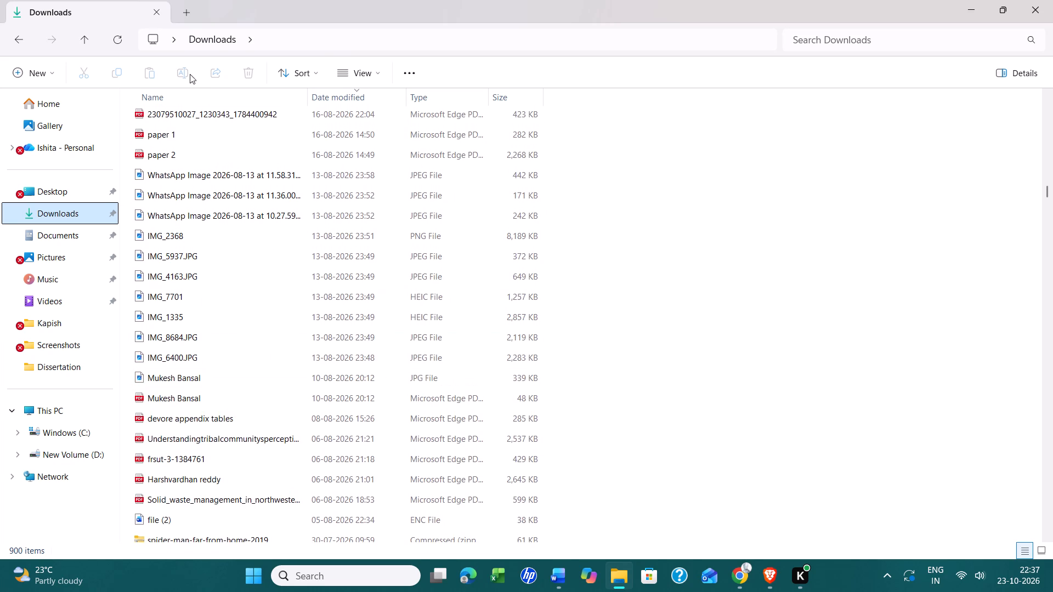
pyautogui.scroll(1, 221, 392)
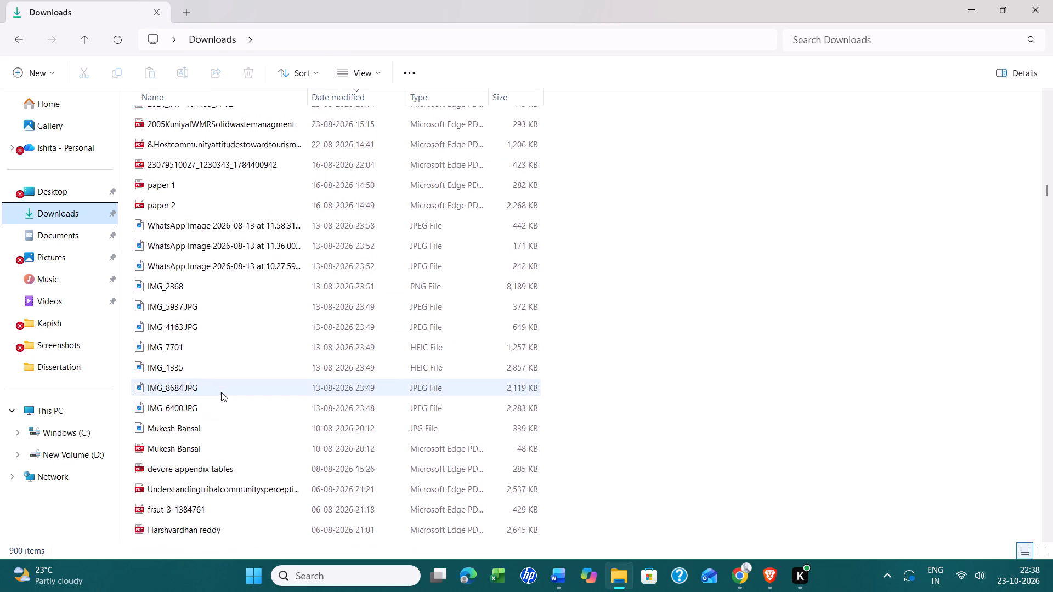
pyautogui.scroll(2, 221, 392)
pyautogui.scroll(1, 206, 229)
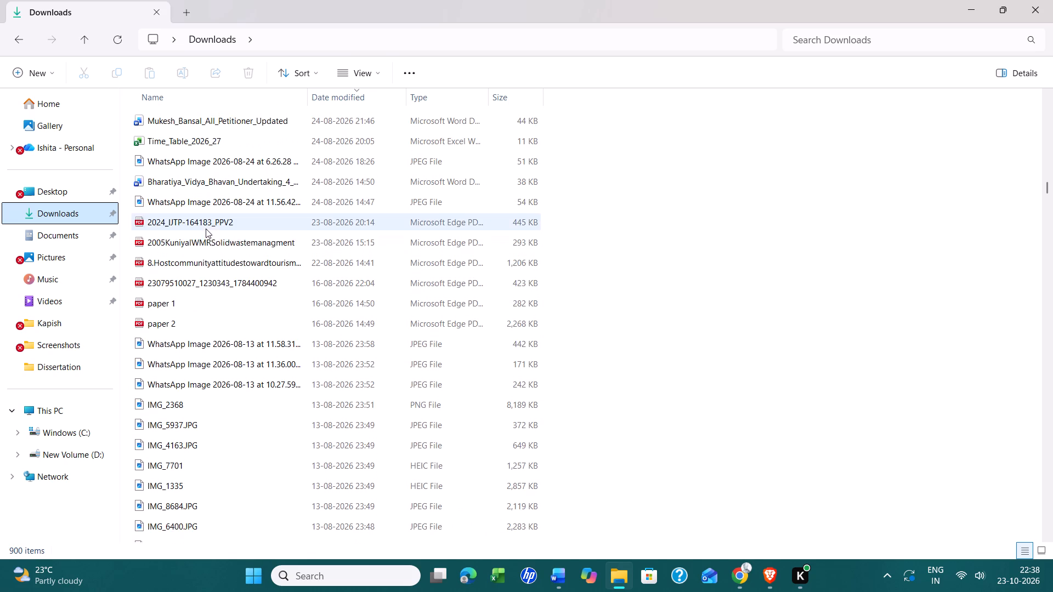
# Open the 2024_IJTP-164183_PPV2 PDF, check its first page, and close it.
pyautogui.doubleClick(209, 225)
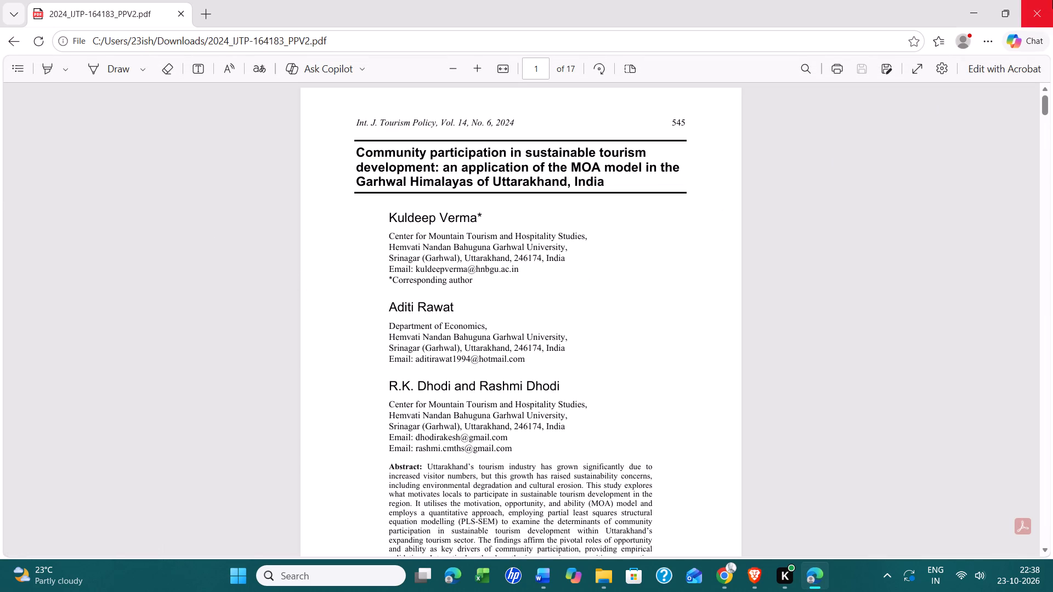
pyautogui.click(1052, 0)
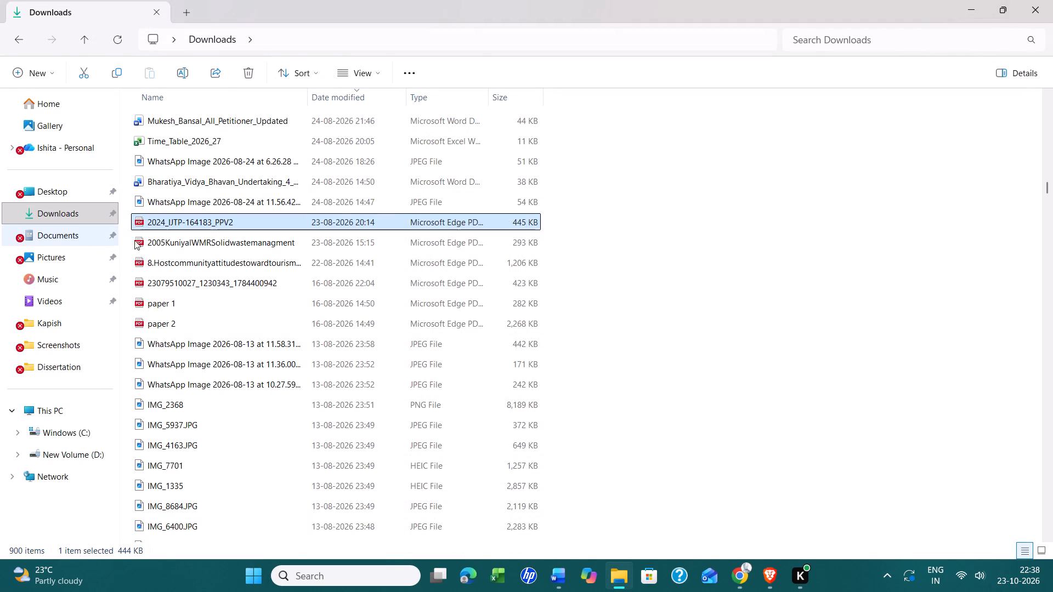
# Inspect the opening pages of the paper 1 and paper 2 PDFs, closing each one after checking.
pyautogui.doubleClick(169, 301)
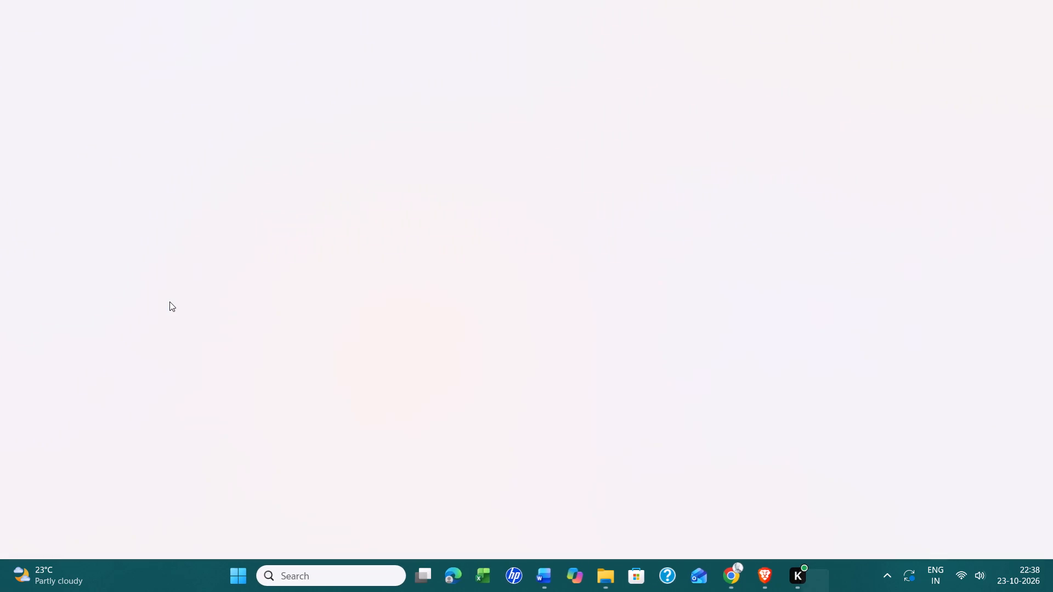
pyautogui.scroll(-7, 548, 270)
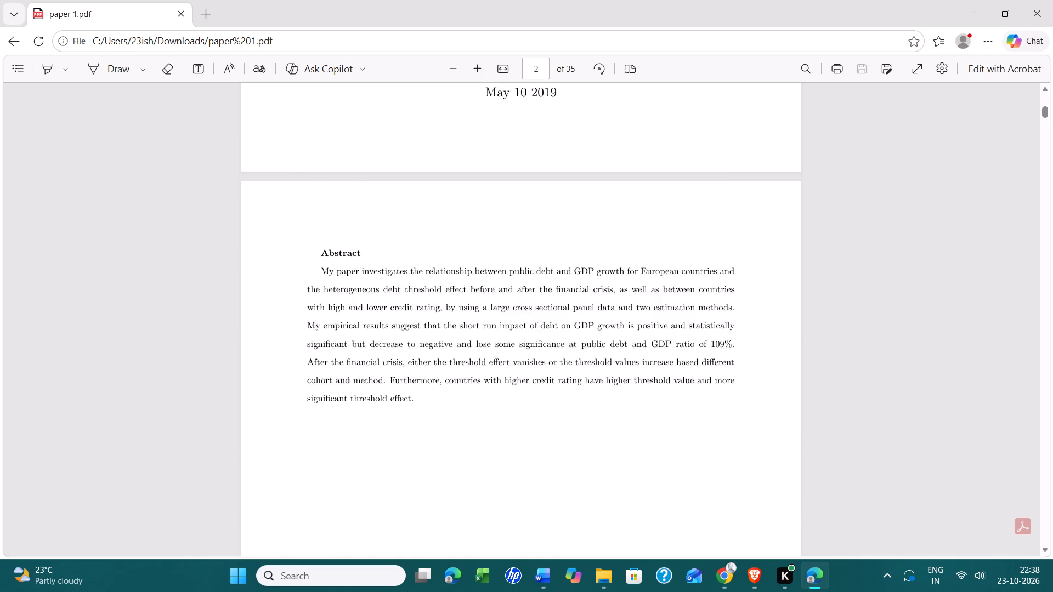
pyautogui.scroll(-2, 548, 270)
pyautogui.click(1052, 0)
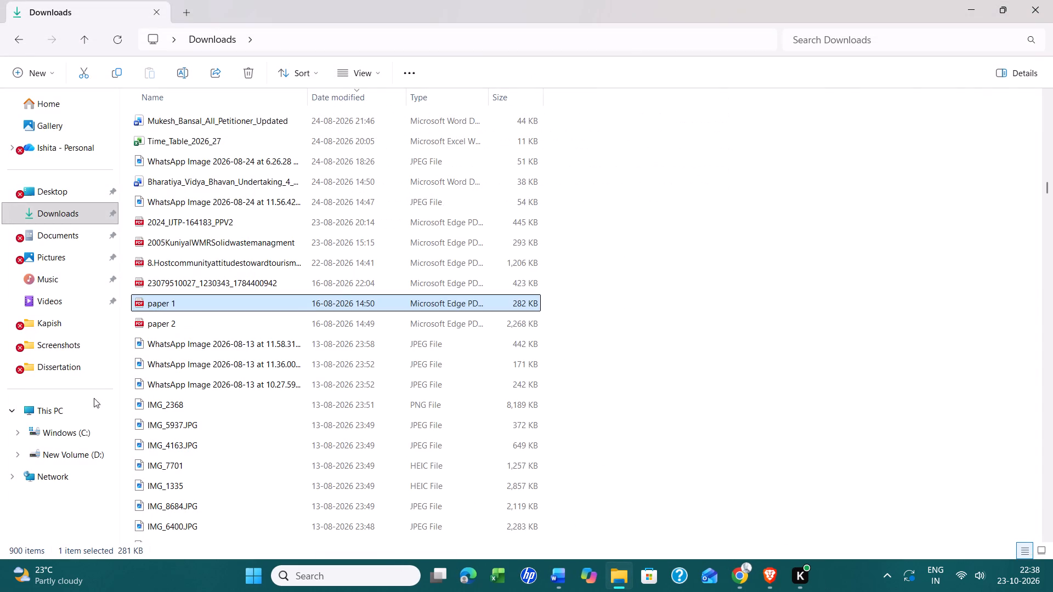
pyautogui.doubleClick(180, 329)
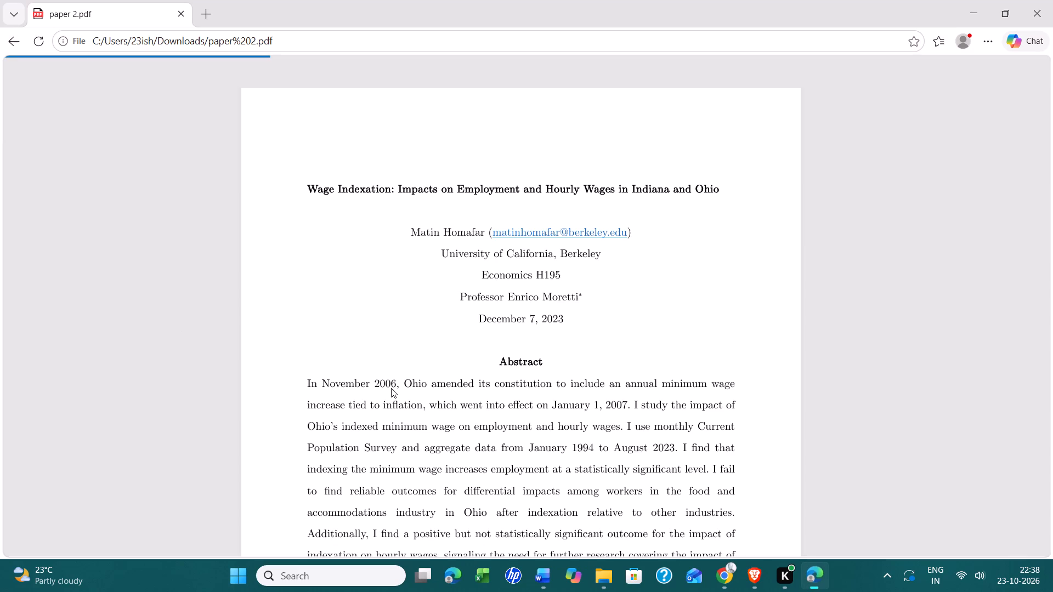
pyautogui.scroll(-11, 391, 388)
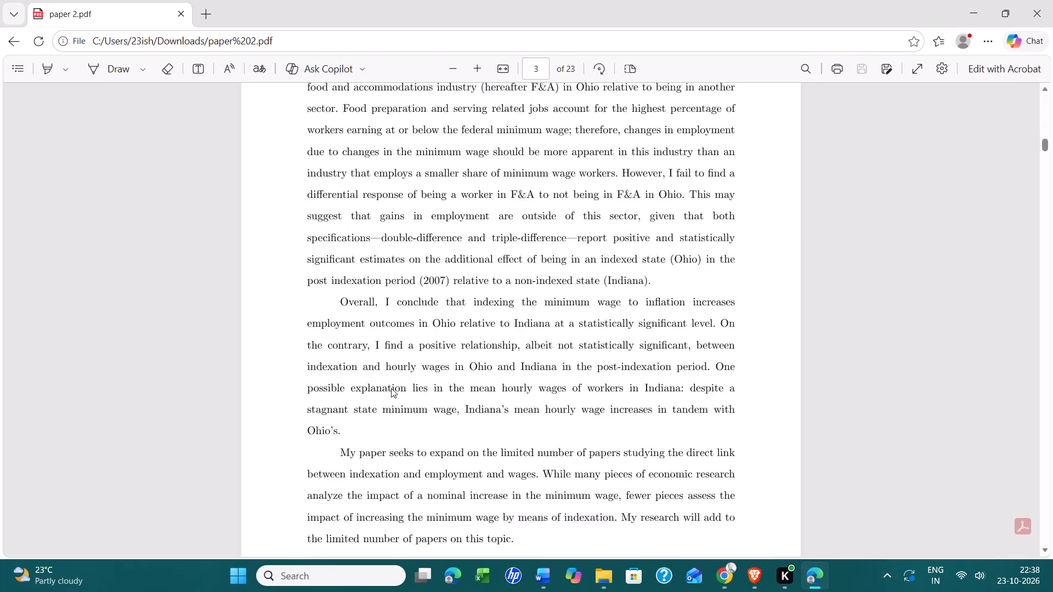
pyautogui.click(1052, 0)
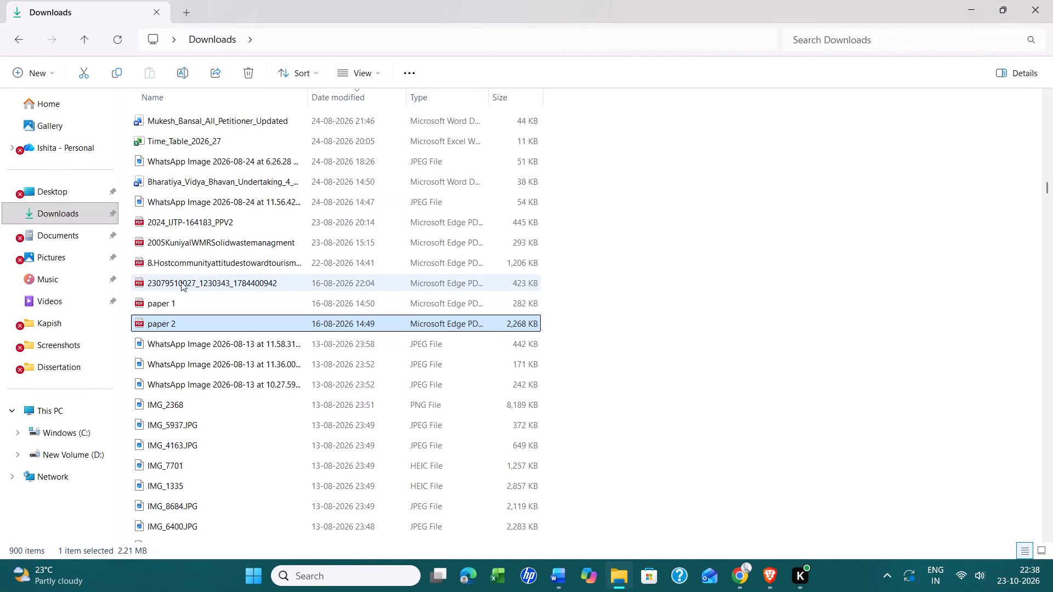
# Check the numerically named PDF listed just before paper 1 and the 8.Hostcommunityattitudestowardtourismimpacts PDF, closing each one.
pyautogui.doubleClick(204, 278)
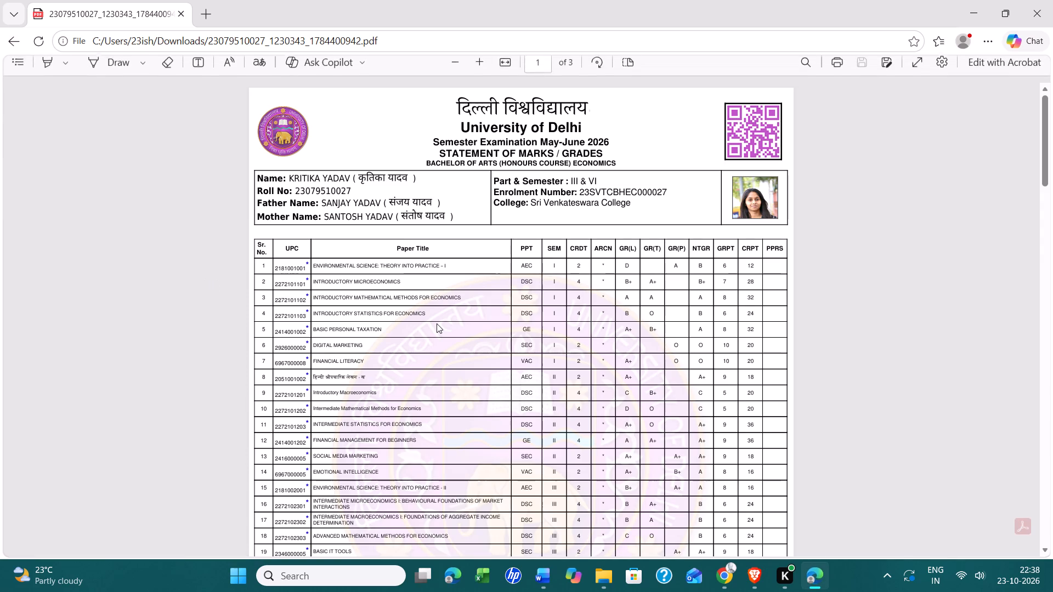
pyautogui.click(1052, 0)
pyautogui.doubleClick(285, 259)
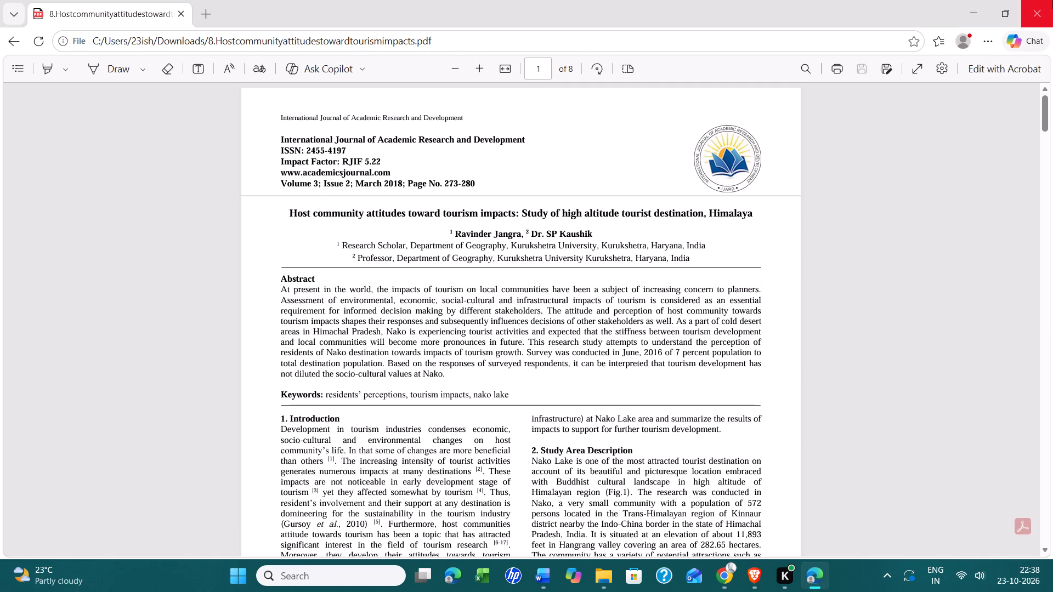
pyautogui.click(1052, 0)
# Look through the July to September 2026 files in Downloads for source papers related to the NITI Aayog citation.
pyautogui.scroll(2, 424, 231)
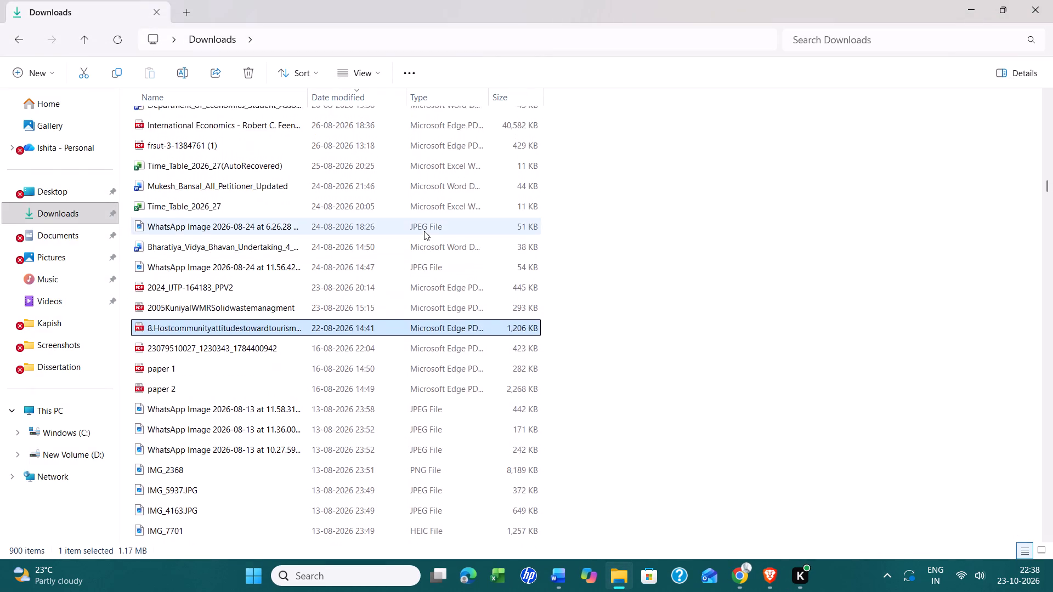
pyautogui.scroll(2, 424, 231)
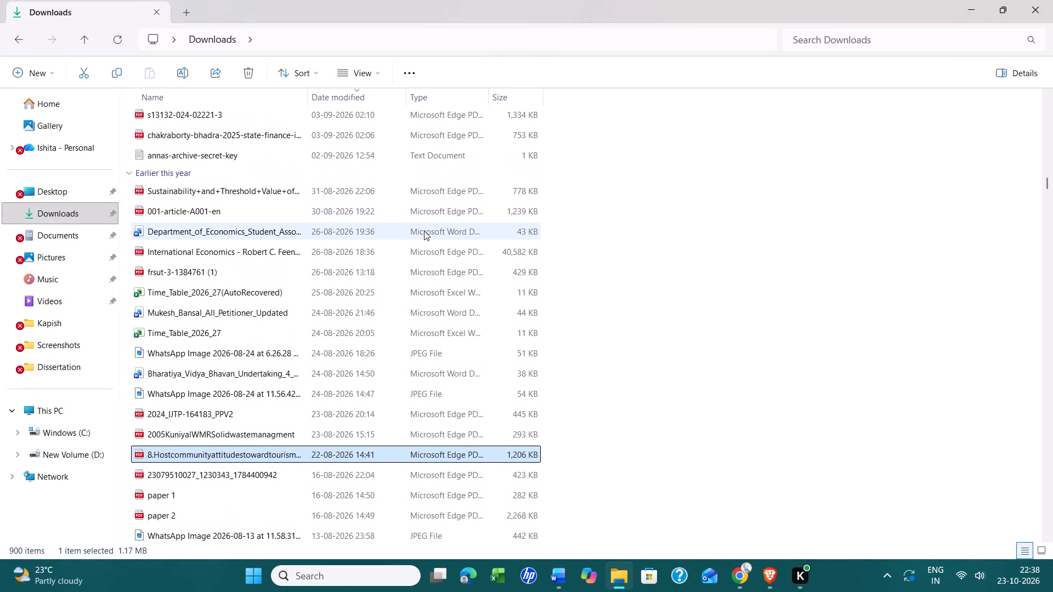
pyautogui.scroll(2, 424, 231)
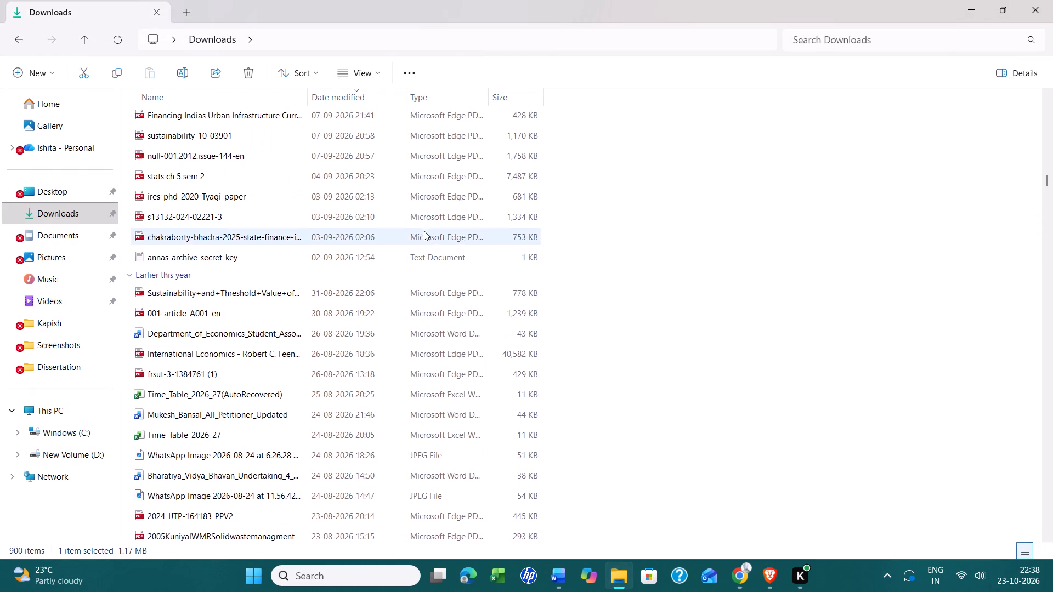
pyautogui.scroll(1, 424, 231)
pyautogui.scroll(1, 185, 197)
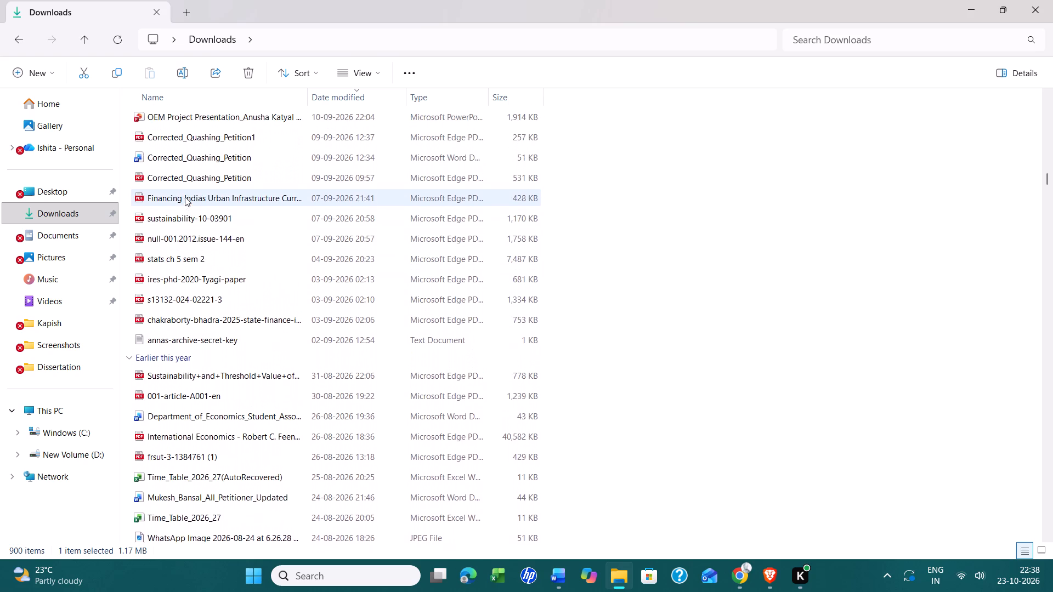
pyautogui.scroll(3, 185, 197)
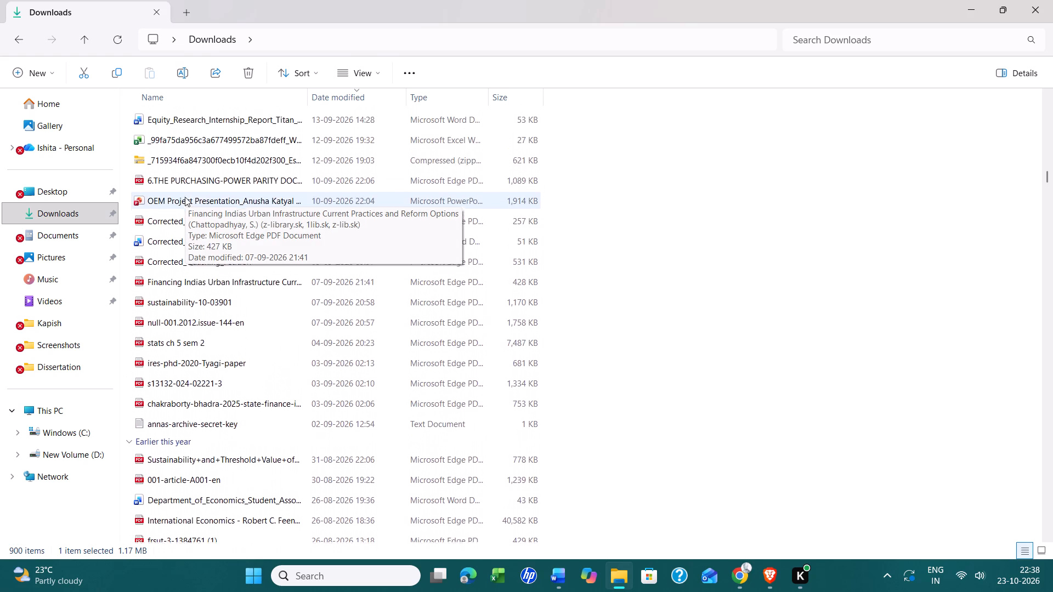
pyautogui.scroll(1, 185, 197)
pyautogui.scroll(-7, 185, 197)
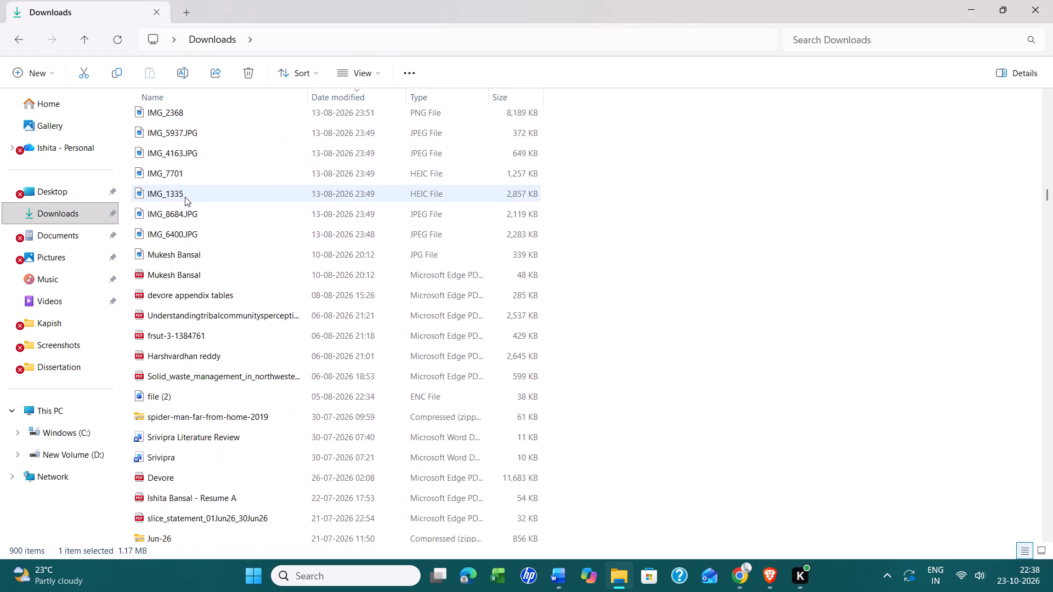
pyautogui.scroll(-2, 185, 197)
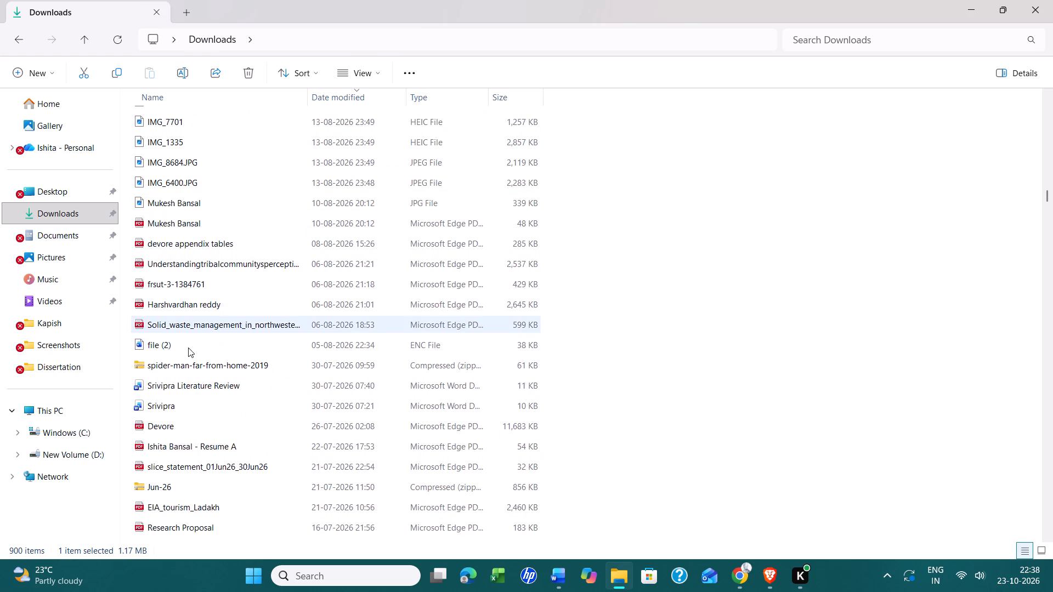
pyautogui.scroll(5, 203, 332)
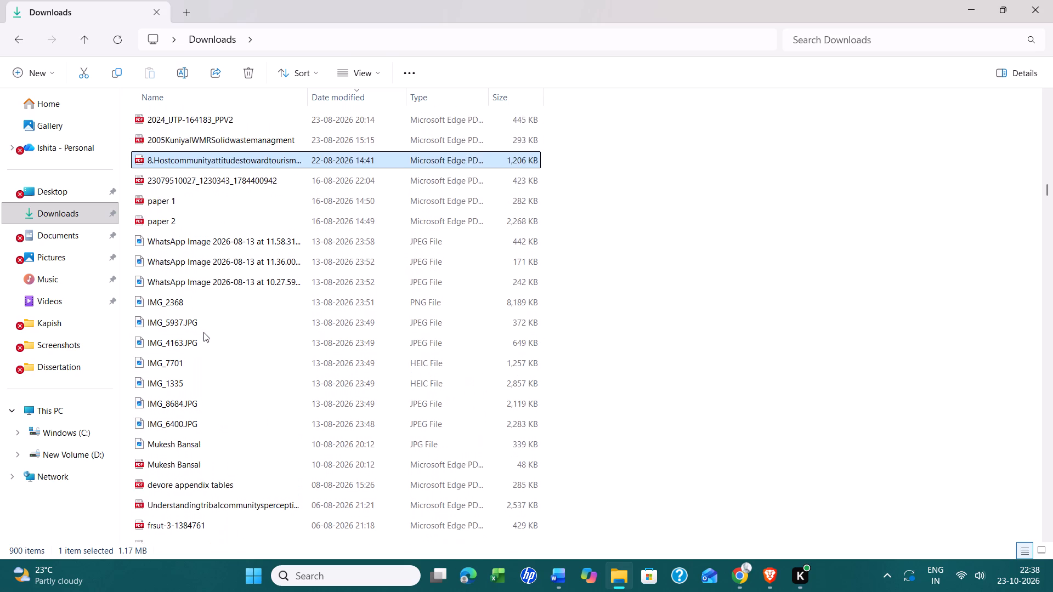
pyautogui.scroll(-1, 145, 319)
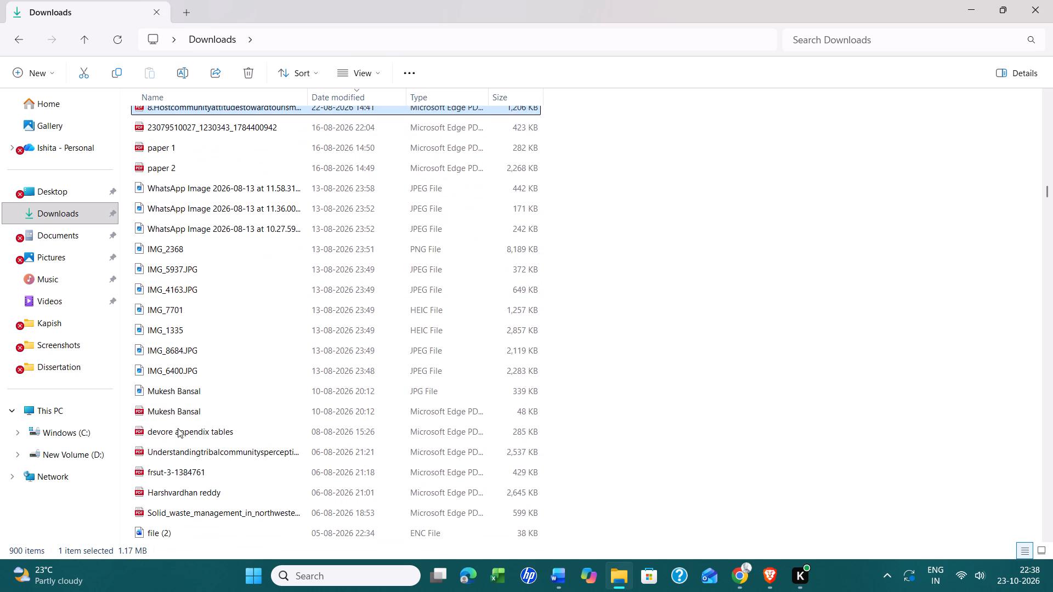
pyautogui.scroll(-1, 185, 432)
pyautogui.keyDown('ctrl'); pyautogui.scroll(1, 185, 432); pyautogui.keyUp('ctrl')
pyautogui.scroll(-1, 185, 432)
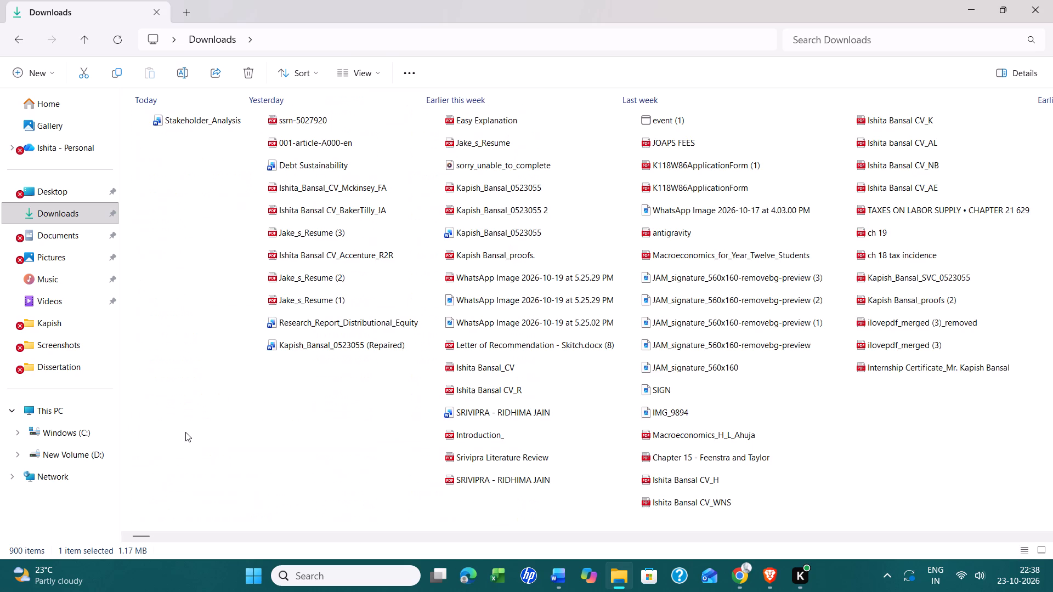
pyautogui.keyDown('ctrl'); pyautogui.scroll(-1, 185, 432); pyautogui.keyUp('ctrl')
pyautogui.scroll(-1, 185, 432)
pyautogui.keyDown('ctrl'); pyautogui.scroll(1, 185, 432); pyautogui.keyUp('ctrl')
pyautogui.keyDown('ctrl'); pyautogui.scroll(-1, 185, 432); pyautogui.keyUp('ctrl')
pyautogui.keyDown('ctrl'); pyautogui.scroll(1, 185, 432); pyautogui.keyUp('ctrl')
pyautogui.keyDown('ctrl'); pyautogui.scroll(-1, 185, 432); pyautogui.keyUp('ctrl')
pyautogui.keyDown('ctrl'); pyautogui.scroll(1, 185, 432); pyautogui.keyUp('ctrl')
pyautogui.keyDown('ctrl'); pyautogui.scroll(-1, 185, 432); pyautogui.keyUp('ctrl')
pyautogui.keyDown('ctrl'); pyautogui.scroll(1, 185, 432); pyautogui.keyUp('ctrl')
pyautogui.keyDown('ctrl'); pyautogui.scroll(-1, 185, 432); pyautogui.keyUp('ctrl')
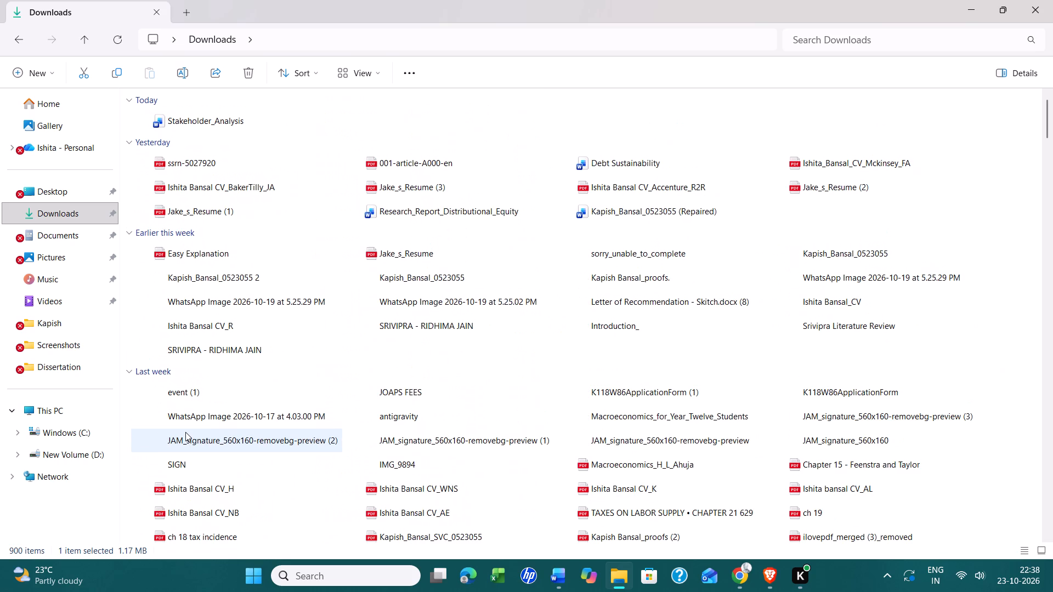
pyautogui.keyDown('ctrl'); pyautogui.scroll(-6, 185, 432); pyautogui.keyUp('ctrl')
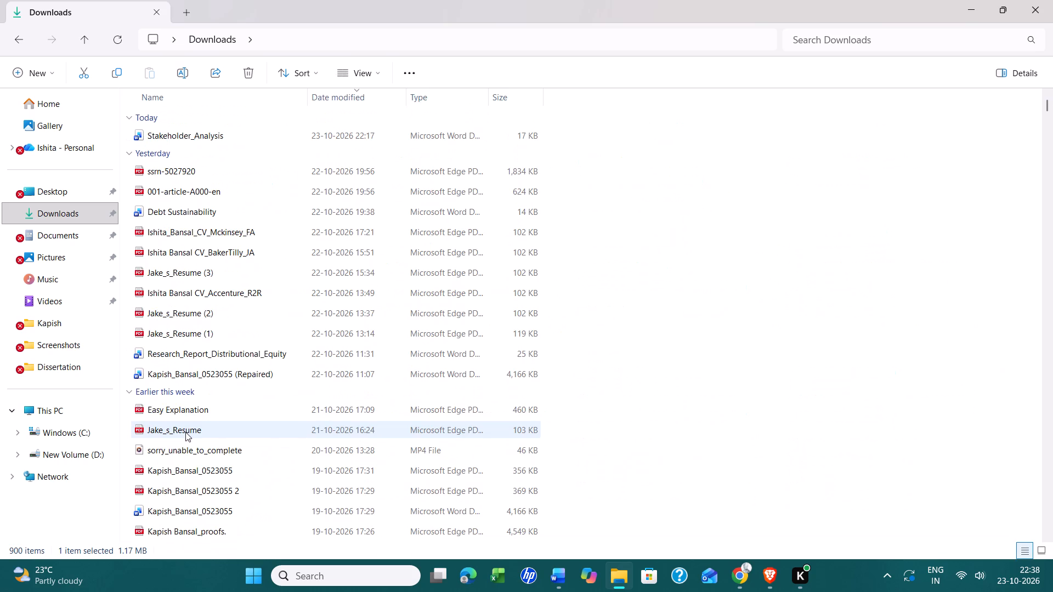
# Look through Downloads again, from the newest files back to those of July 2026, for a paper matching the NITI Aayog citation.
pyautogui.scroll(-1, 185, 432)
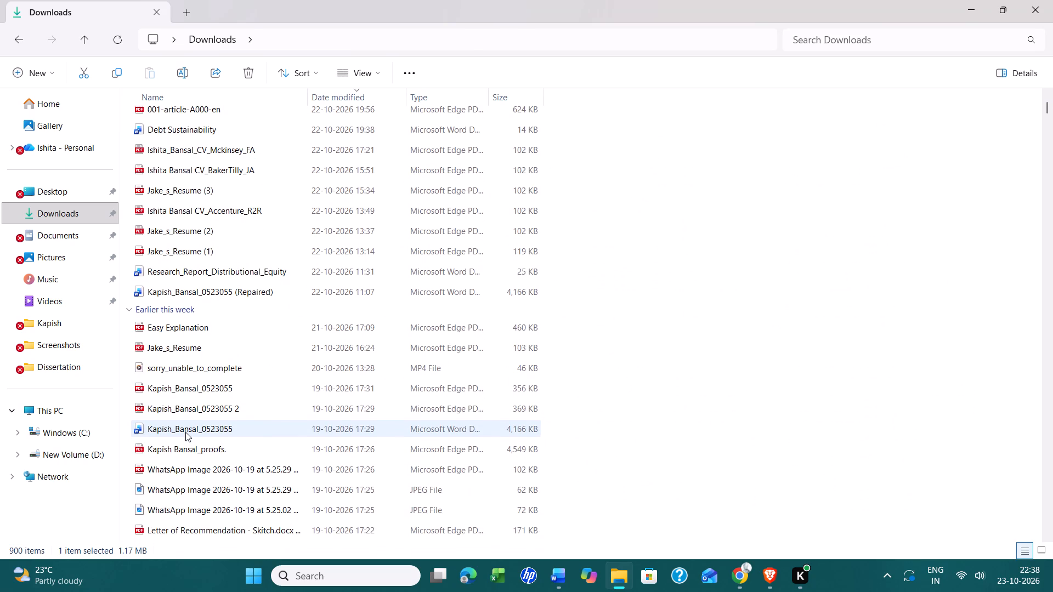
pyautogui.scroll(-13, 185, 432)
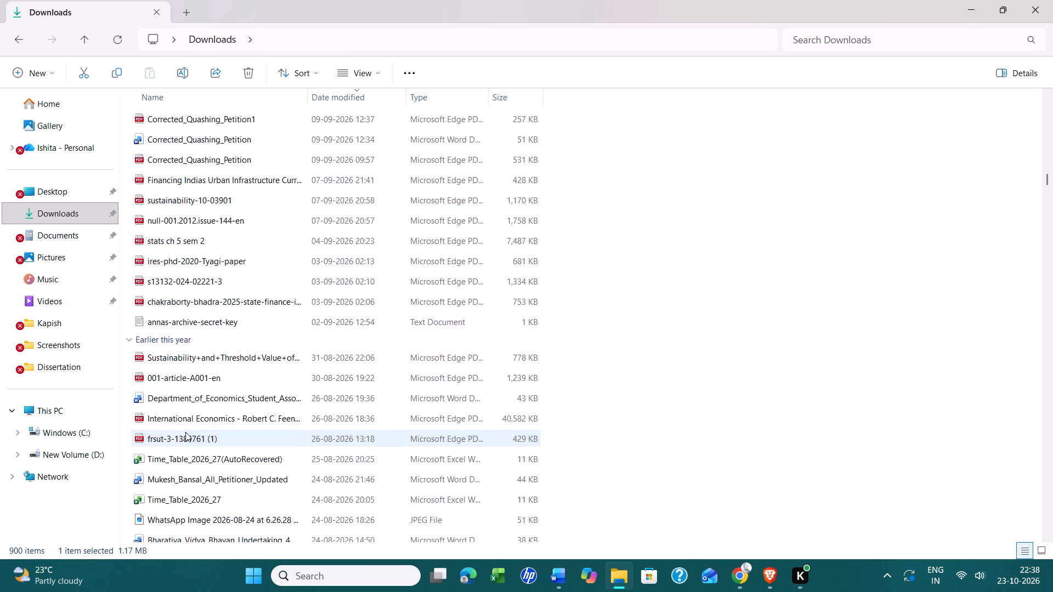
pyautogui.scroll(-2, 185, 432)
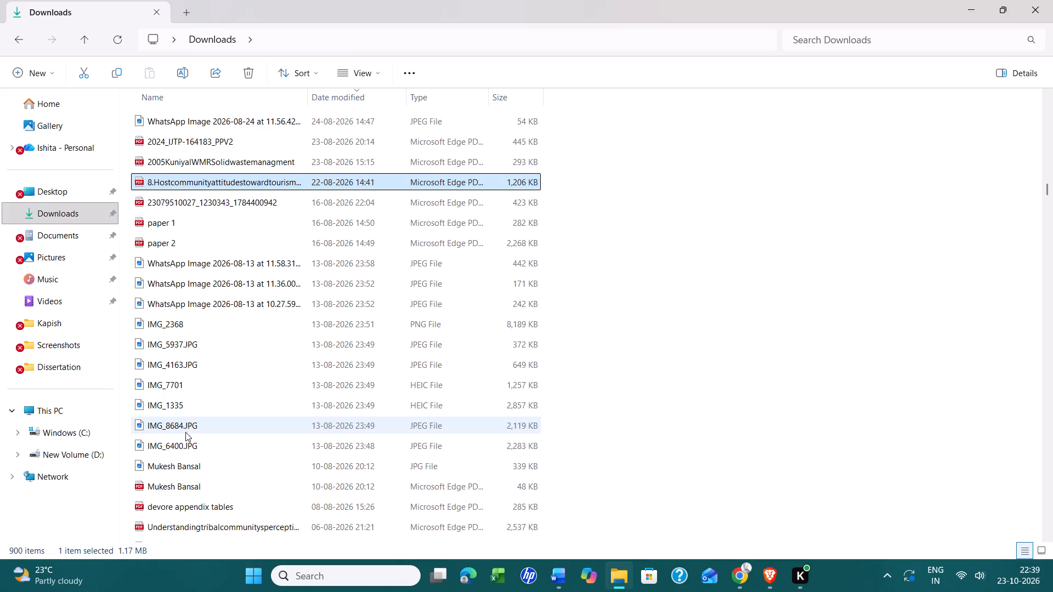
pyautogui.scroll(-3, 185, 432)
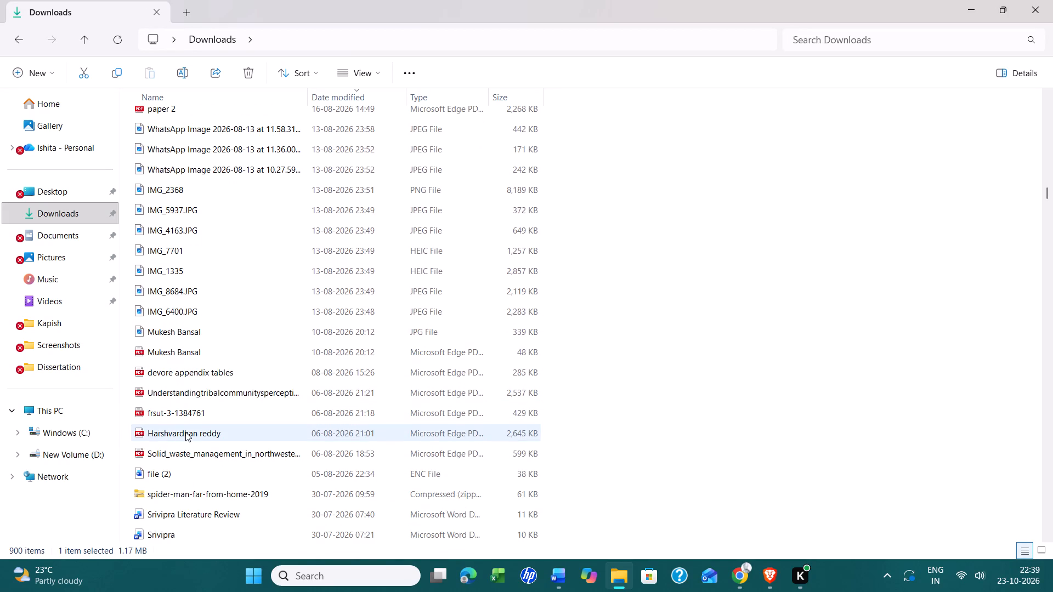
pyautogui.scroll(-1, 185, 432)
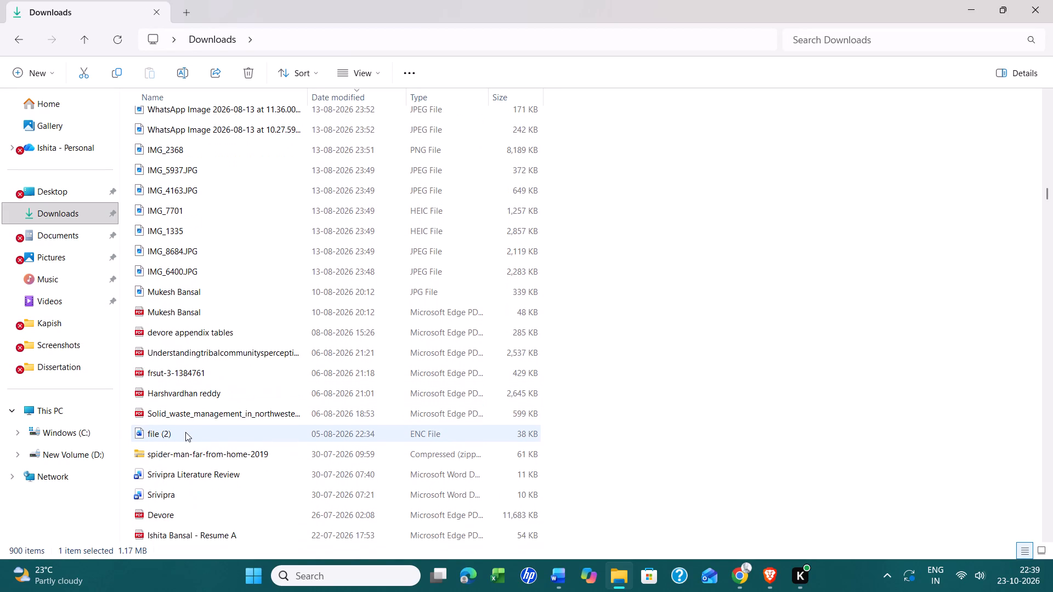
pyautogui.scroll(-2, 185, 432)
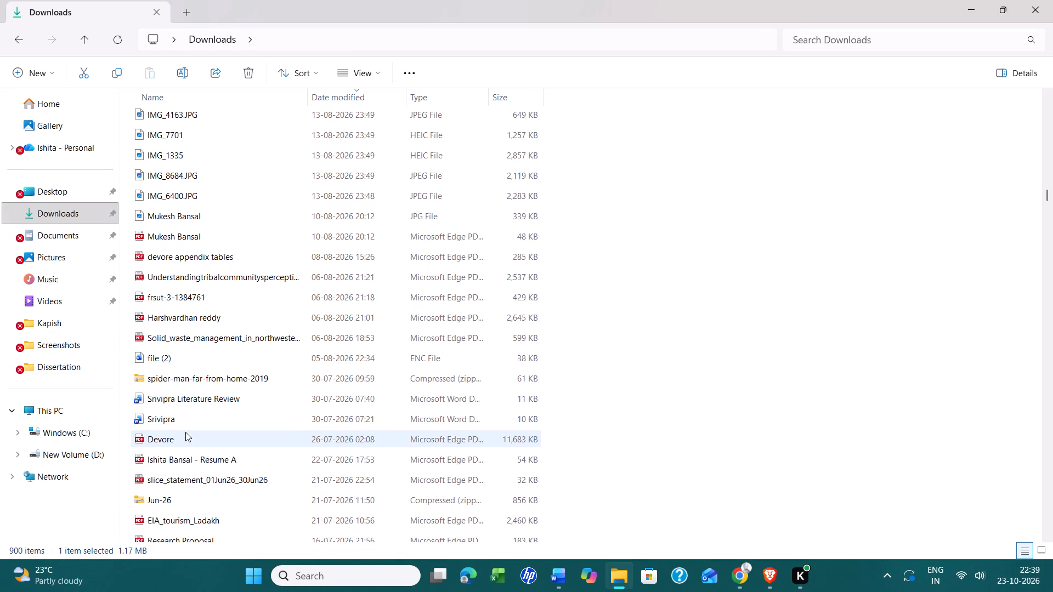
pyautogui.scroll(-2, 185, 432)
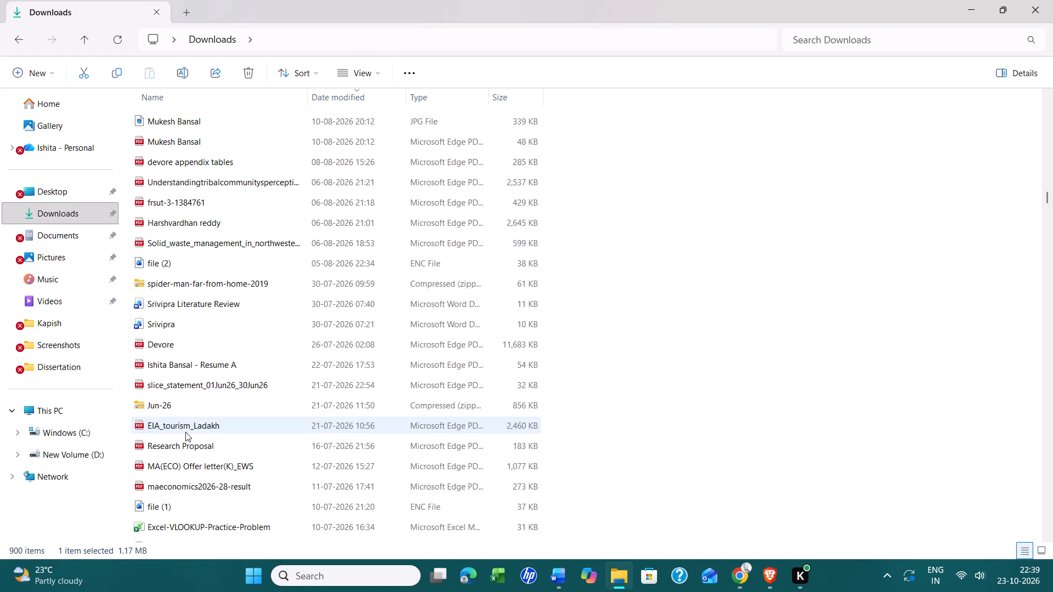
pyautogui.scroll(-1, 185, 432)
pyautogui.scroll(1, 185, 432)
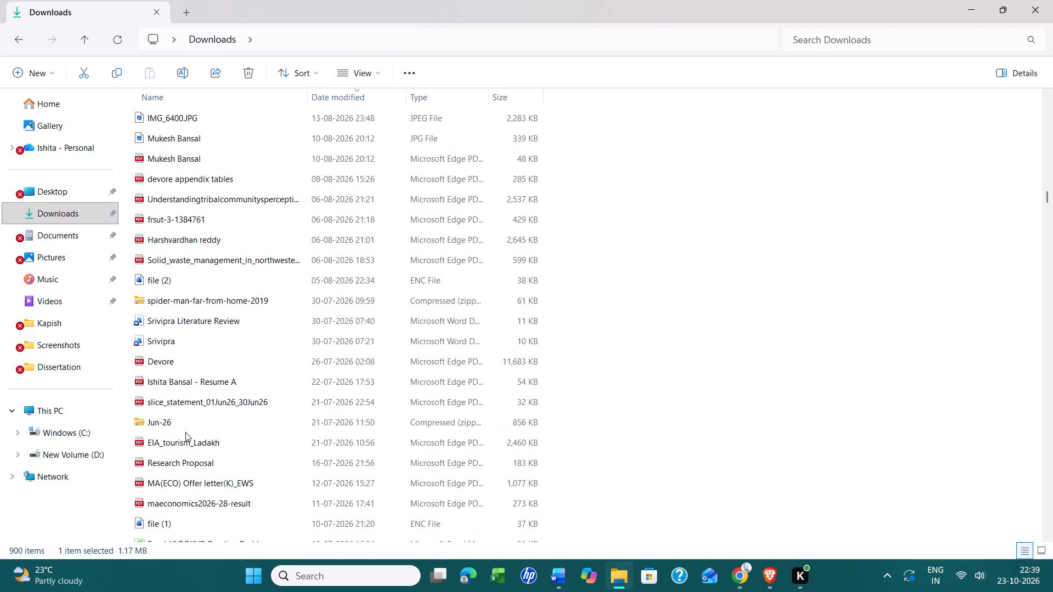
pyautogui.scroll(2, 185, 432)
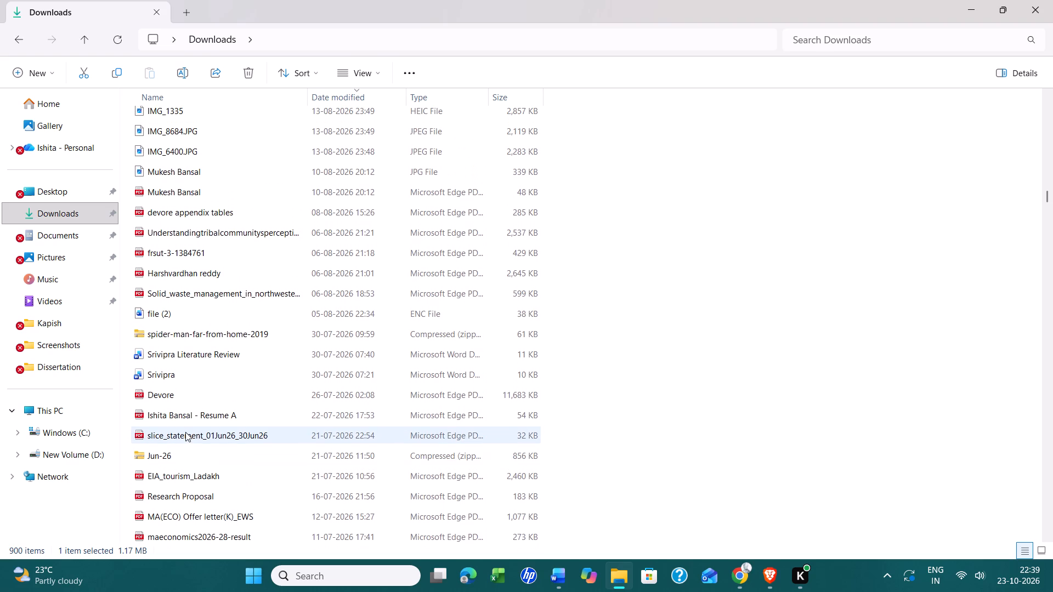
pyautogui.scroll(3, 185, 432)
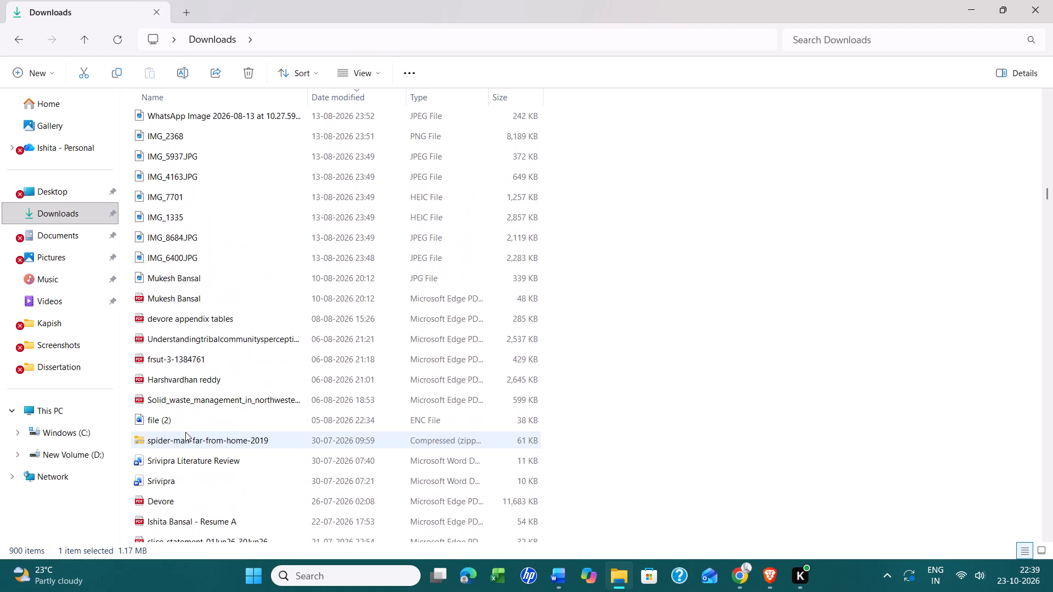
pyautogui.scroll(2, 185, 432)
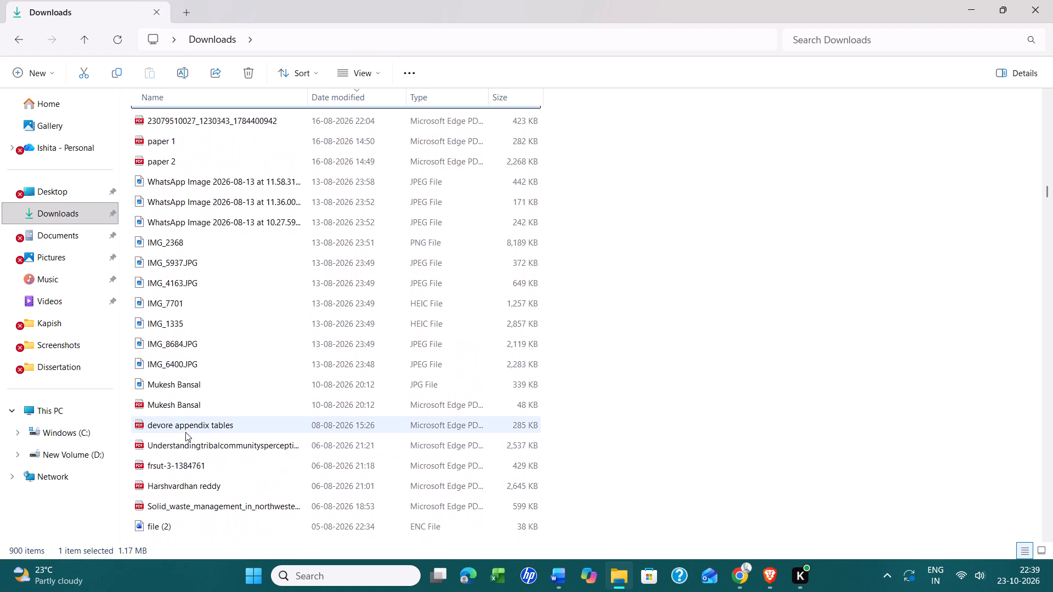
pyautogui.scroll(4, 185, 432)
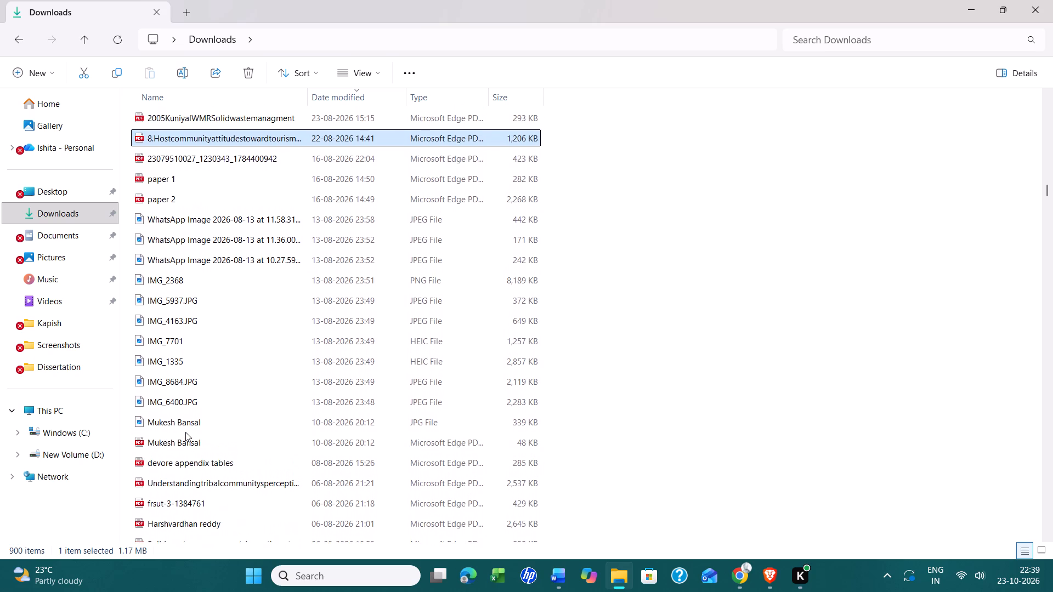
pyautogui.scroll(3, 133, 418)
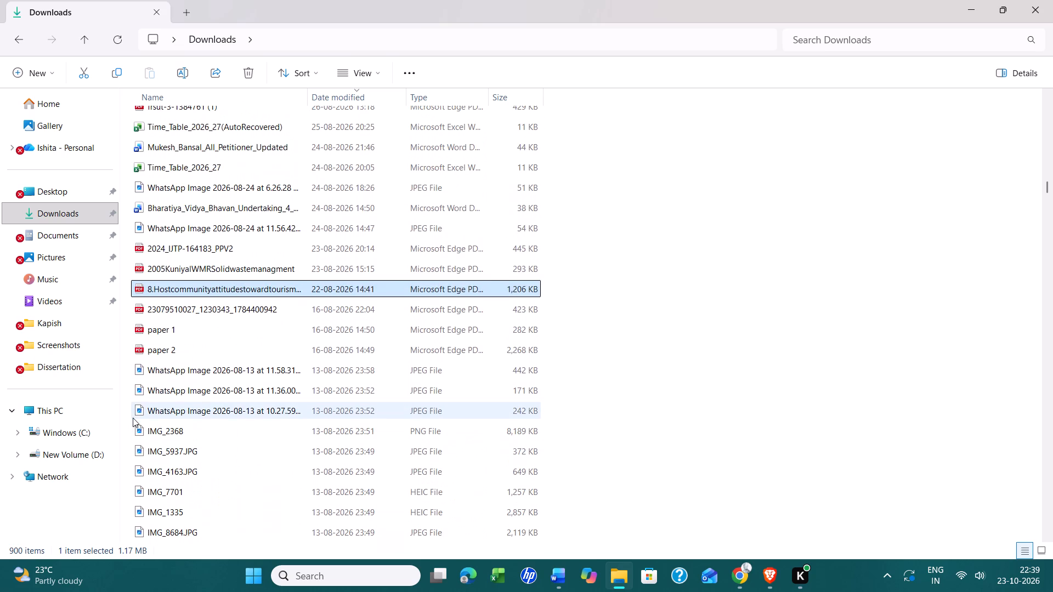
pyautogui.scroll(3, 133, 418)
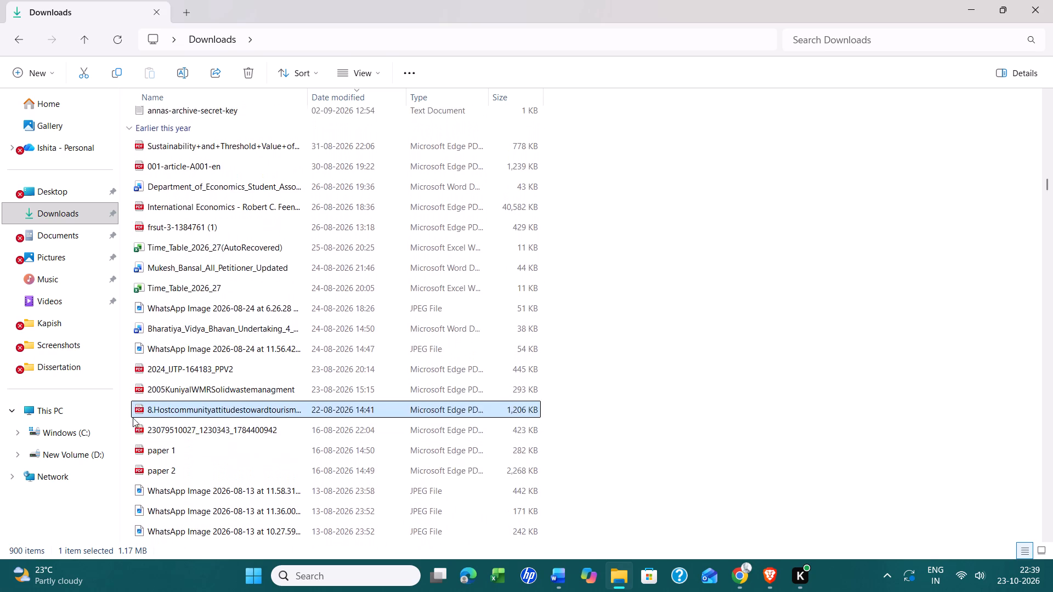
pyautogui.scroll(2, 133, 418)
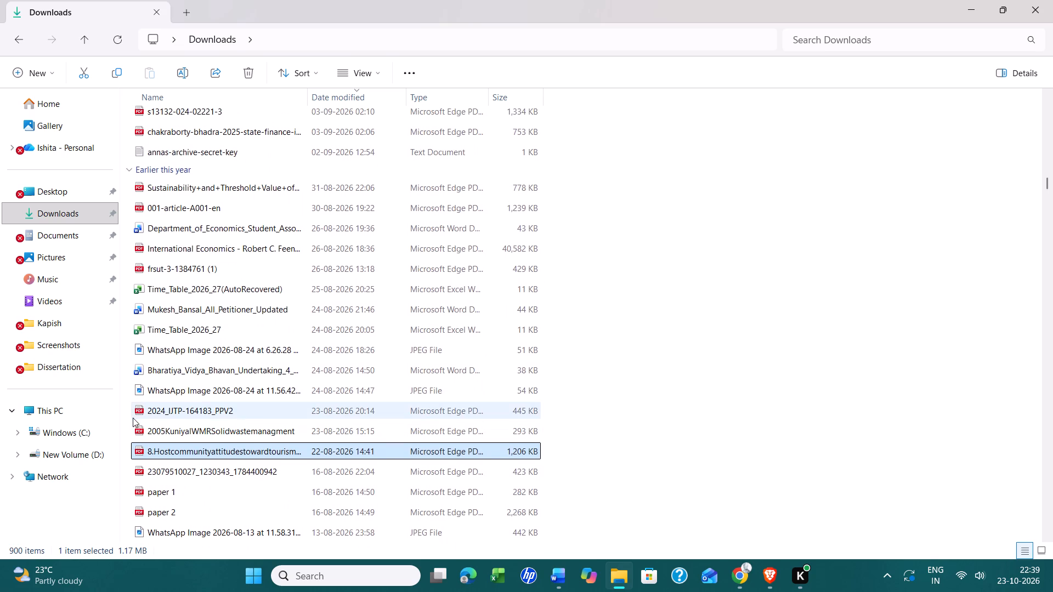
pyautogui.scroll(2, 133, 418)
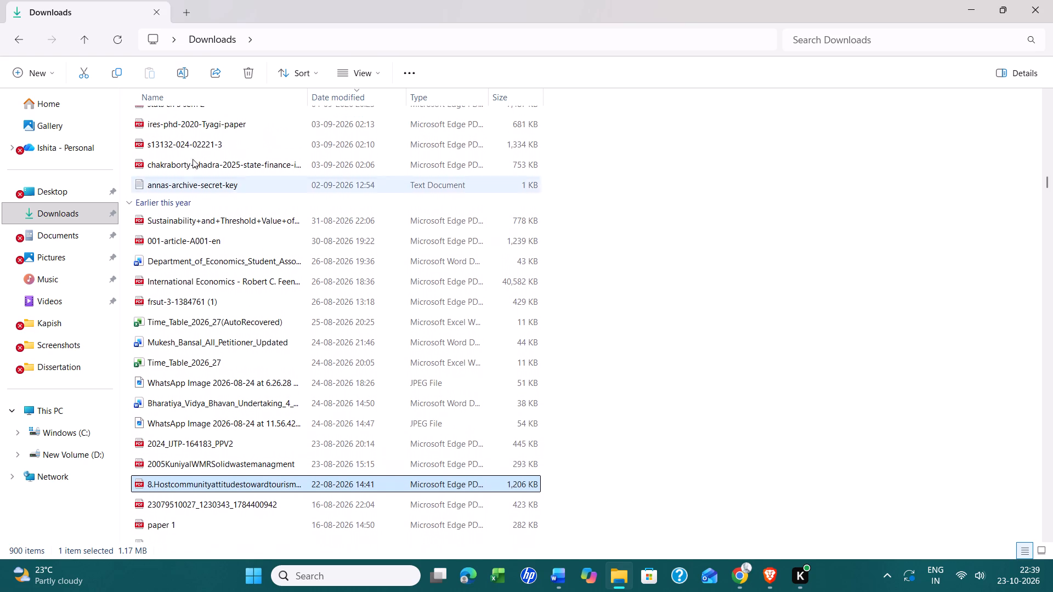
# Open the 001-article-A001-en PDF, check its opening pages, and close it.
pyautogui.doubleClick(188, 240)
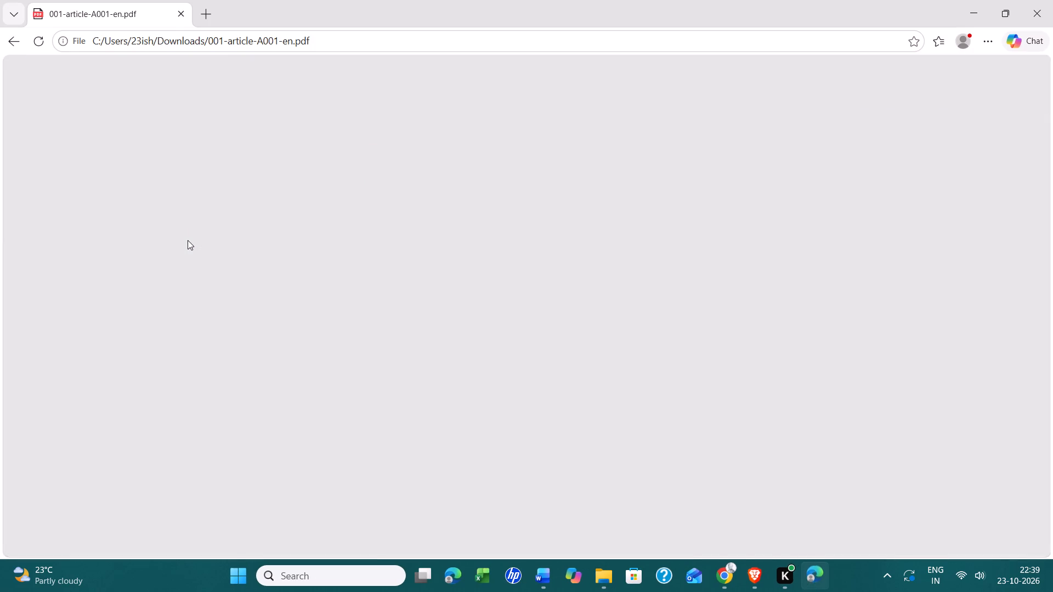
pyautogui.scroll(-5, 527, 209)
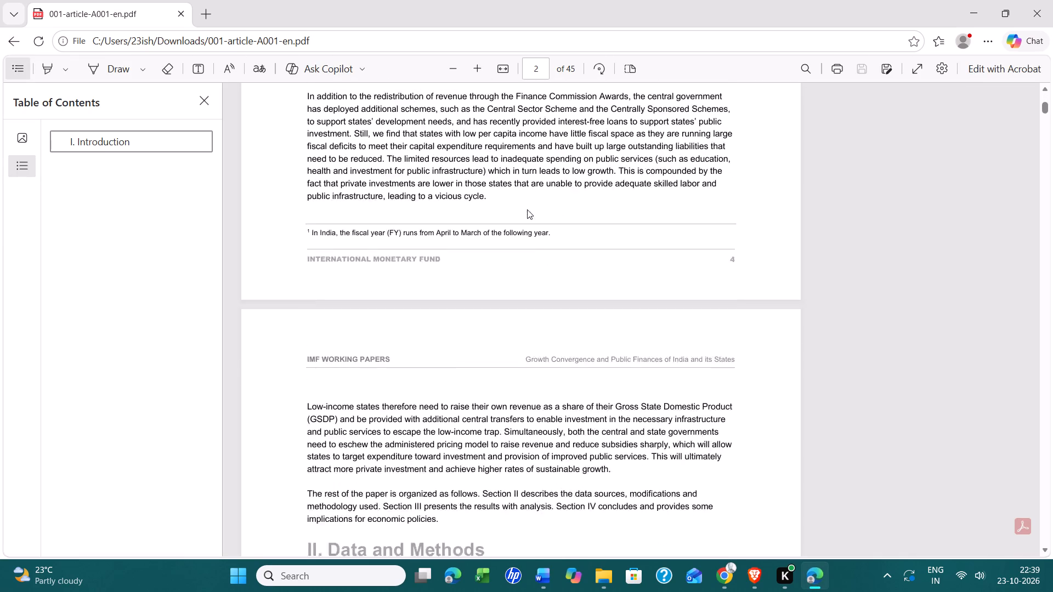
pyautogui.click(1052, 0)
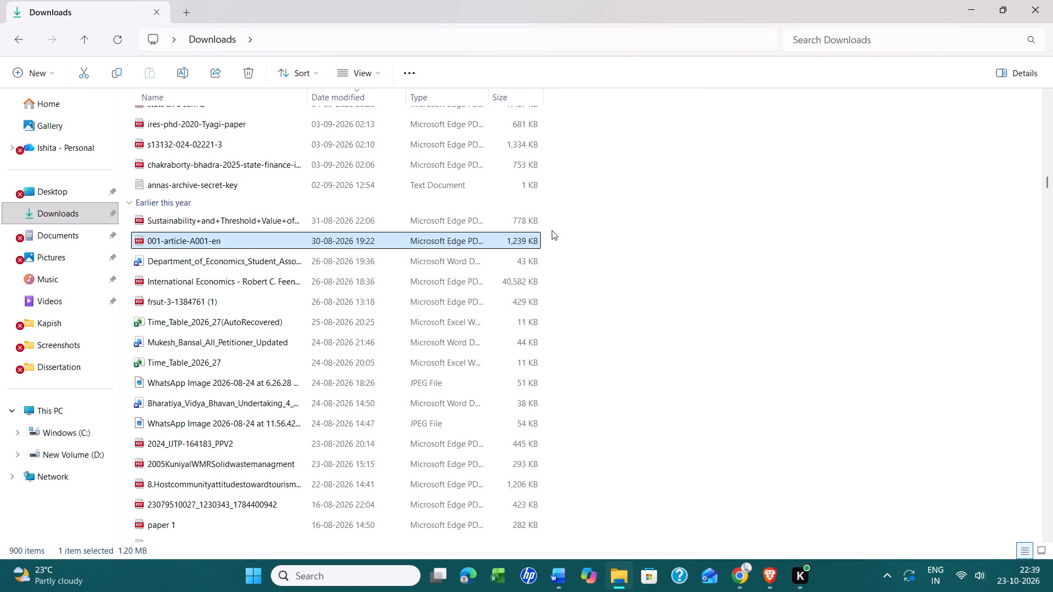
# Look through the July to September 2026 files in Downloads again for a source paper matching the NITI Aayog citation.
pyautogui.scroll(1, 383, 219)
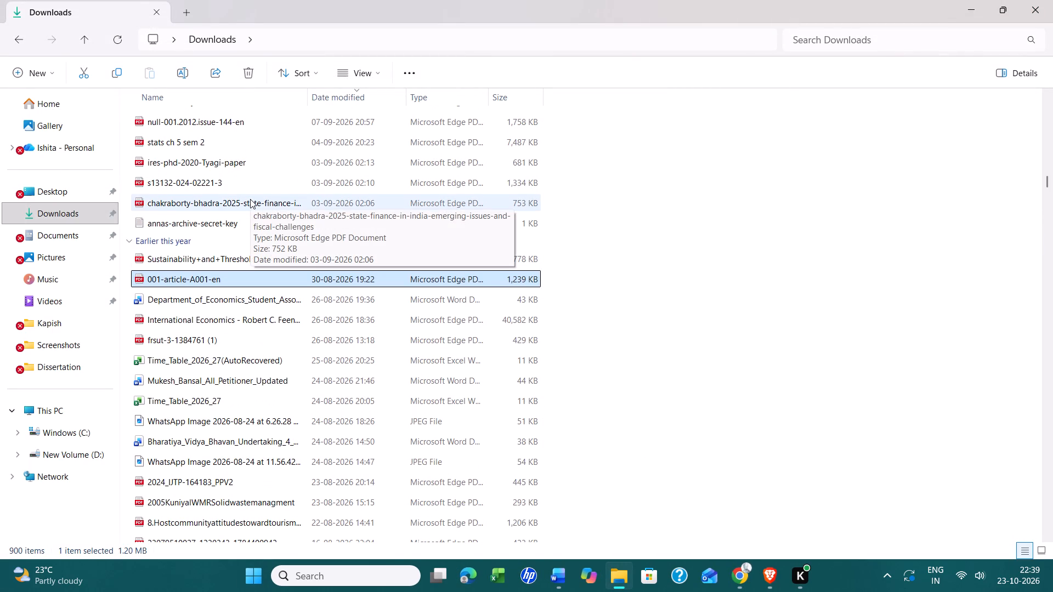
pyautogui.scroll(3, 250, 199)
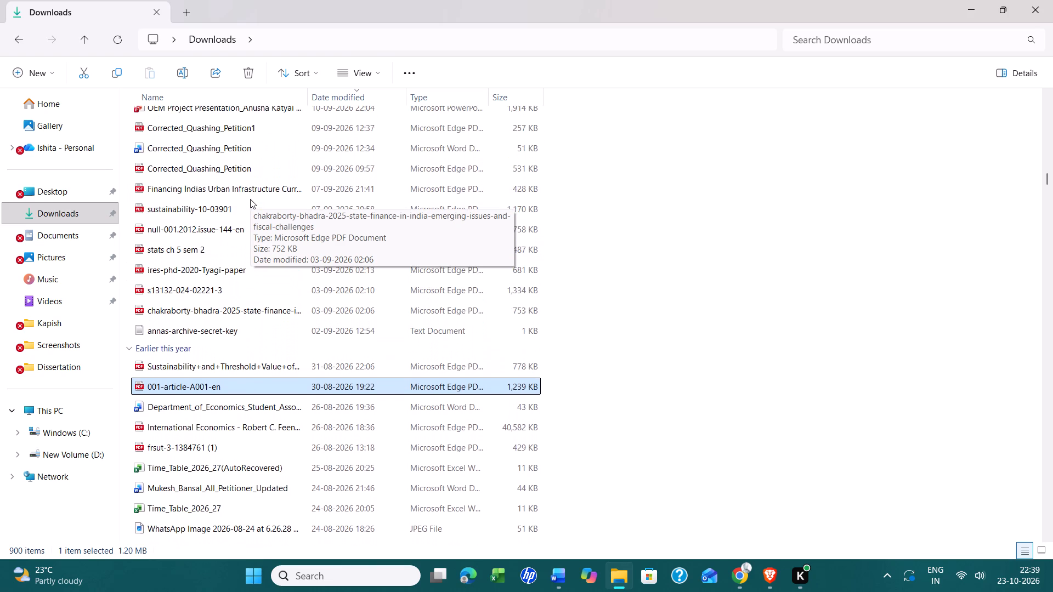
pyautogui.scroll(-1, 203, 311)
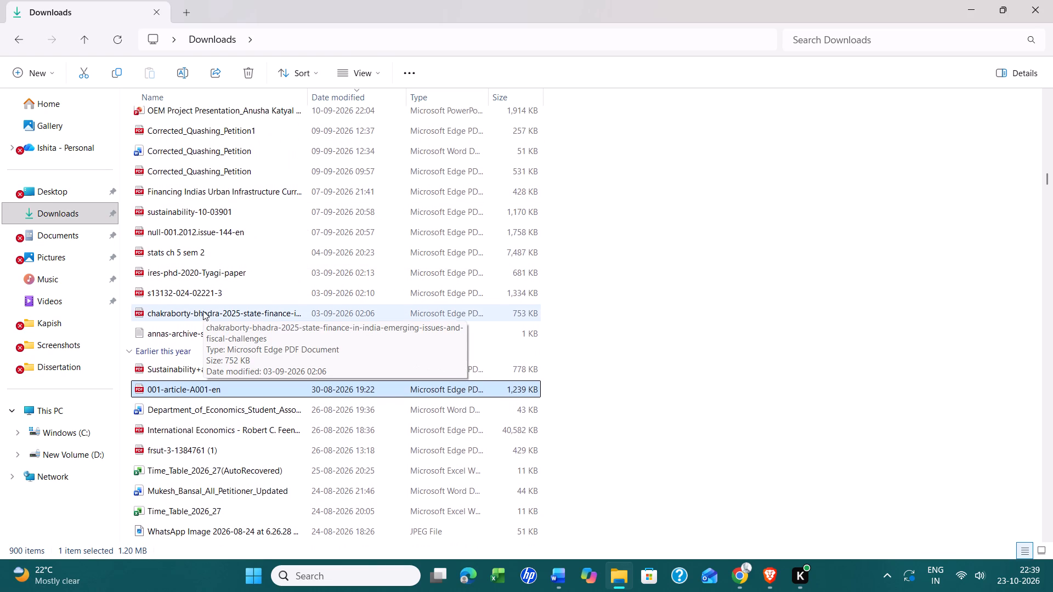
pyautogui.scroll(-2, 203, 311)
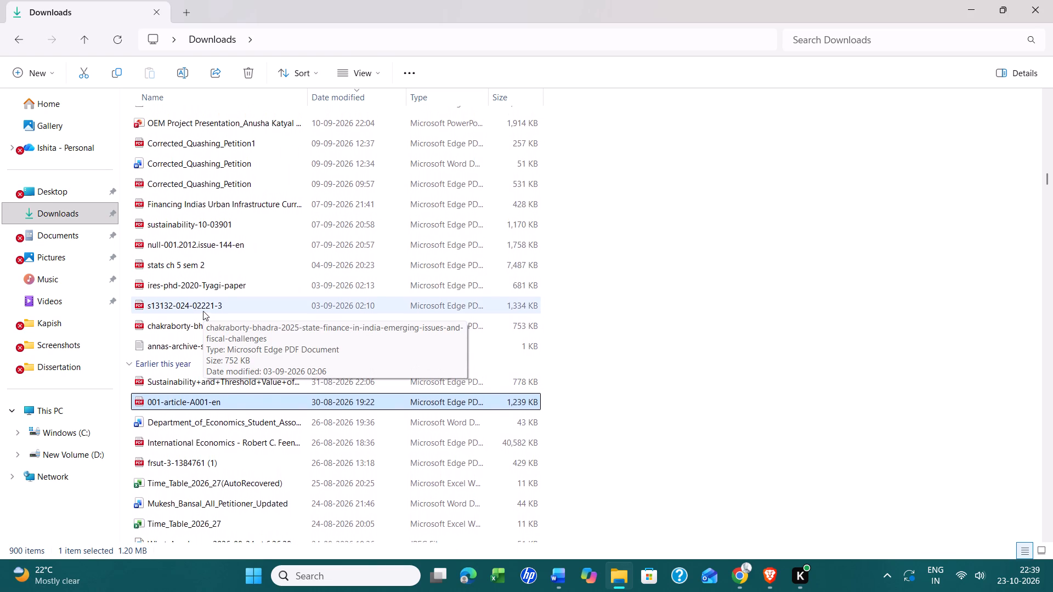
pyautogui.scroll(-2, 203, 311)
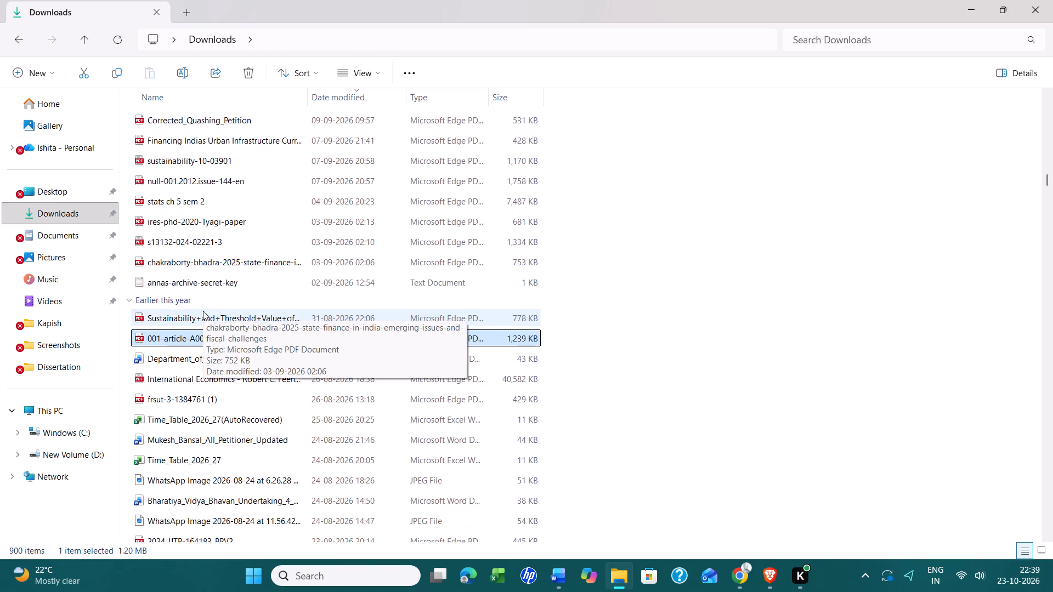
pyautogui.scroll(-7, 203, 311)
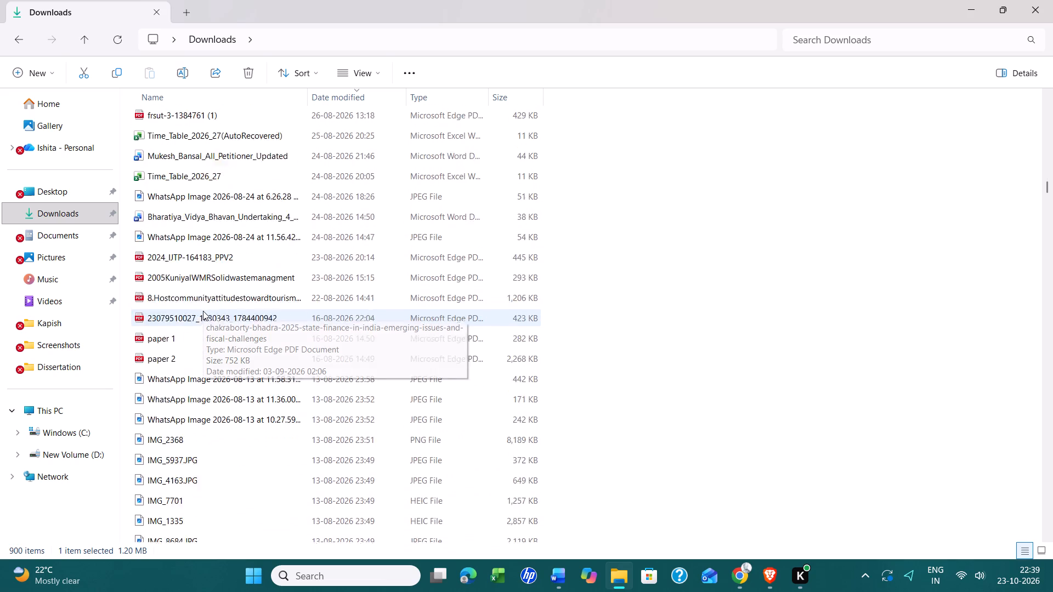
pyautogui.scroll(-7, 203, 311)
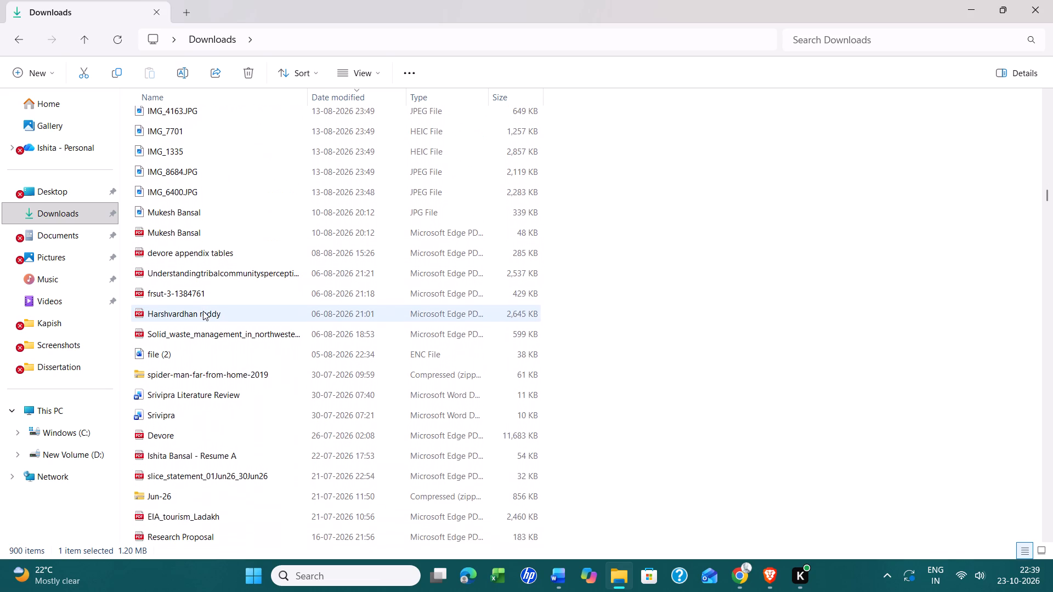
# Open the frsut-3-1384761 PDF, check its title page, and close it.
pyautogui.doubleClick(209, 299)
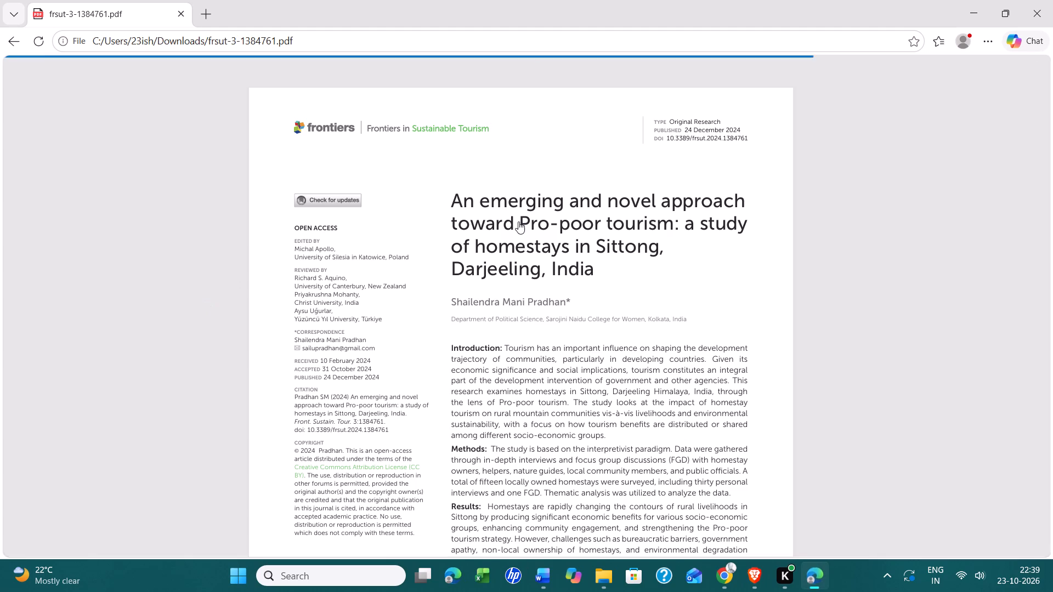
pyautogui.click(1052, 0)
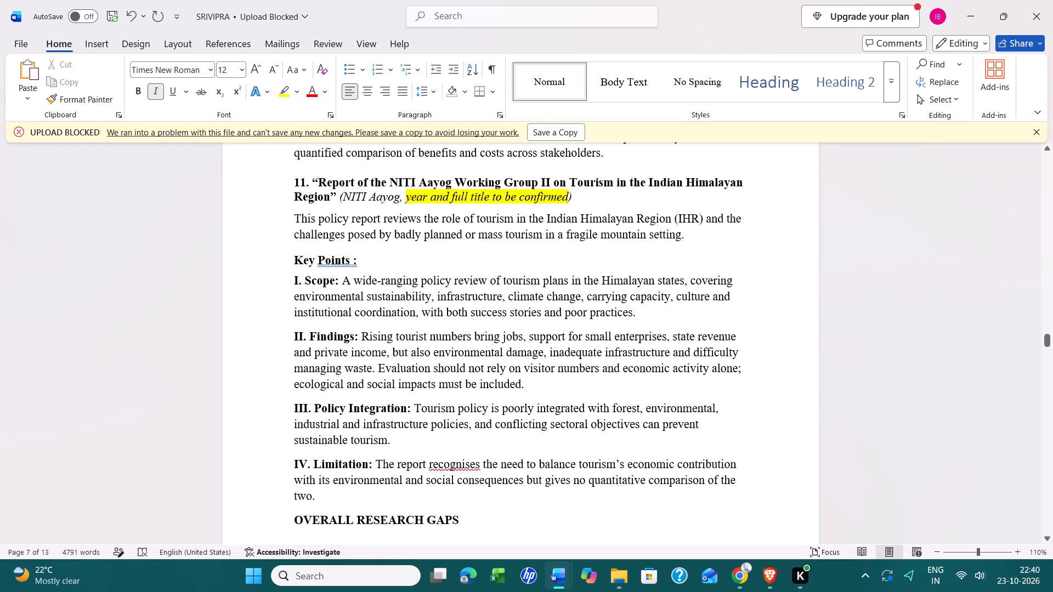
# In the SRIVIPRA document in Word, place the cursor in the highlighted "year and full title to be confirmed" placeholder of entry 11.
pyautogui.doubleClick(440, 204)
pyautogui.moveTo(440, 204); pyautogui.dragTo(481, 210)
pyautogui.click(481, 210)
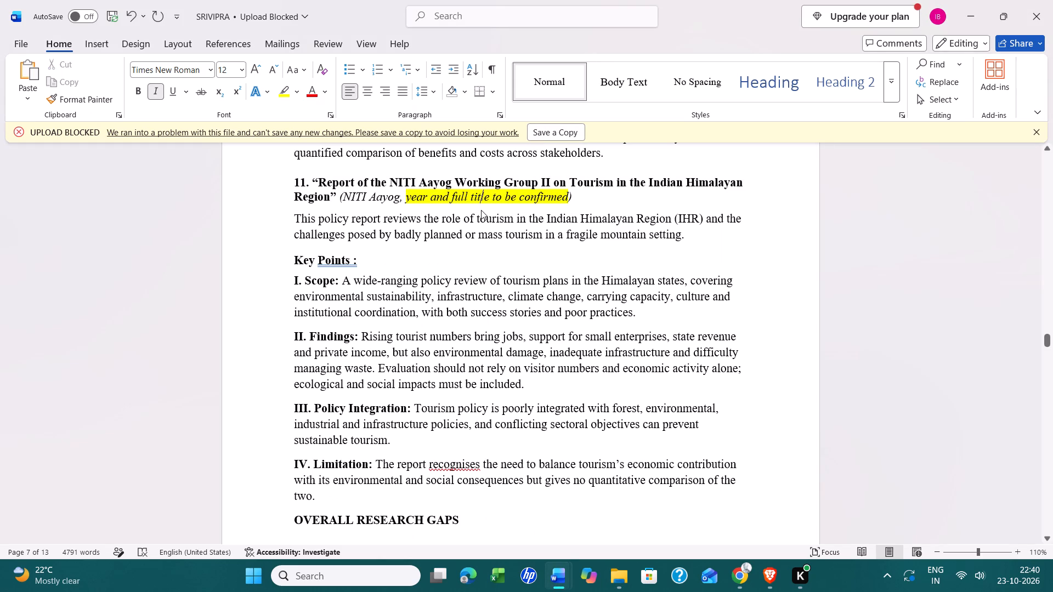
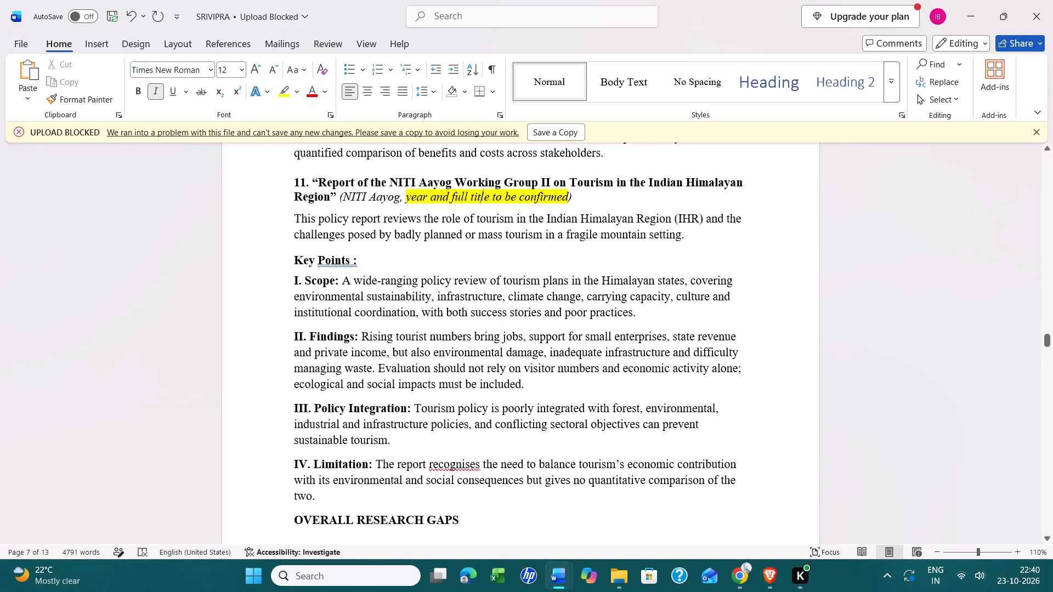
# Replace the highlighted "year and full title to be confirmed" placeholder in entry 11 with the names of the report's two authors, joined by "and".
pyautogui.click(409, 196)
pyautogui.moveTo(409, 196); pyautogui.dragTo(552, 200)
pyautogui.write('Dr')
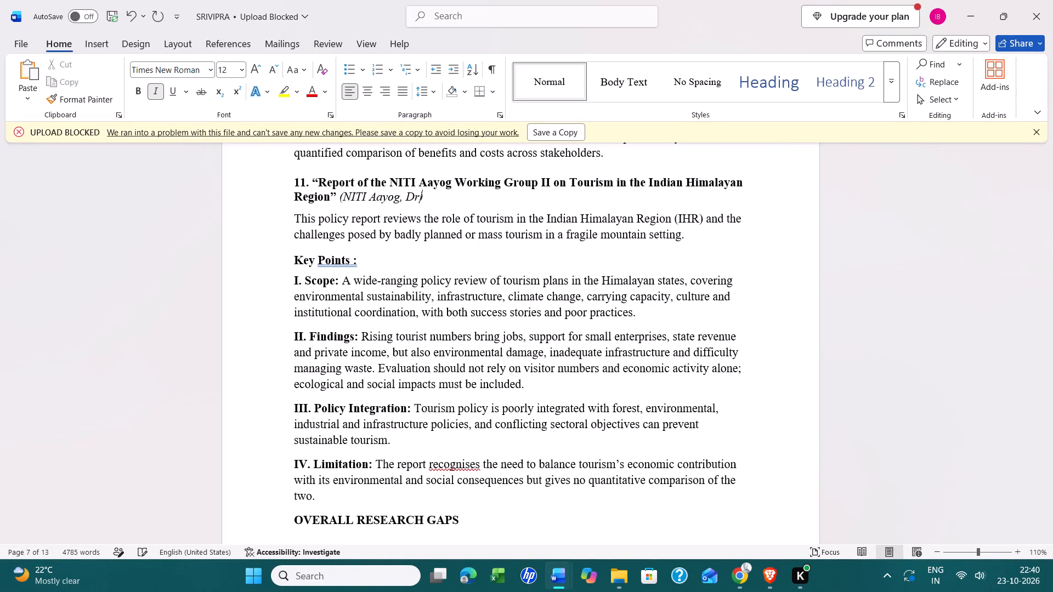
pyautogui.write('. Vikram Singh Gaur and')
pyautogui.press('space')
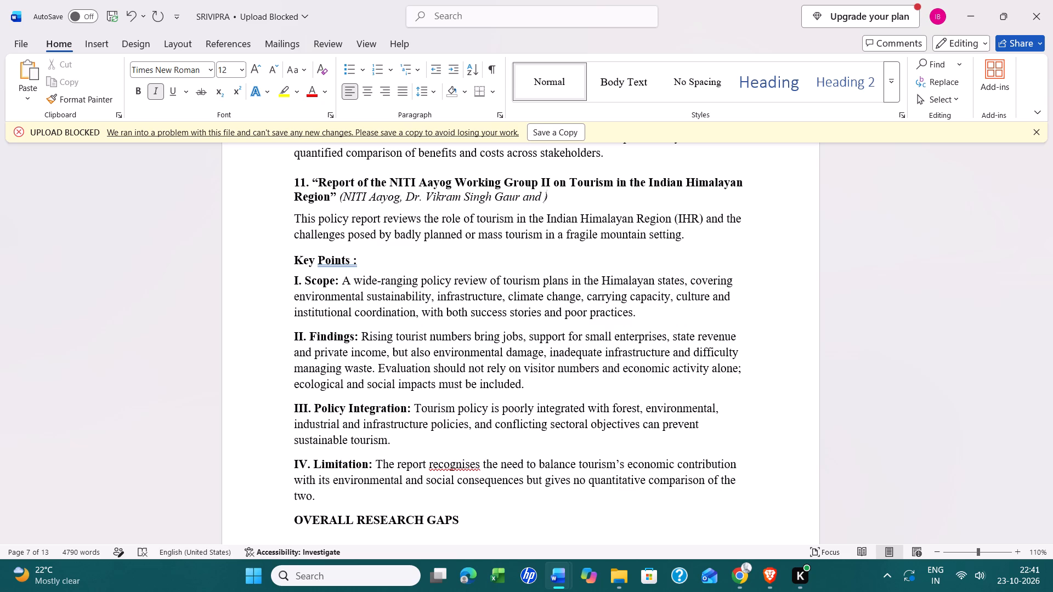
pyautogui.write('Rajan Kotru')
# Ignore once the grammar flag on "Points :" in entry 11's Key Points heading.
pyautogui.moveTo(318, 260); pyautogui.dragTo(378, 262)
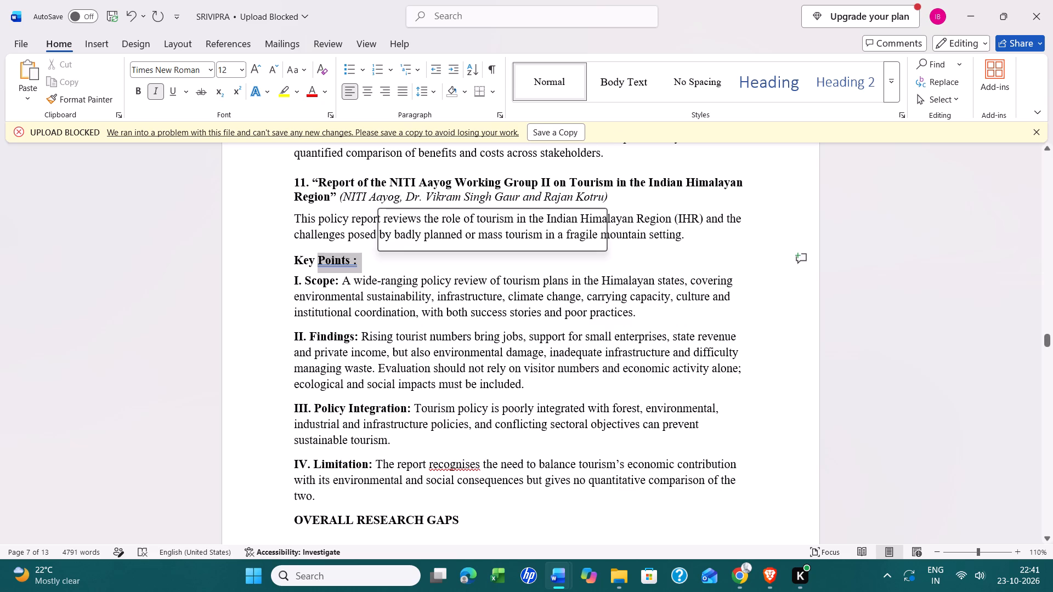
pyautogui.rightClick(349, 262)
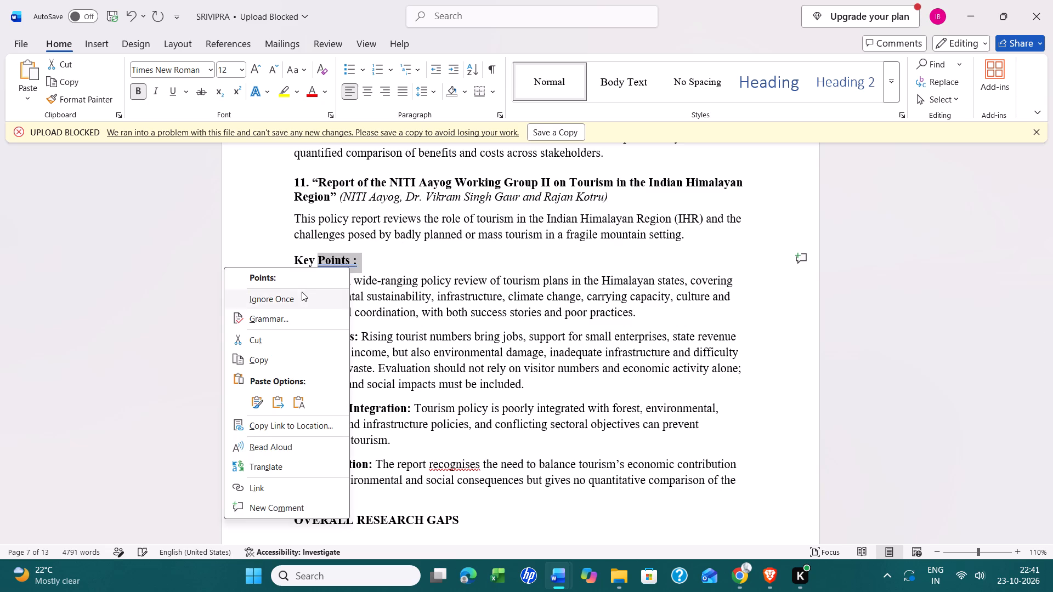
pyautogui.click(300, 295)
pyautogui.click(433, 346)
# Look through the document's research gaps, stakeholder tables and earlier literature entries, up to entry 4 on solid waste management.
pyautogui.scroll(-2, 433, 346)
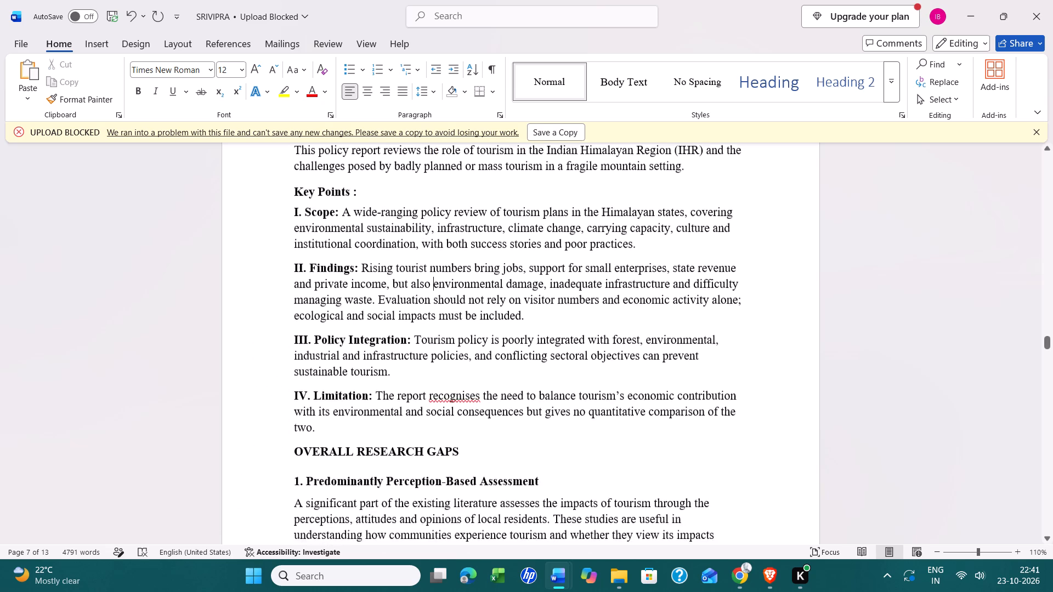
pyautogui.scroll(-11, 433, 346)
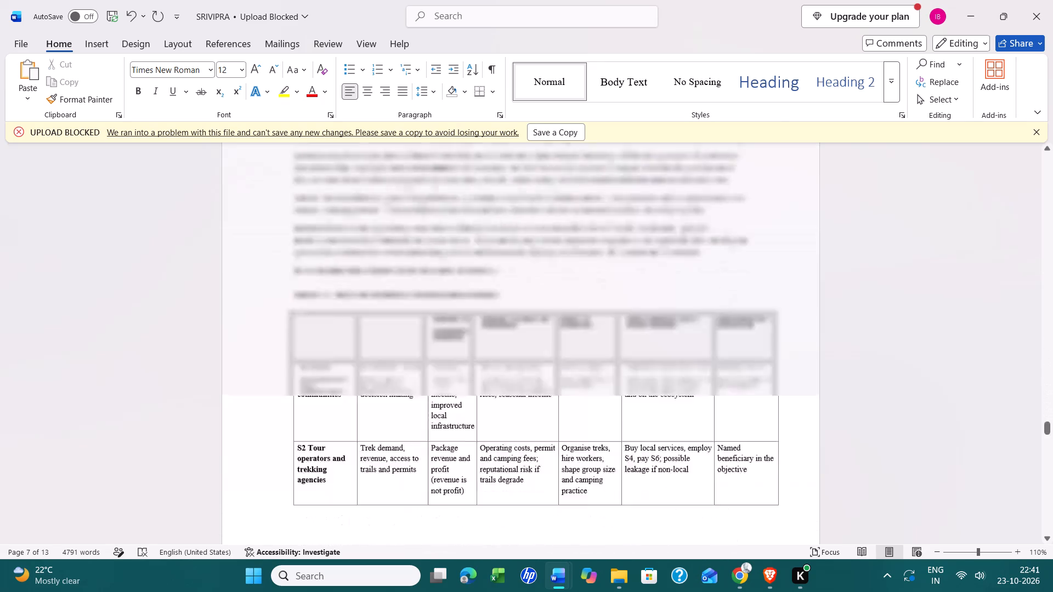
pyautogui.scroll(4, 433, 346)
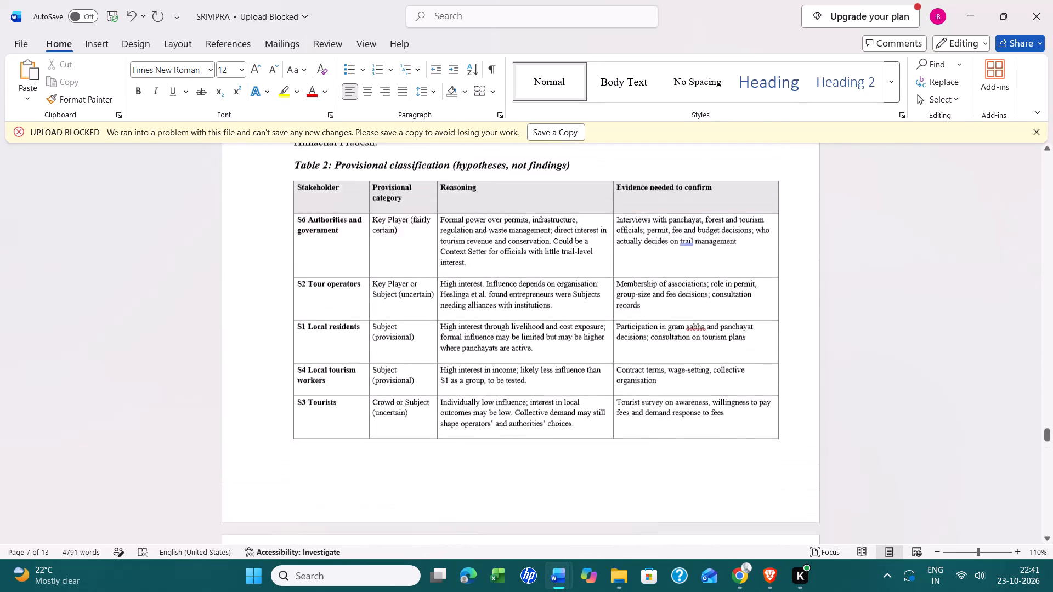
pyautogui.scroll(14, 433, 346)
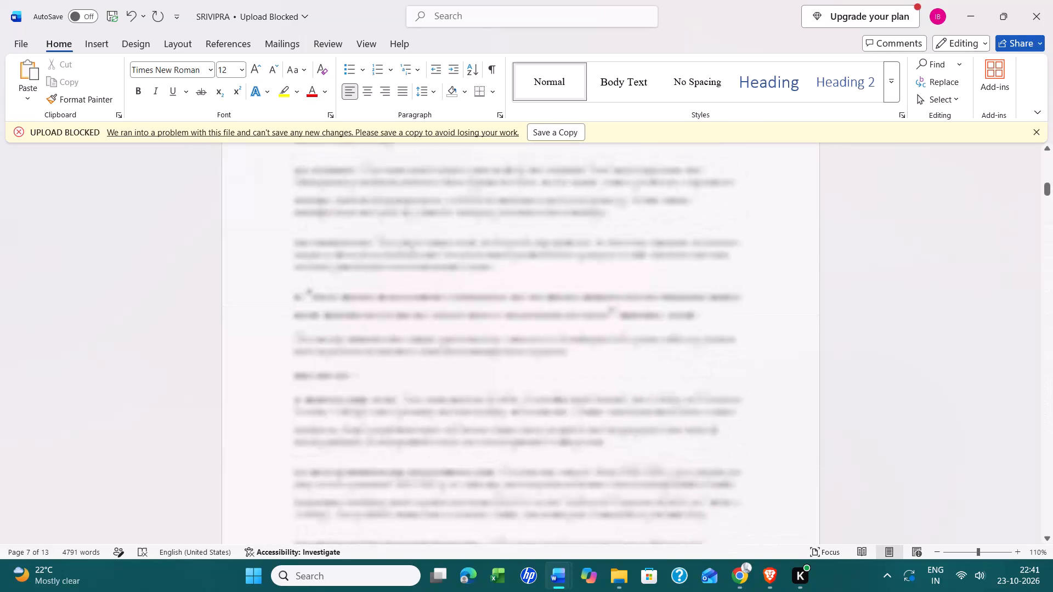
pyautogui.scroll(-3, 433, 346)
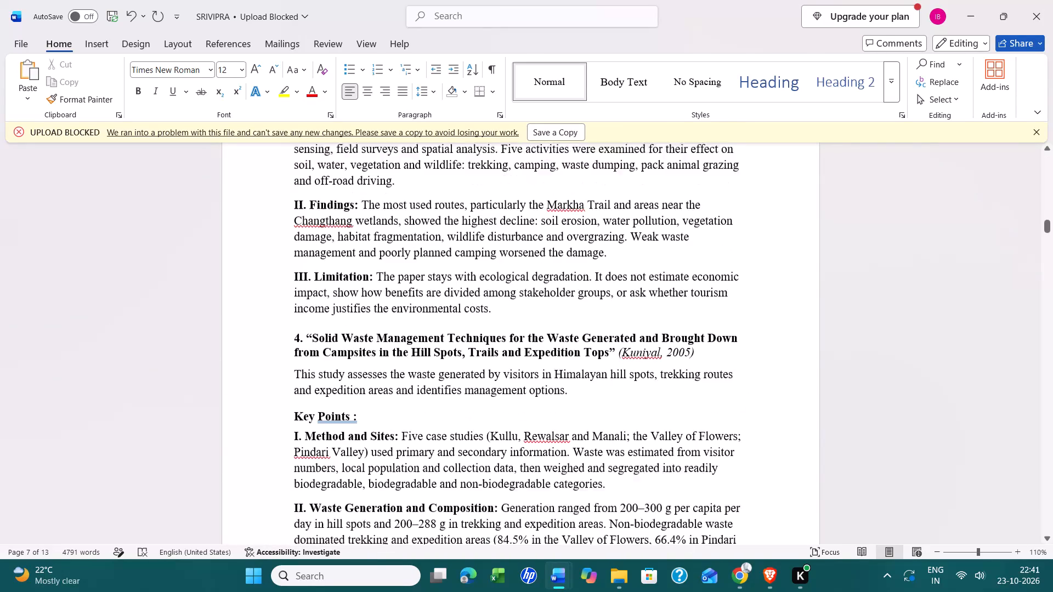
pyautogui.scroll(-1, 433, 346)
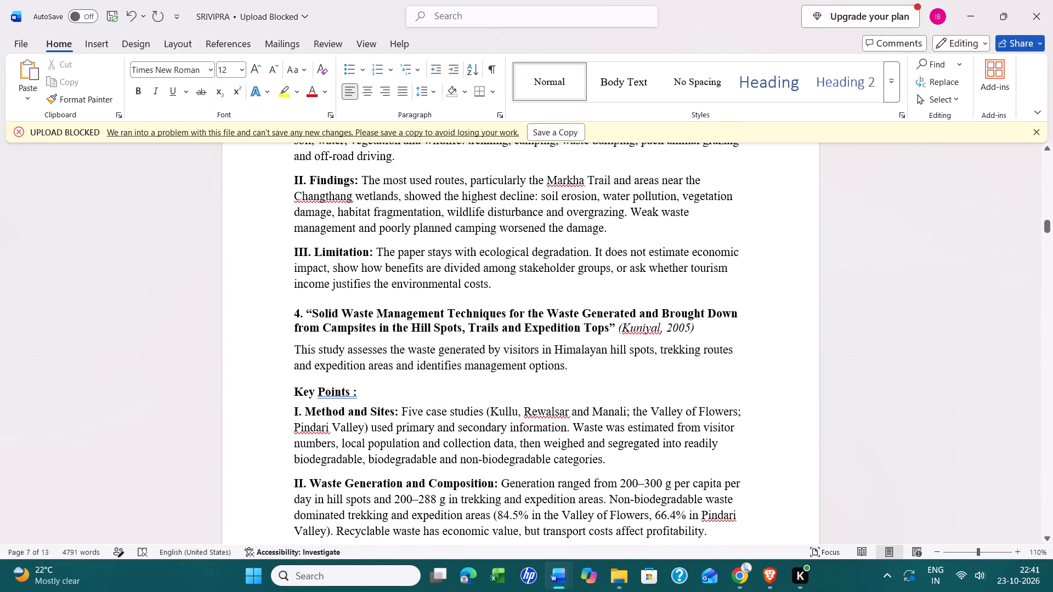
# Look through the literature review entries from entry 4 onward and the opening sections under OVERALL RESEARCH GAPS.
pyautogui.scroll(-3, 507, 345)
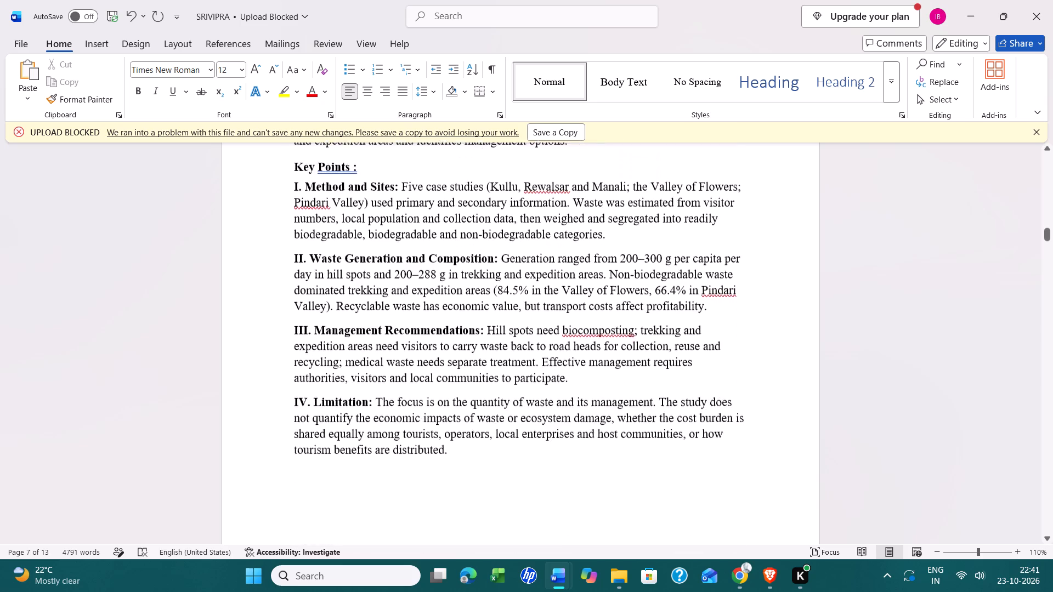
pyautogui.scroll(-7, 507, 345)
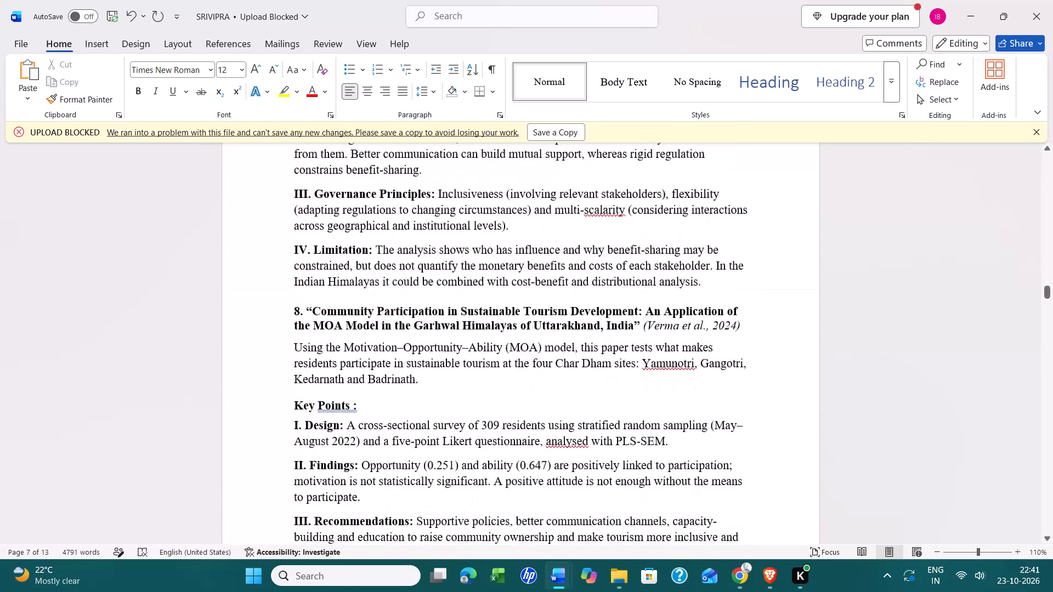
pyautogui.scroll(-8, 507, 345)
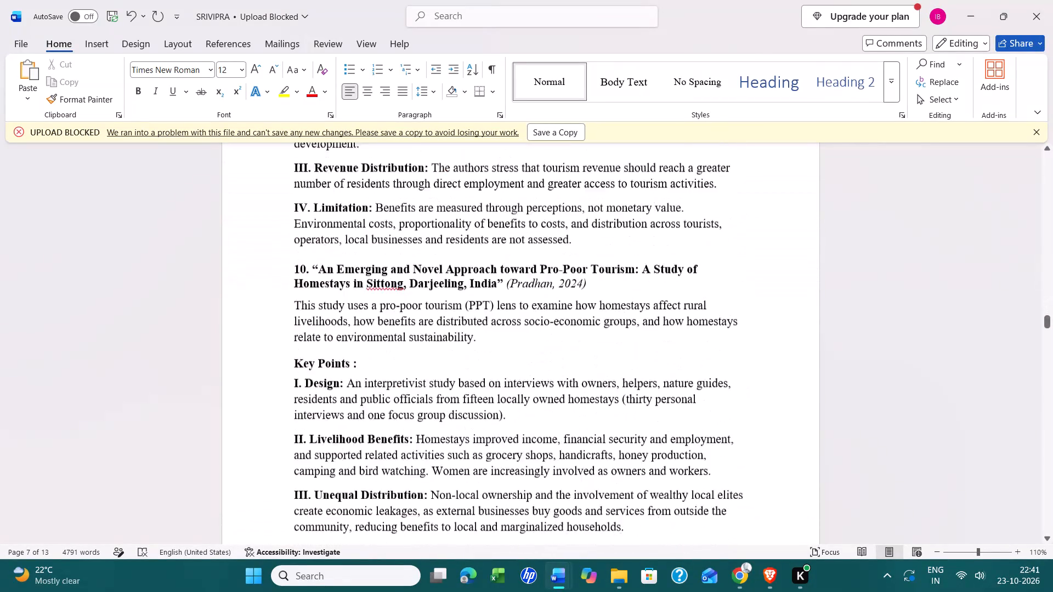
pyautogui.scroll(-5, 507, 345)
pyautogui.scroll(5, 507, 345)
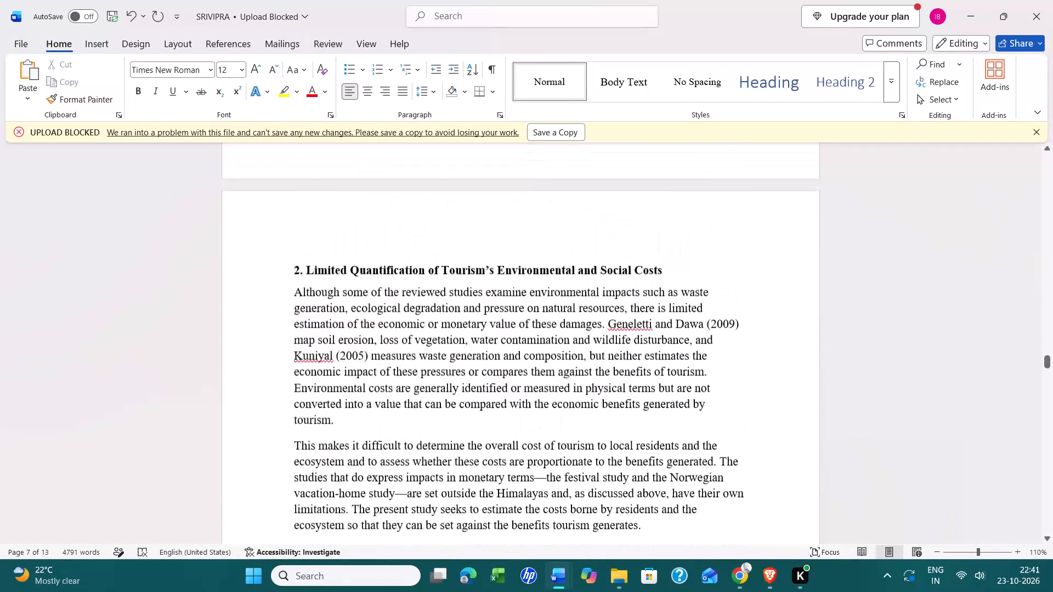
pyautogui.scroll(1, 507, 345)
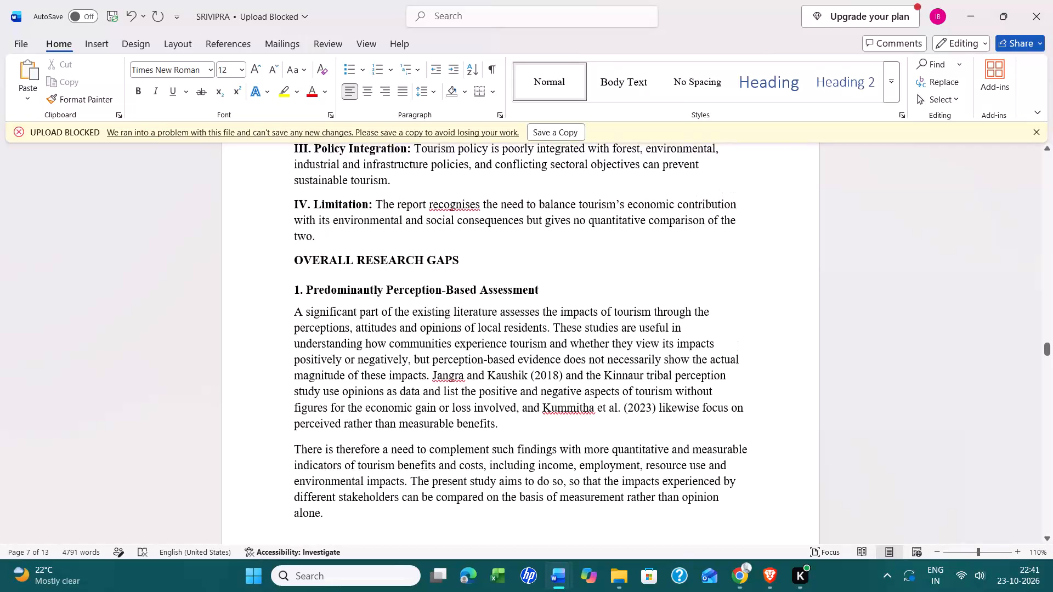
pyautogui.keyDown('ctrl'); pyautogui.scroll(1, 507, 345); pyautogui.keyUp('ctrl')
pyautogui.scroll(-1, 657, 394)
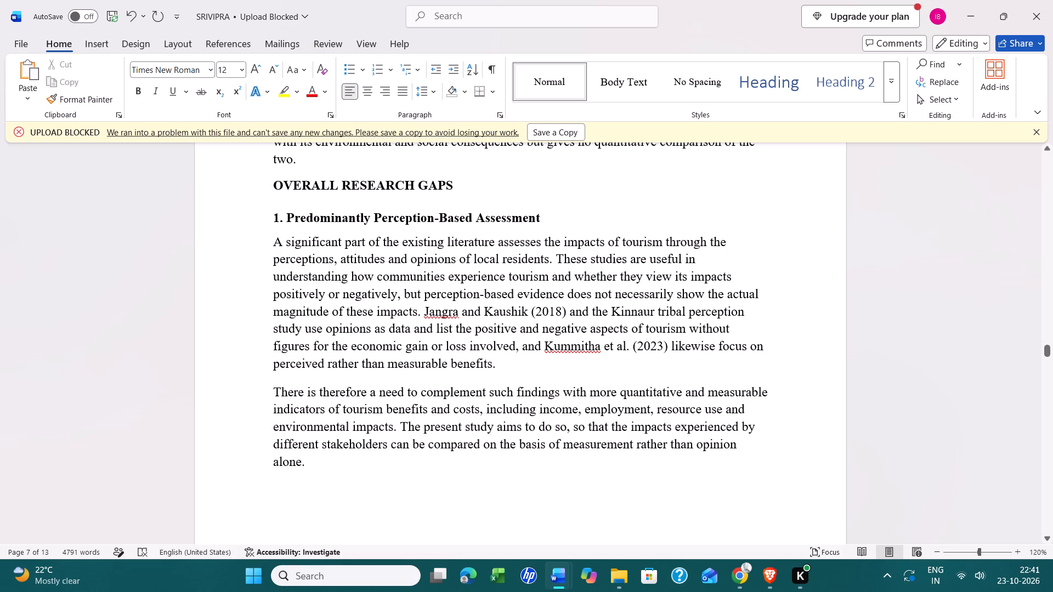
pyautogui.scroll(-1, 432, 317)
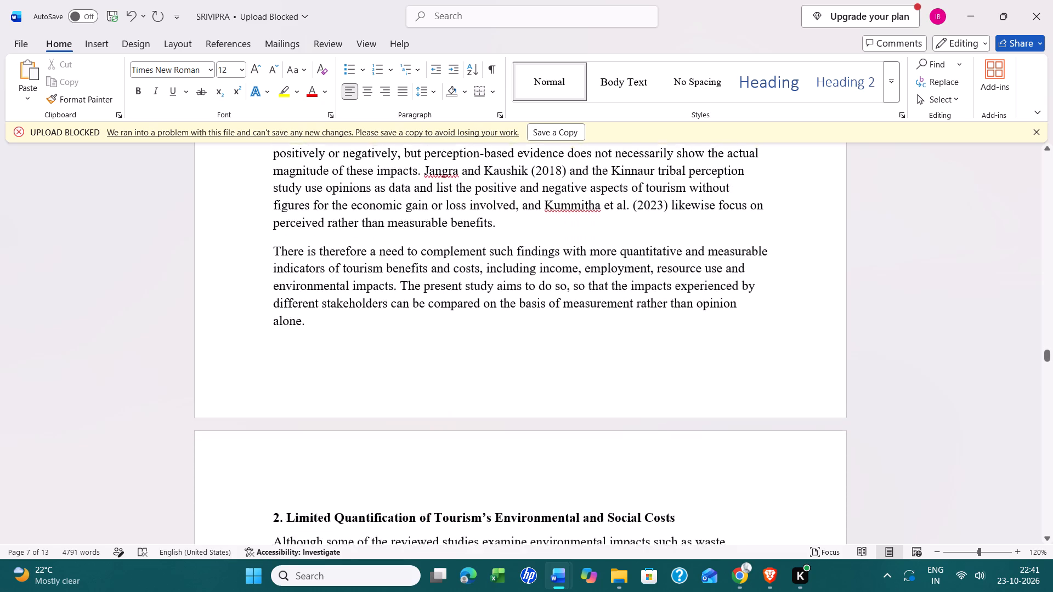
pyautogui.scroll(-1, 432, 317)
pyautogui.scroll(2, 432, 317)
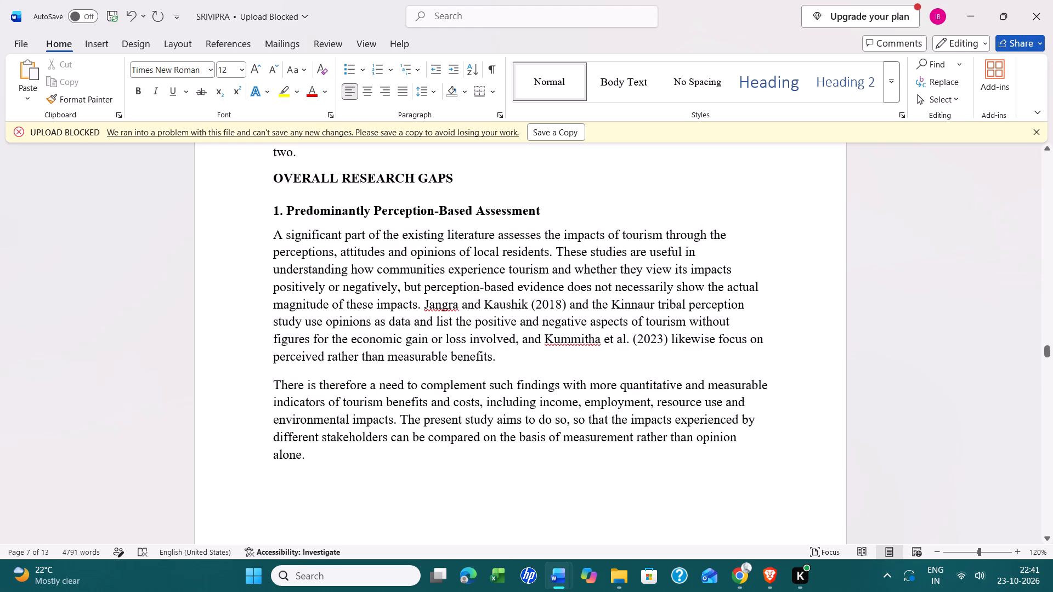
# In the first paragraph of "Predominantly Perception-Based Assessment", reword "these impacts" as "the impacts and situations being".
pyautogui.click(376, 305)
pyautogui.press('Left')
pyautogui.press('BackSpace')
pyautogui.press('BackSpace')
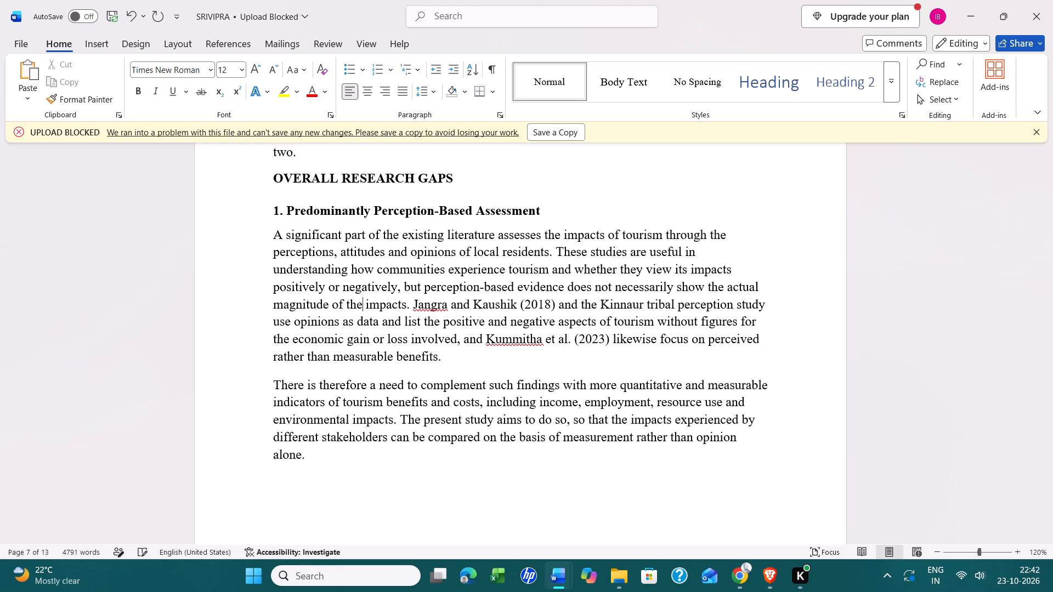
pyautogui.click(405, 308)
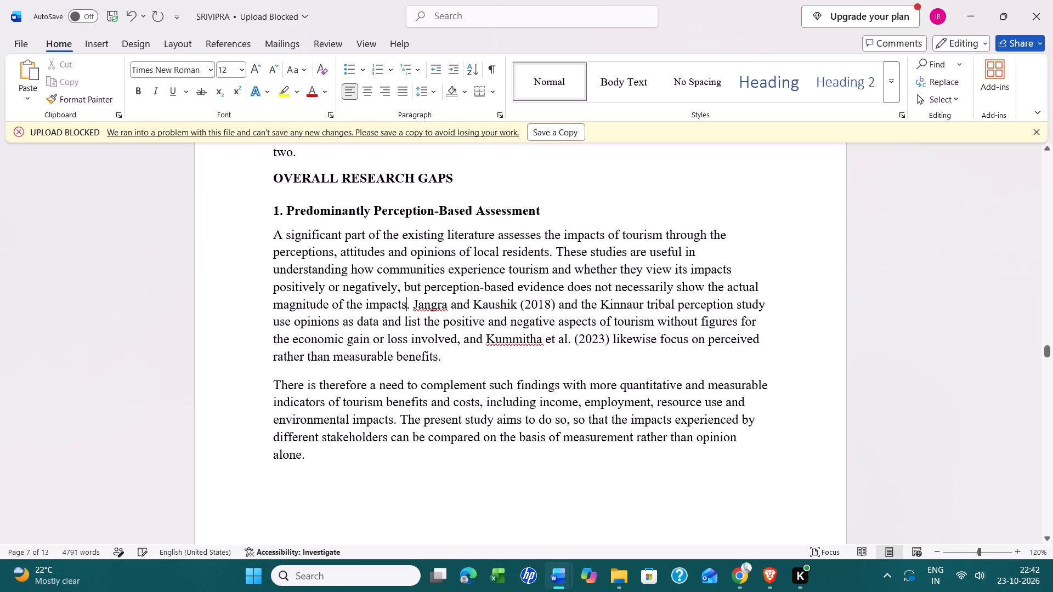
pyautogui.press('space')
pyautogui.write('and situatu')
pyautogui.press('BackSpace')
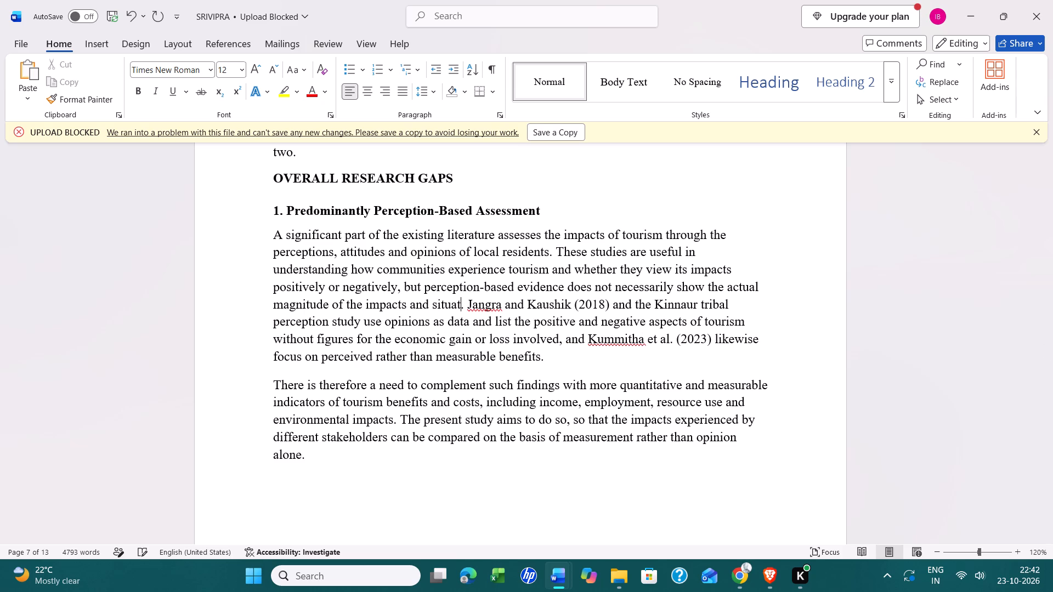
pyautogui.write('ions being faced')
pyautogui.press('BackSpace')
pyautogui.press('BackSpace')
pyautogui.press('BackSpace')
pyautogui.press('BackSpace')
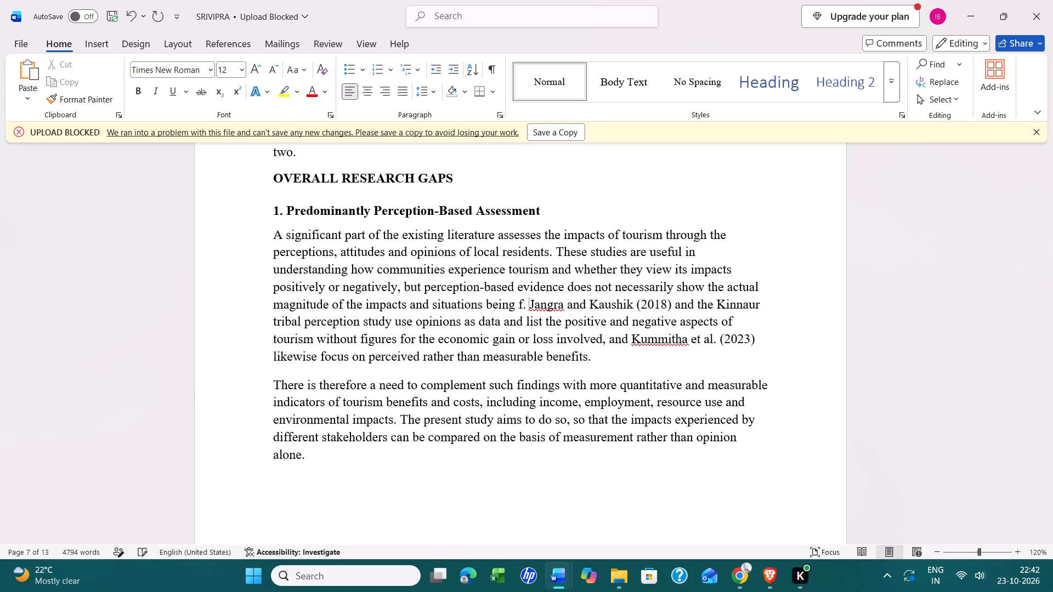
pyautogui.press('BackSpace')
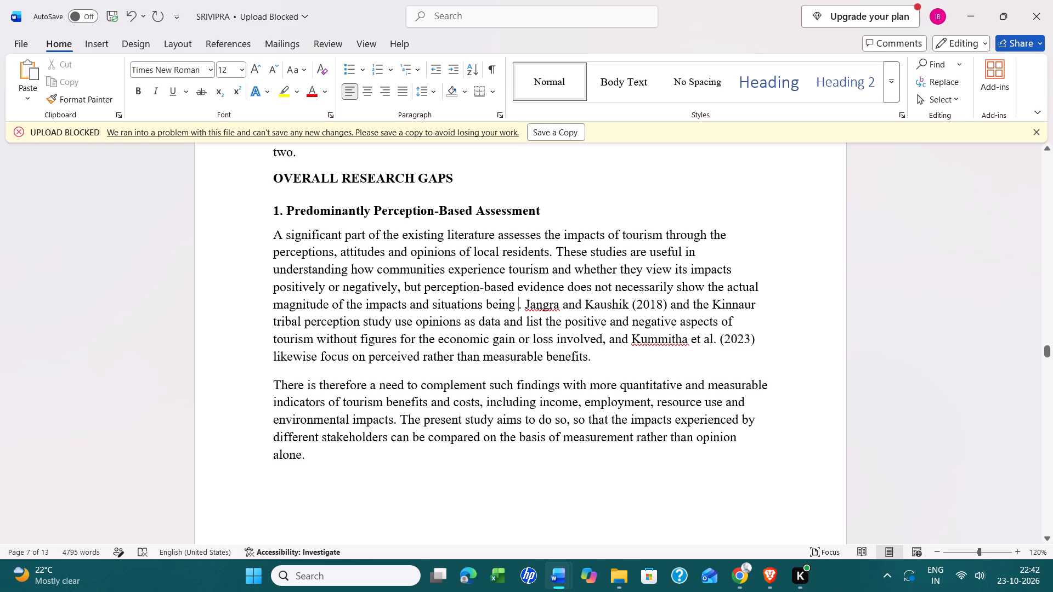
# Replace "the" before "impacts and situations" with "such" in the same sentence.
pyautogui.doubleClick(353, 308)
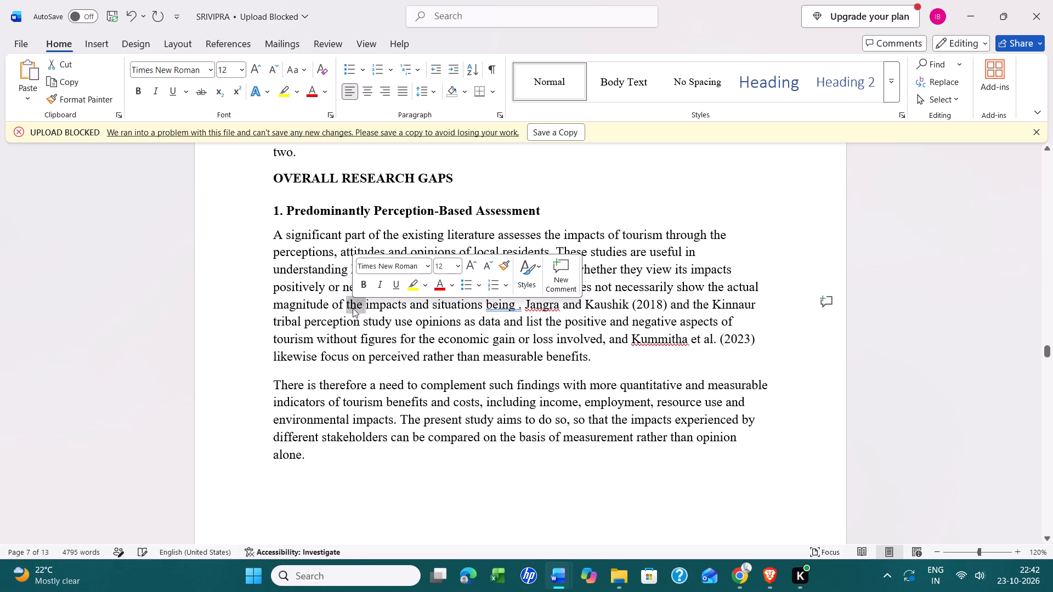
pyautogui.write('such')
pyautogui.press('space')
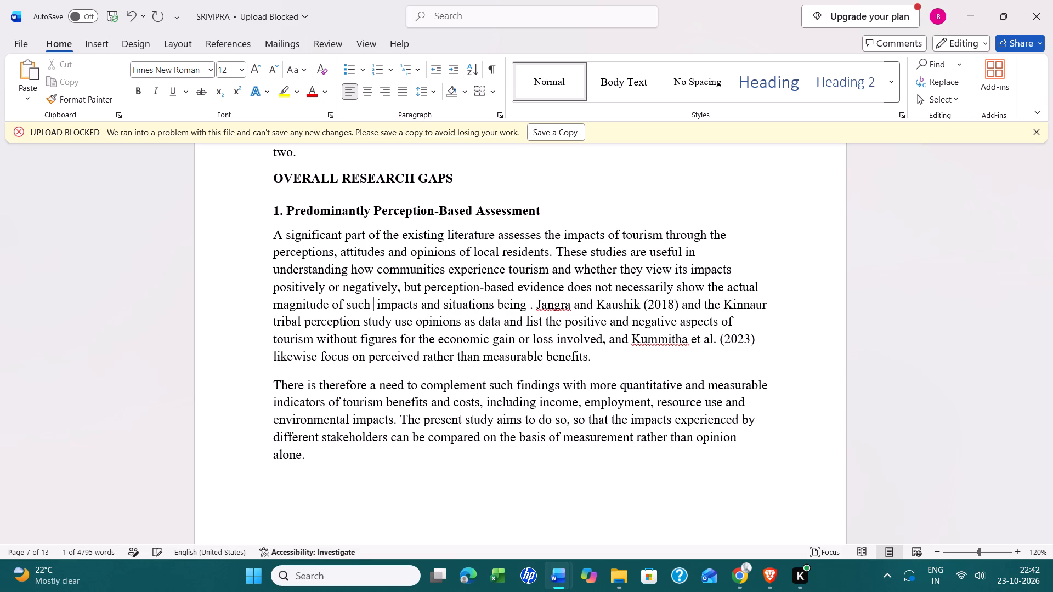
pyautogui.press('BackSpace')
# Replace "situations being" with "assessment of a clearer picture" and close the gap before the full stop.
pyautogui.click(438, 306)
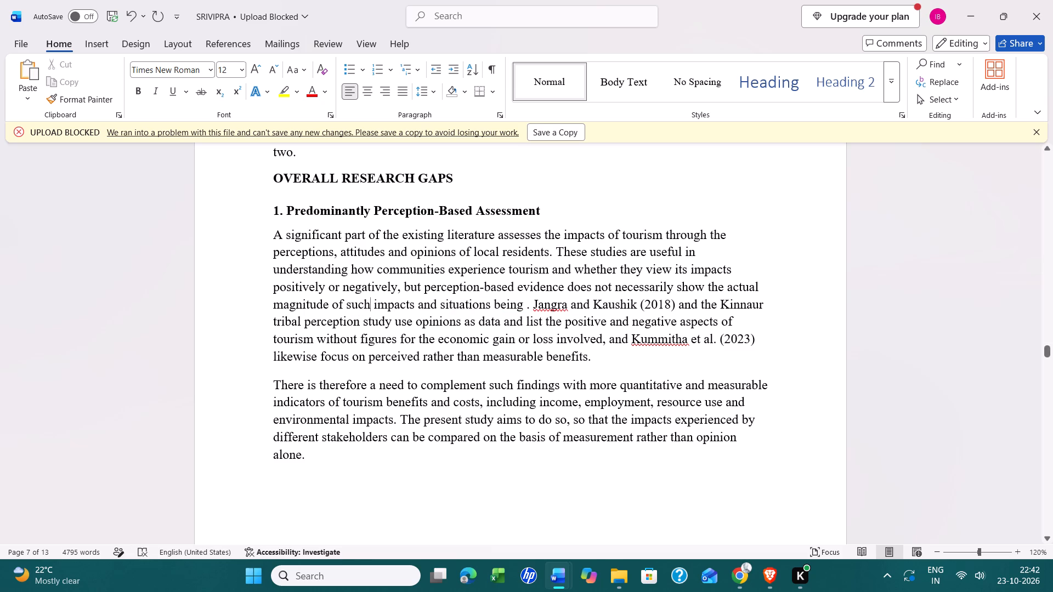
pyautogui.click(447, 311)
pyautogui.moveTo(447, 311); pyautogui.dragTo(460, 309)
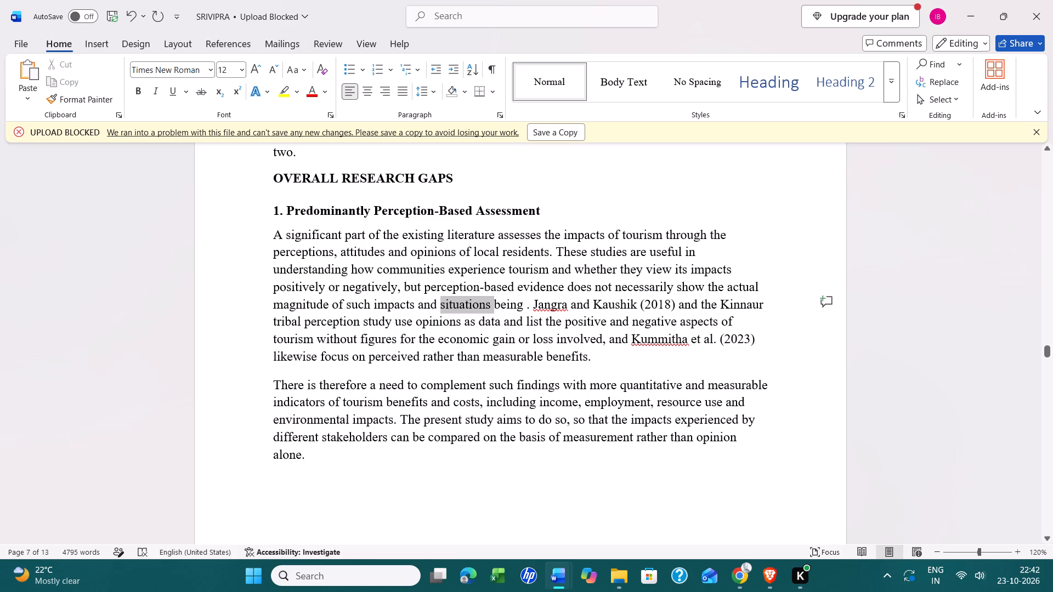
pyautogui.moveTo(460, 309); pyautogui.dragTo(505, 304)
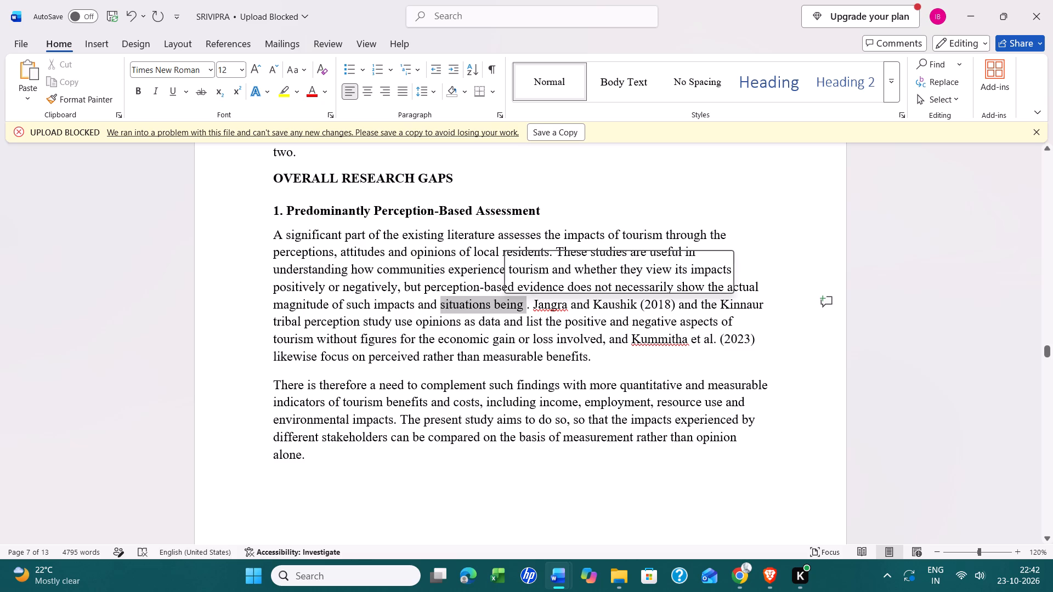
pyautogui.write('assessment of a clearer')
pyautogui.press('space')
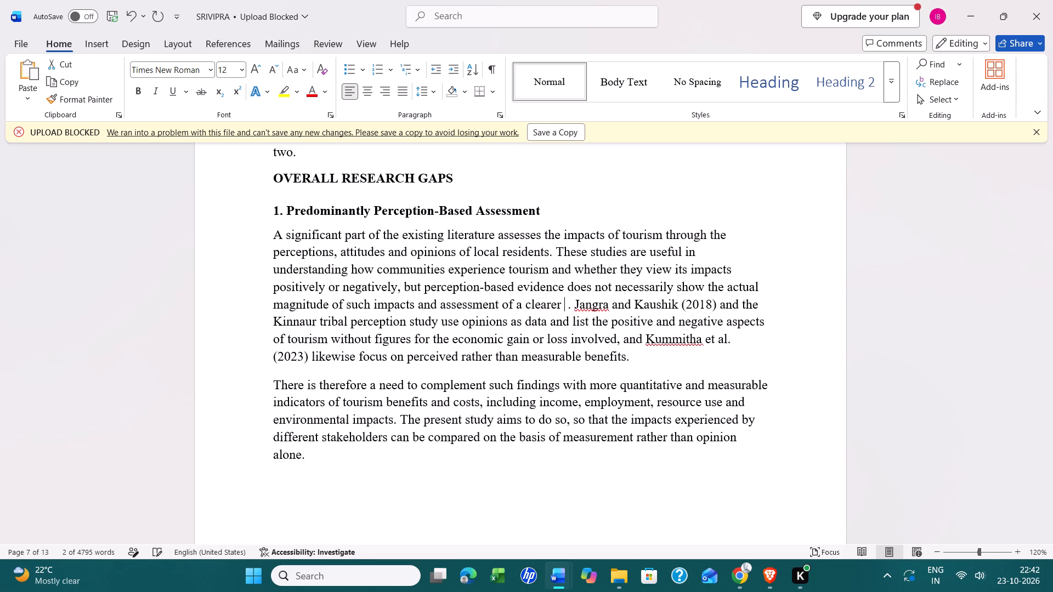
pyautogui.write('pictr')
pyautogui.press('BackSpace')
pyautogui.write('ure')
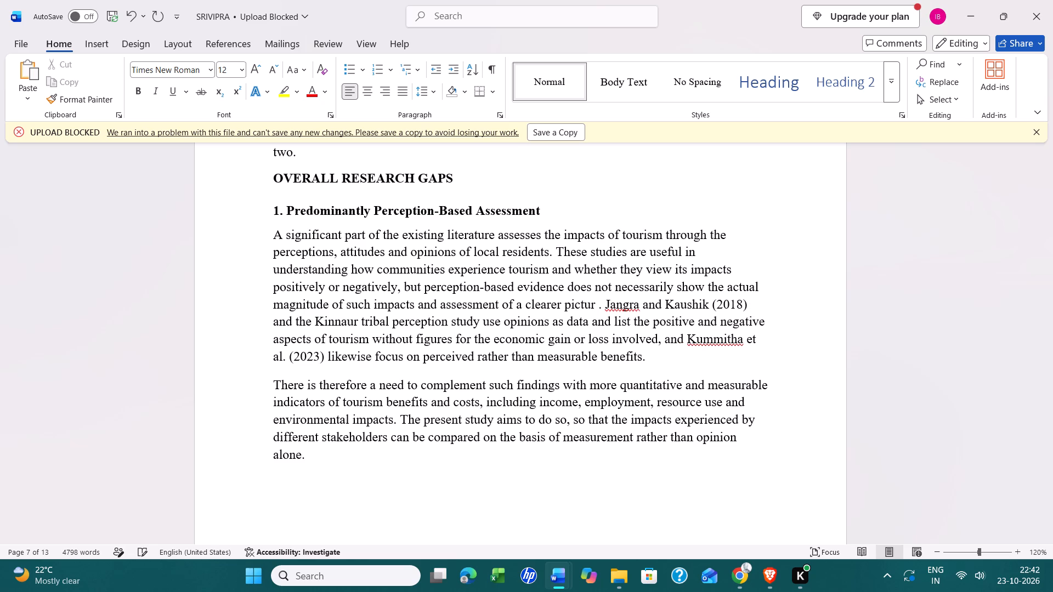
pyautogui.press('Right')
pyautogui.press('BackSpace')
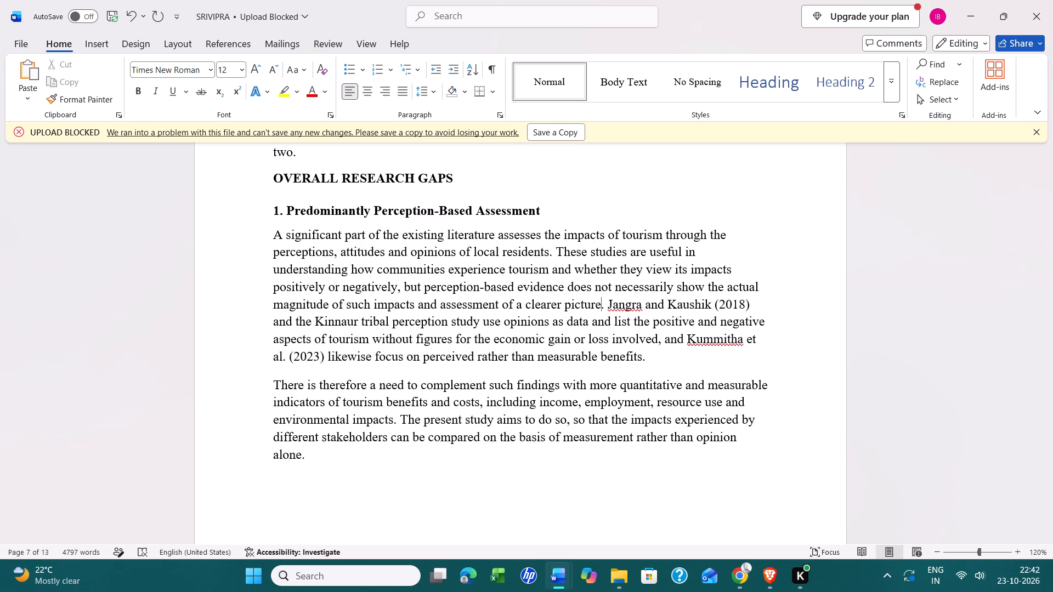
# Read through the rest of research gap 1, including its second paragraph on measurable indicators.
pyautogui.doubleClick(426, 325)
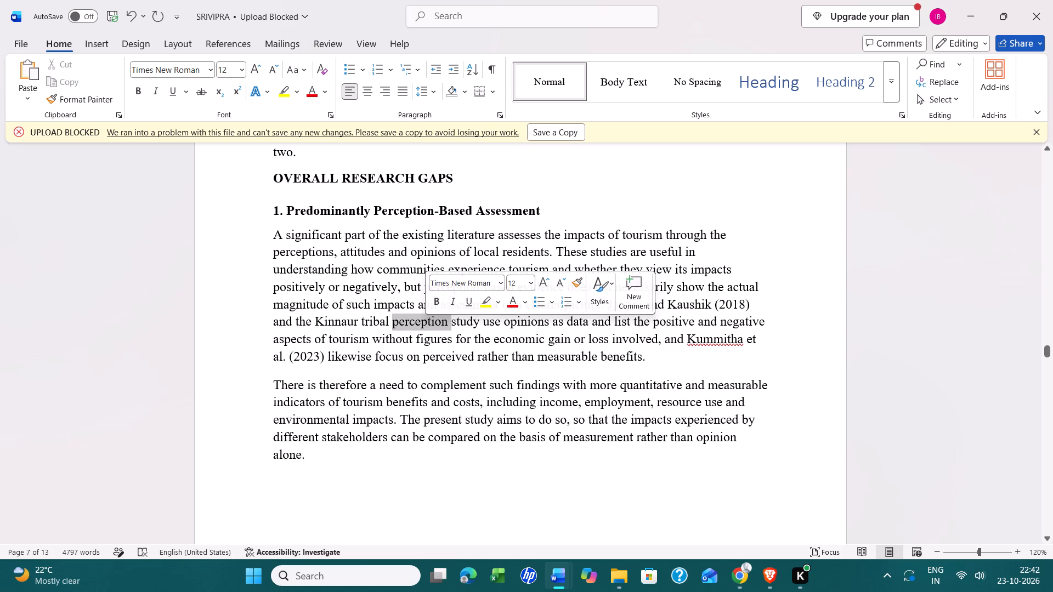
pyautogui.click(467, 349)
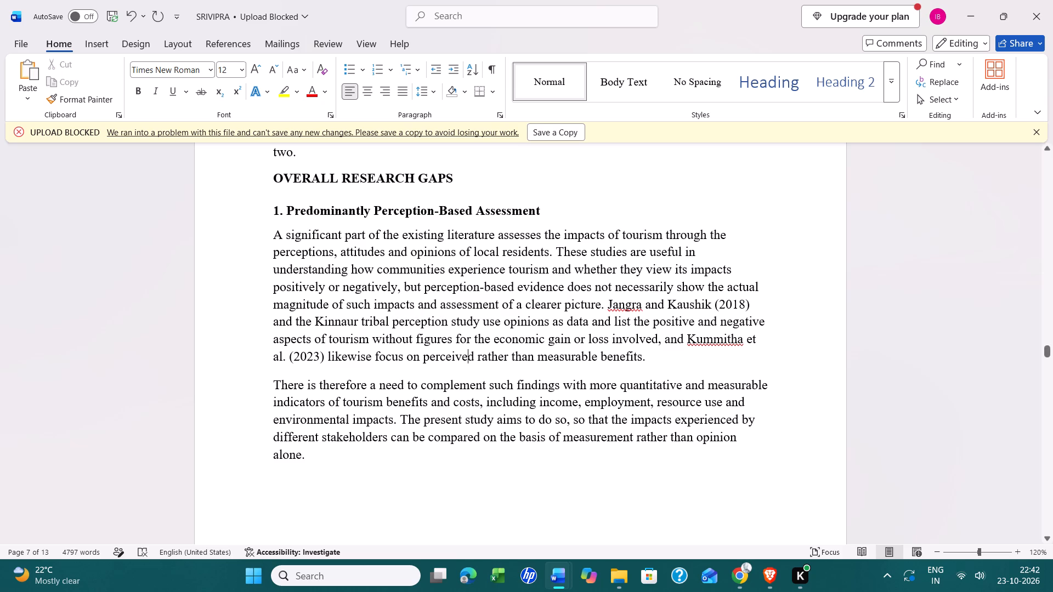
pyautogui.tripleClick(463, 344)
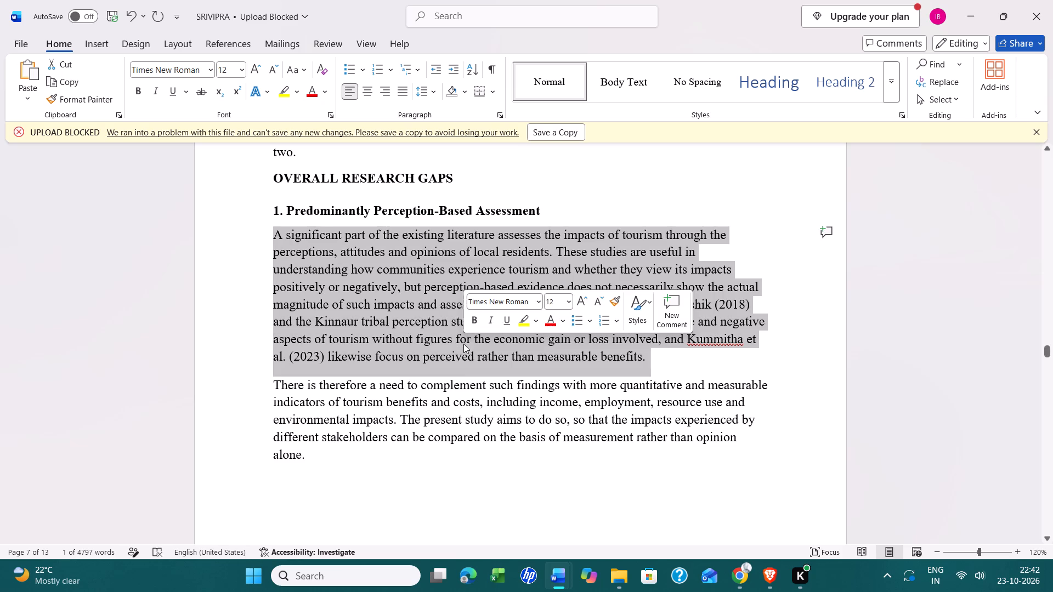
pyautogui.click(455, 375)
pyautogui.scroll(-1, 492, 362)
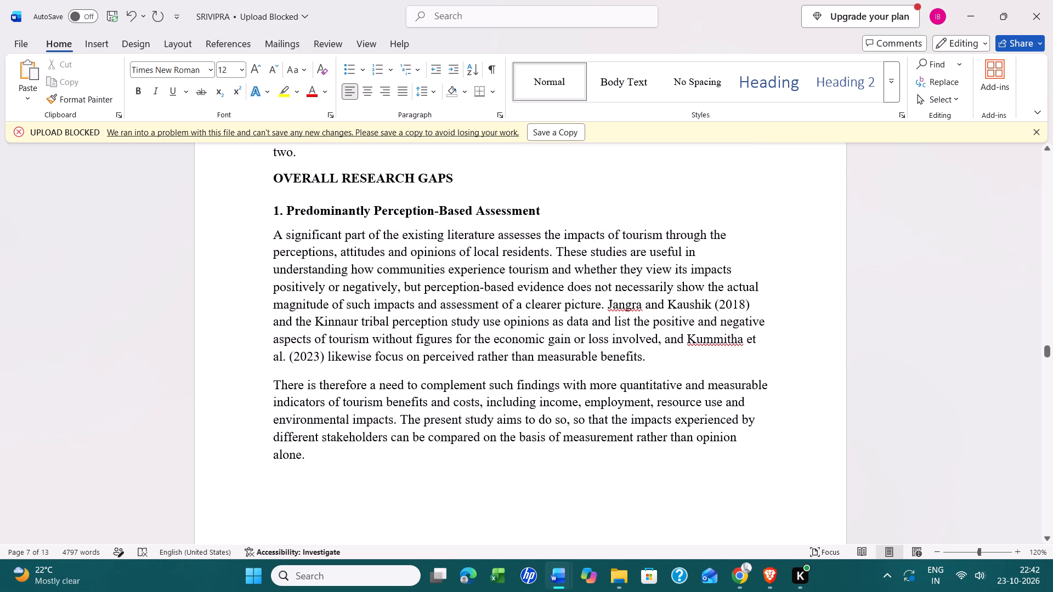
pyautogui.scroll(-1, 492, 362)
pyautogui.doubleClick(314, 286)
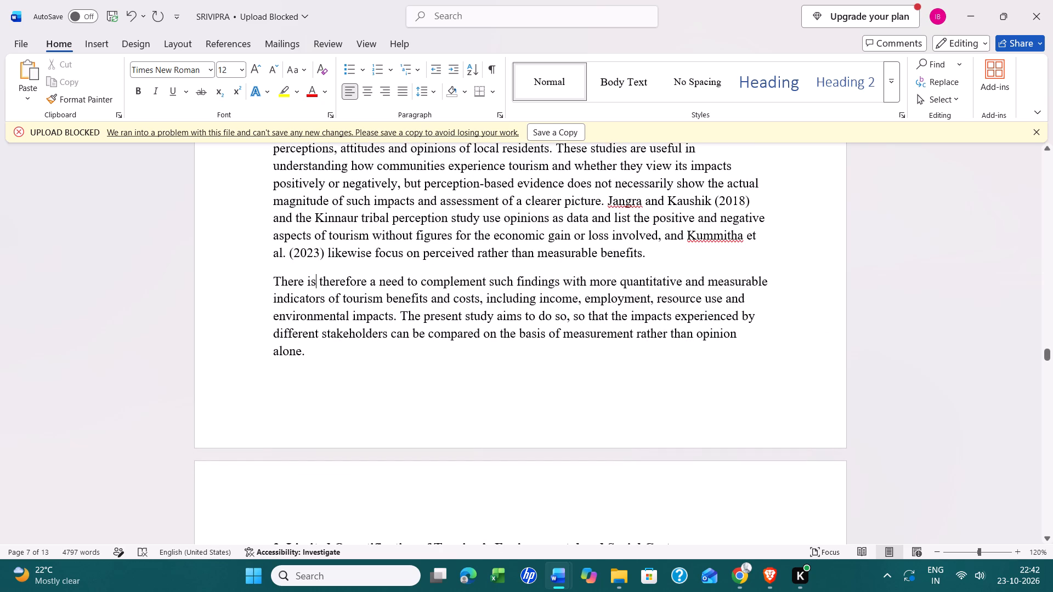
pyautogui.moveTo(314, 286); pyautogui.dragTo(320, 298)
pyautogui.click(303, 323)
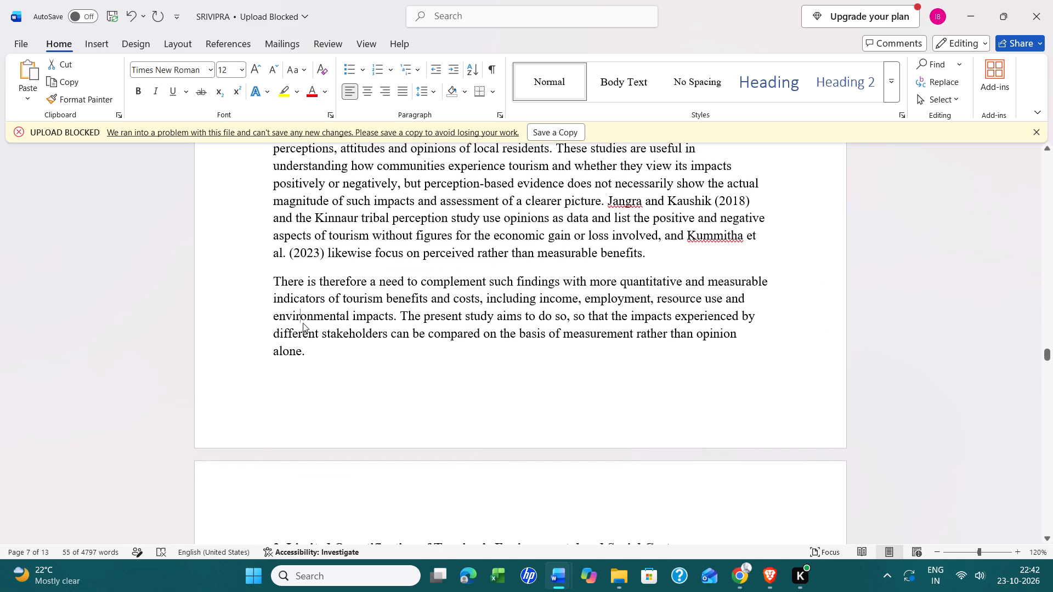
# In the first paragraph of research gap 2, change "neither estimates" to "neither of them estimate".
pyautogui.scroll(-1, 303, 323)
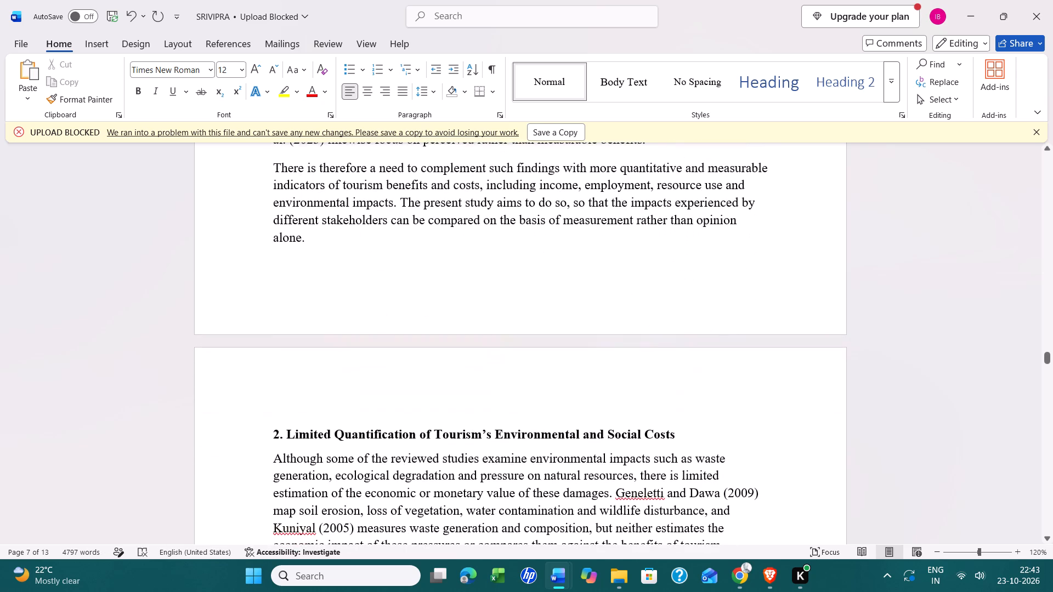
pyautogui.scroll(-2, 303, 323)
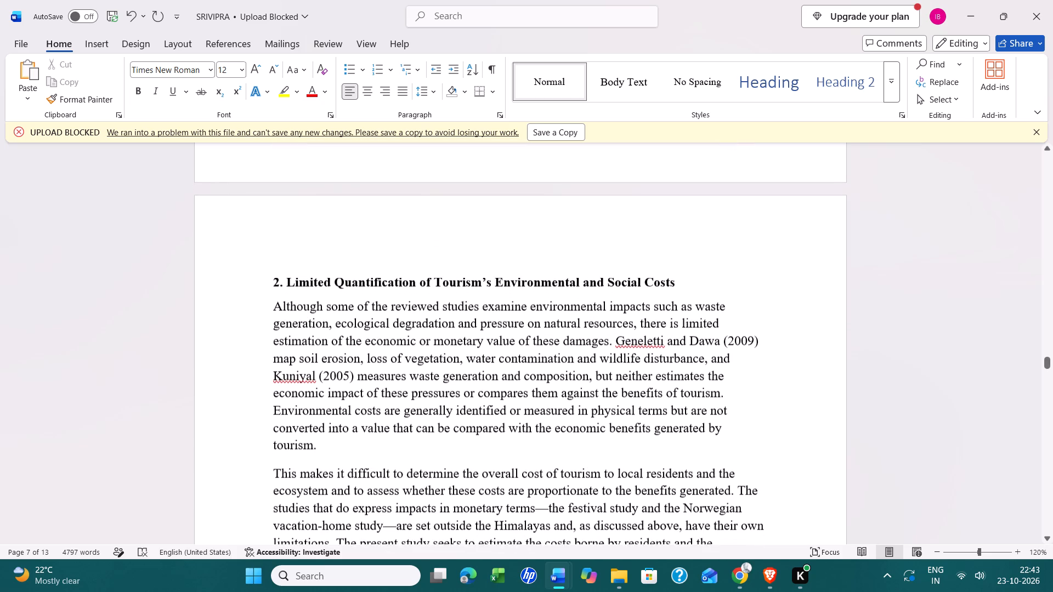
pyautogui.scroll(-1, 303, 323)
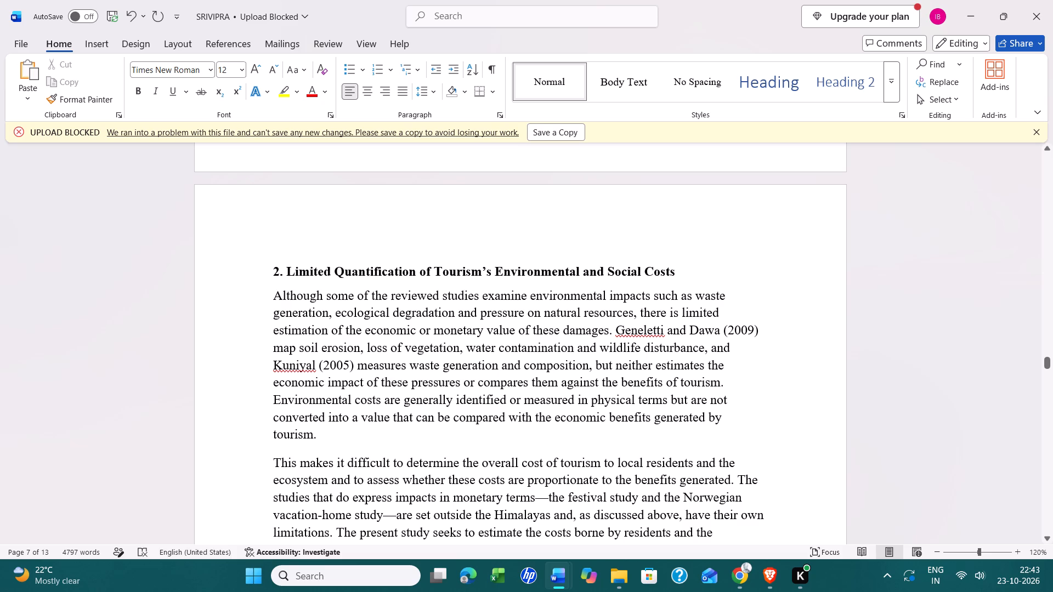
pyautogui.click(654, 367)
pyautogui.write('of them')
pyautogui.press('space')
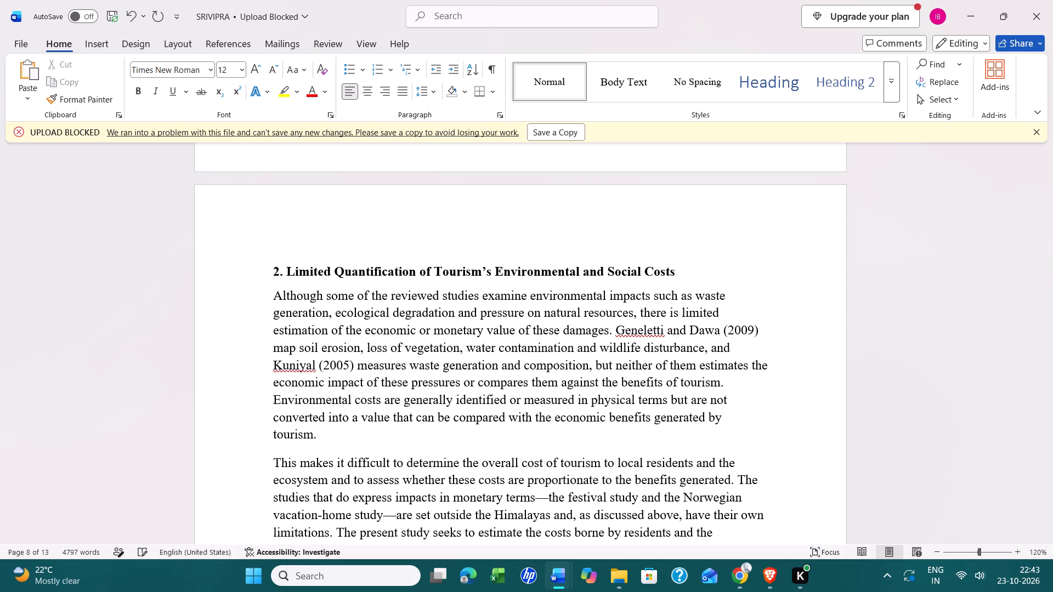
pyautogui.click(749, 368)
pyautogui.press('BackSpace')
# Change "compares" to "compare" in the first paragraph of research gap 2.
pyautogui.click(529, 388)
pyautogui.press('BackSpace')
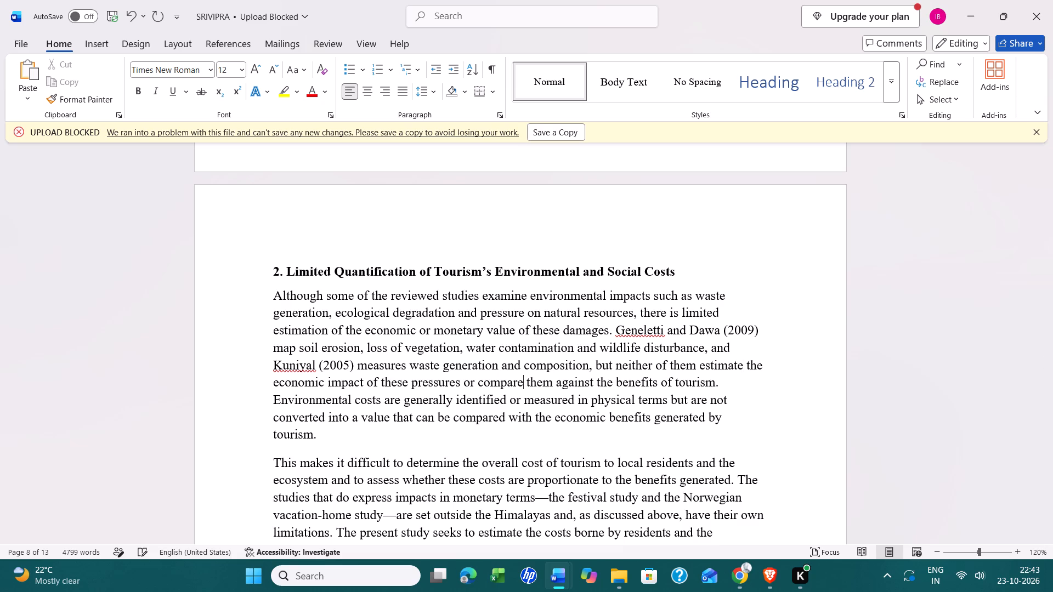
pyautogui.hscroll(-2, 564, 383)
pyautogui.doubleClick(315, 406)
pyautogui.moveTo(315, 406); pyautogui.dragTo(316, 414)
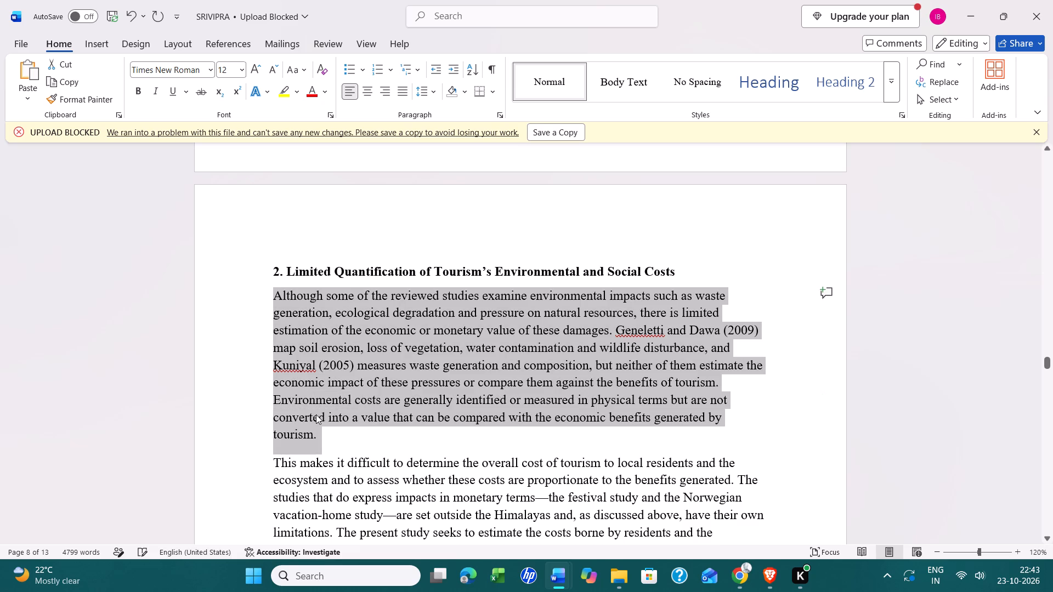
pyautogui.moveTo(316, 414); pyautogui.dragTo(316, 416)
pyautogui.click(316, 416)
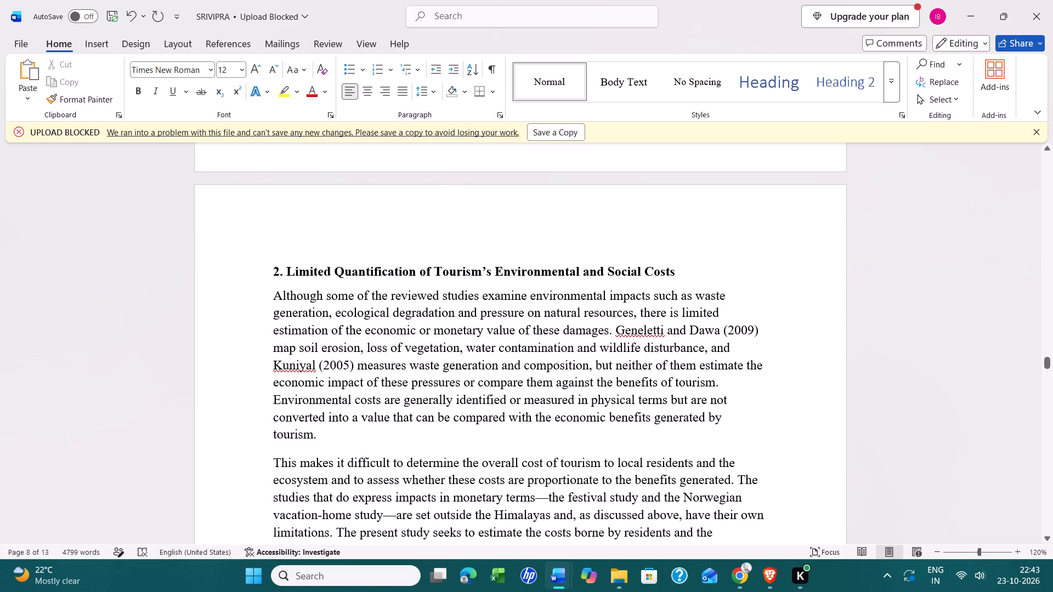
# Break the paragraph after "Environmental costs are" and continue it with "not converted into a value but instead are generally identified or measured in physical terms".
pyautogui.click(403, 400)
pyautogui.press('Return')
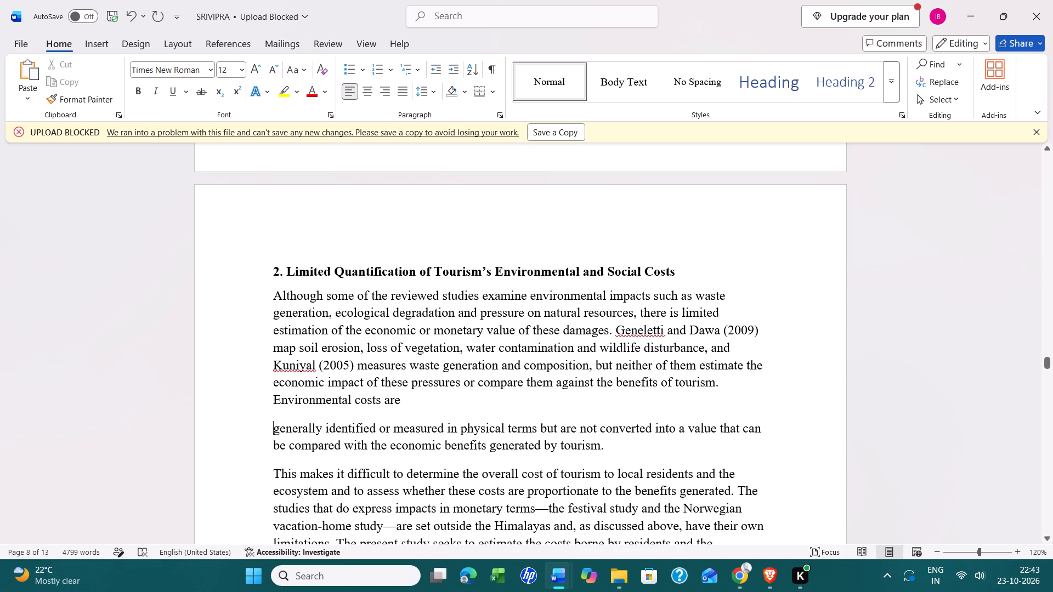
pyautogui.click(418, 400)
pyautogui.write('not converted')
pyautogui.press('space')
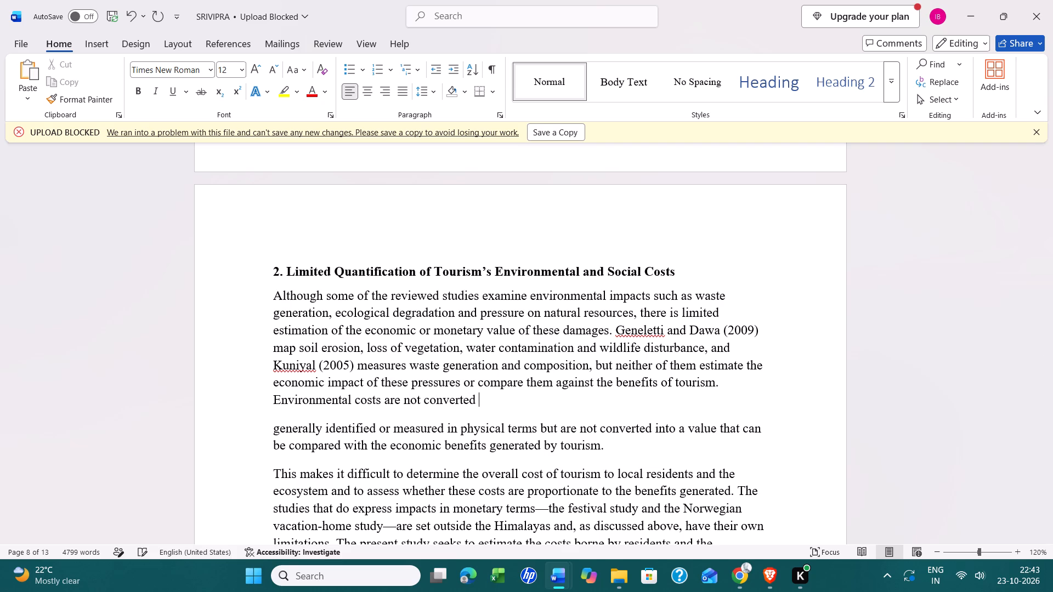
pyautogui.write('into a')
pyautogui.press('space')
pyautogui.write('value')
pyautogui.press('space')
pyautogui.write('but instead are')
pyautogui.press('space')
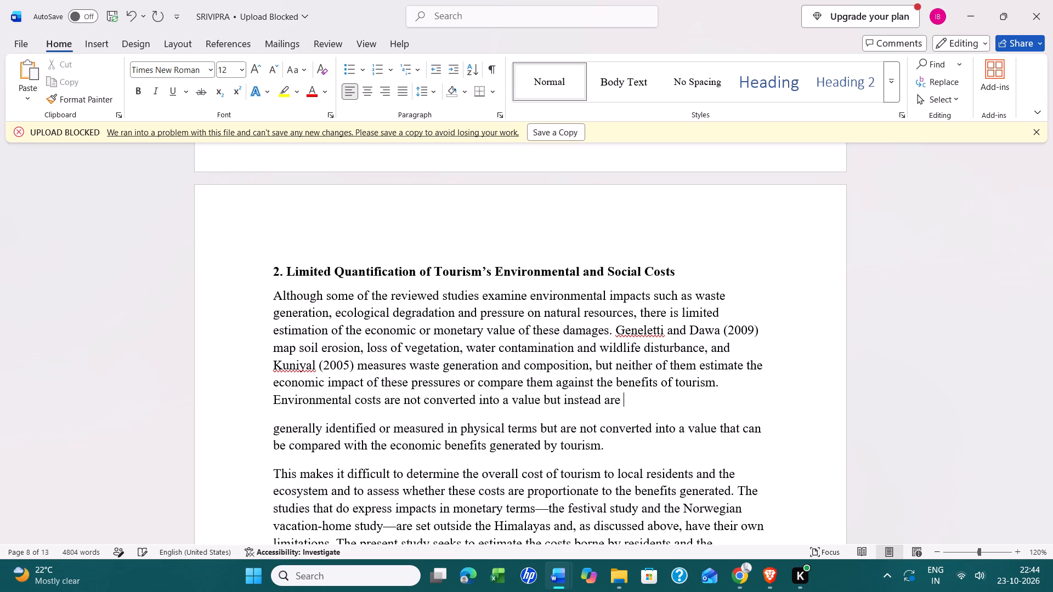
pyautogui.write('generea')
pyautogui.press('BackSpace')
pyautogui.press('BackSpace')
pyautogui.write('ally iden')
pyautogui.write('tified or measureed')
pyautogui.press('BackSpace')
pyautogui.press('BackSpace')
pyautogui.write('d in physical terms')
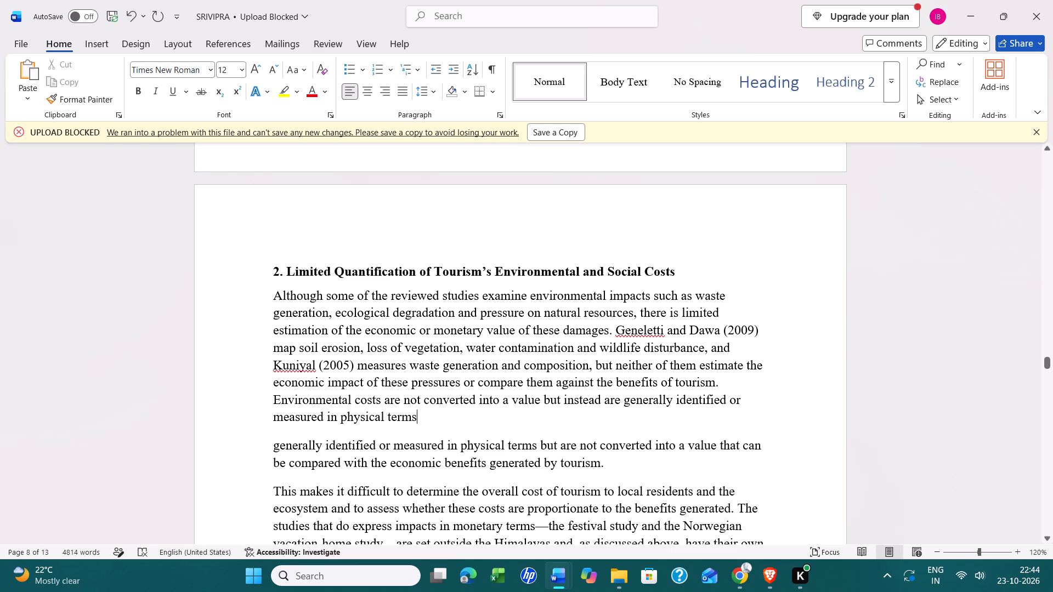
# Copy "that can be compared with the economic benefits generated by tourism." from the old wording and paste it after "converted into a value".
pyautogui.click(542, 405)
pyautogui.click(721, 446)
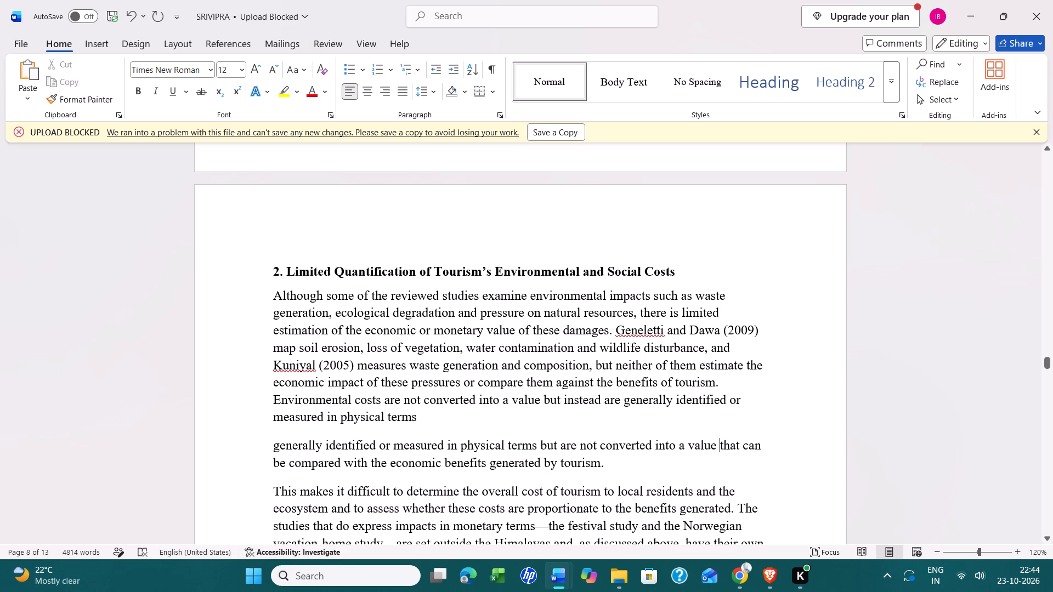
pyautogui.click(721, 446)
pyautogui.moveTo(721, 446); pyautogui.dragTo(682, 459)
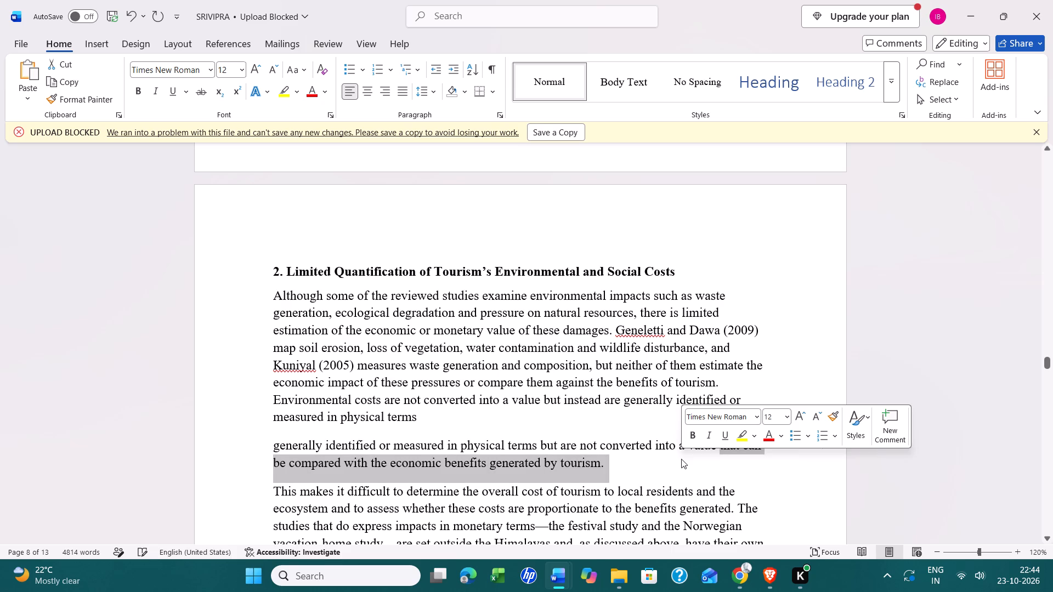
pyautogui.hotkey('ctrl', 'c')
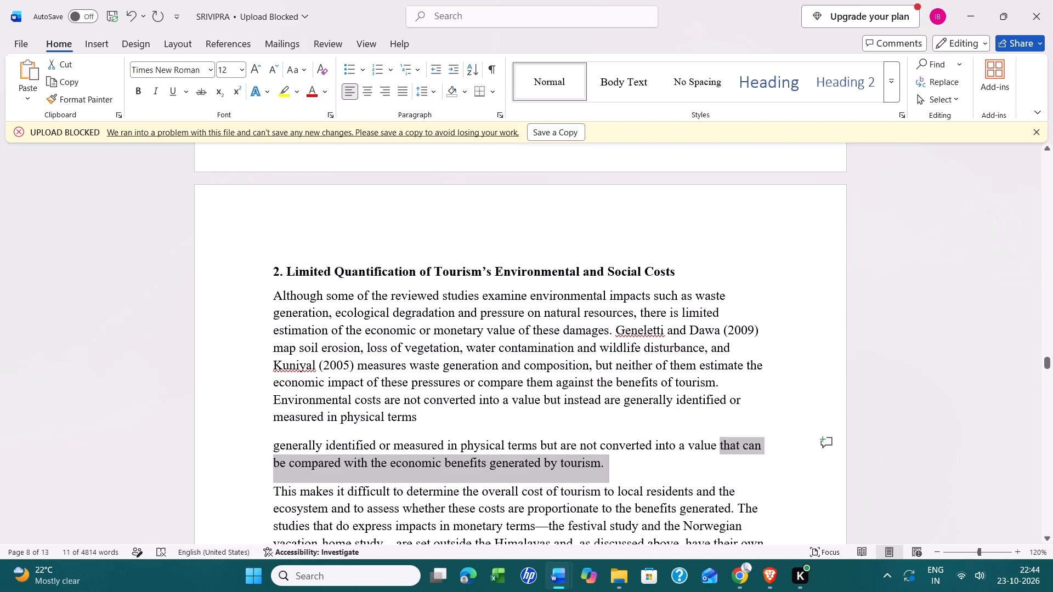
pyautogui.click(541, 400)
pyautogui.press('space')
pyautogui.hotkey('ctrl', 'v')
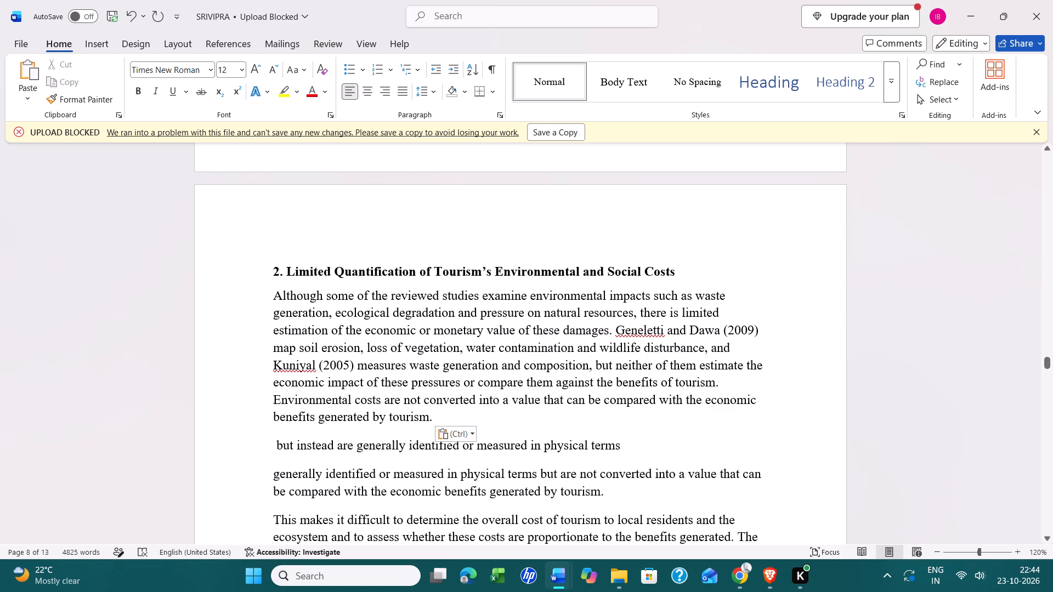
# Replace "with" with "against" in the pasted phrase "compared with the economic benefits".
pyautogui.doubleClick(672, 403)
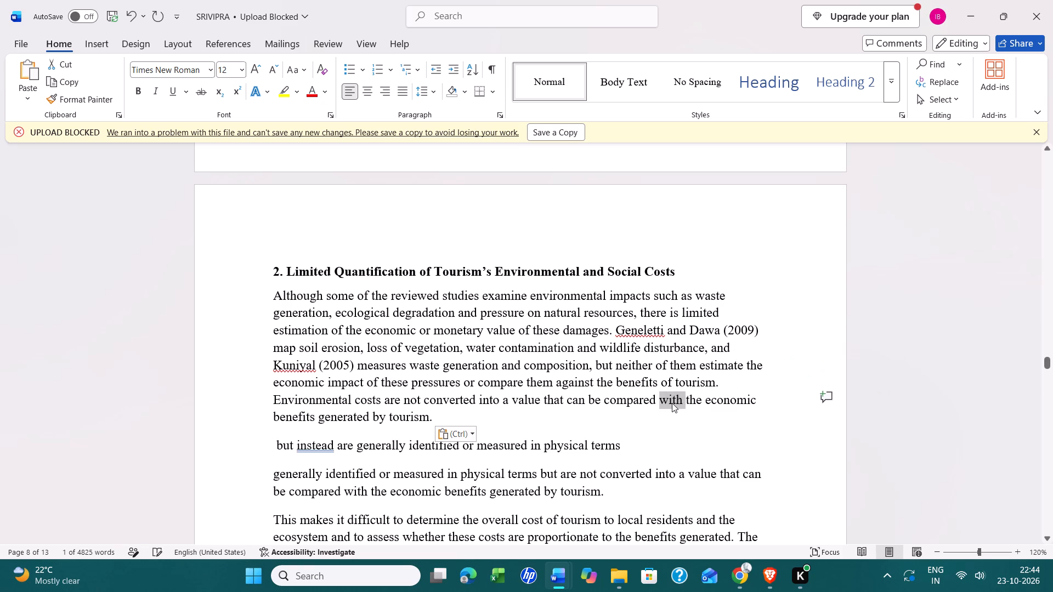
pyautogui.write('ag')
pyautogui.write('ainst')
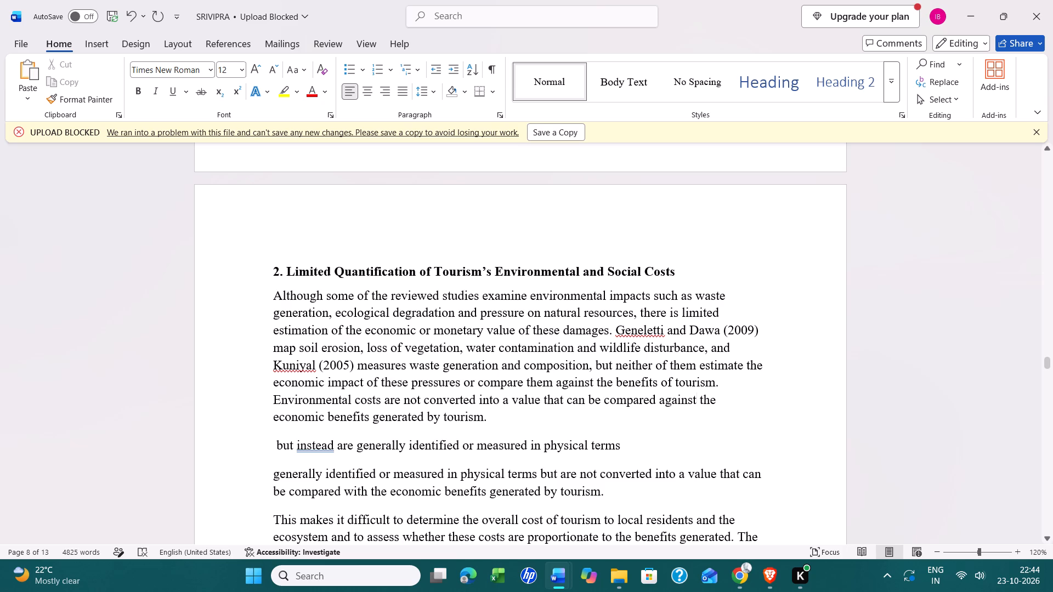
# Join "but instead are generally identified" onto the preceding line after "generated by tourism", removing the full stop between them.
pyautogui.click(276, 446)
pyautogui.press('BackSpace')
pyautogui.press('BackSpace')
pyautogui.press('BackSpace')
pyautogui.press('space')
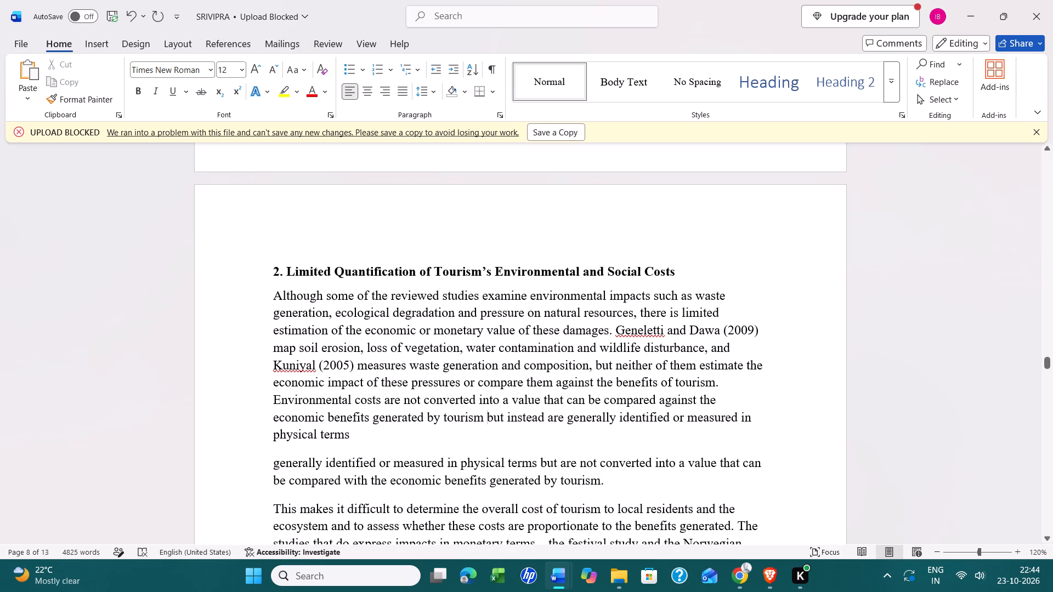
# Delete the leftover old wording starting "generally identified or measured" and end the rewritten sentence with a full stop after "physical terms".
pyautogui.click(293, 460)
pyautogui.moveTo(293, 460); pyautogui.dragTo(337, 478)
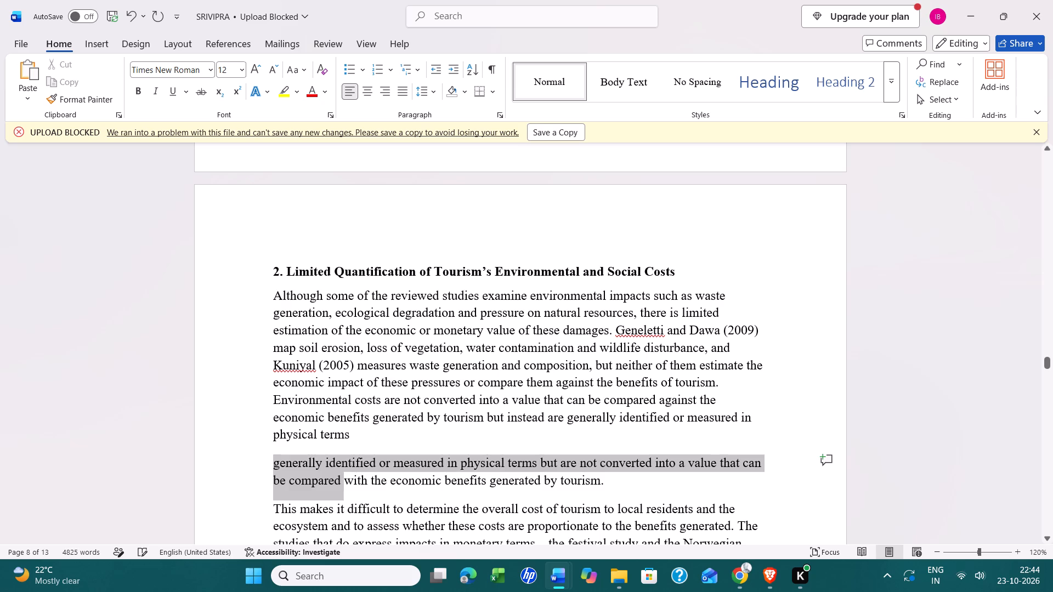
pyautogui.moveTo(337, 478); pyautogui.dragTo(616, 487)
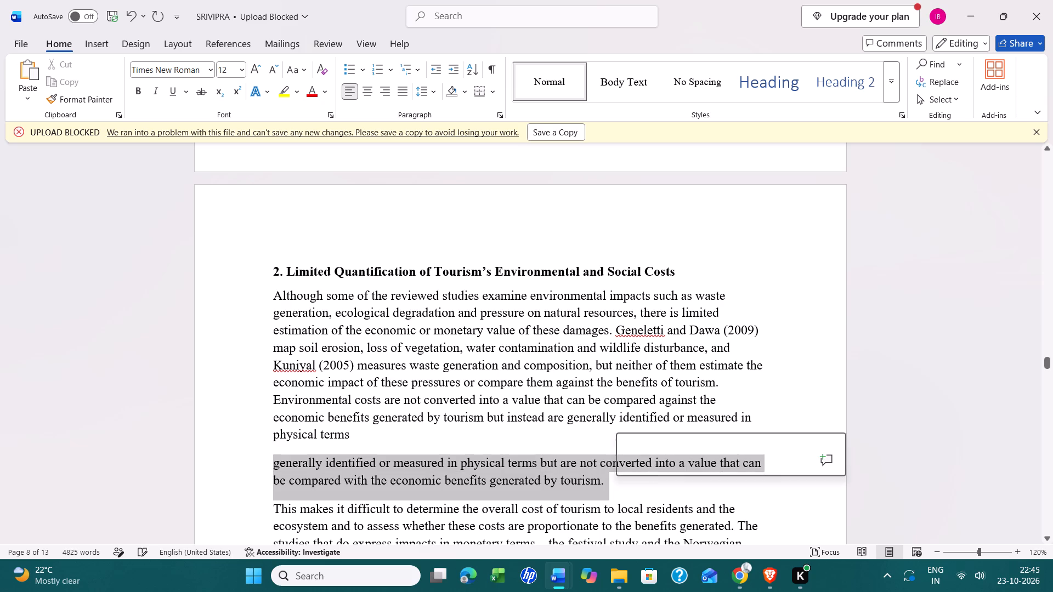
pyautogui.press('BackSpace')
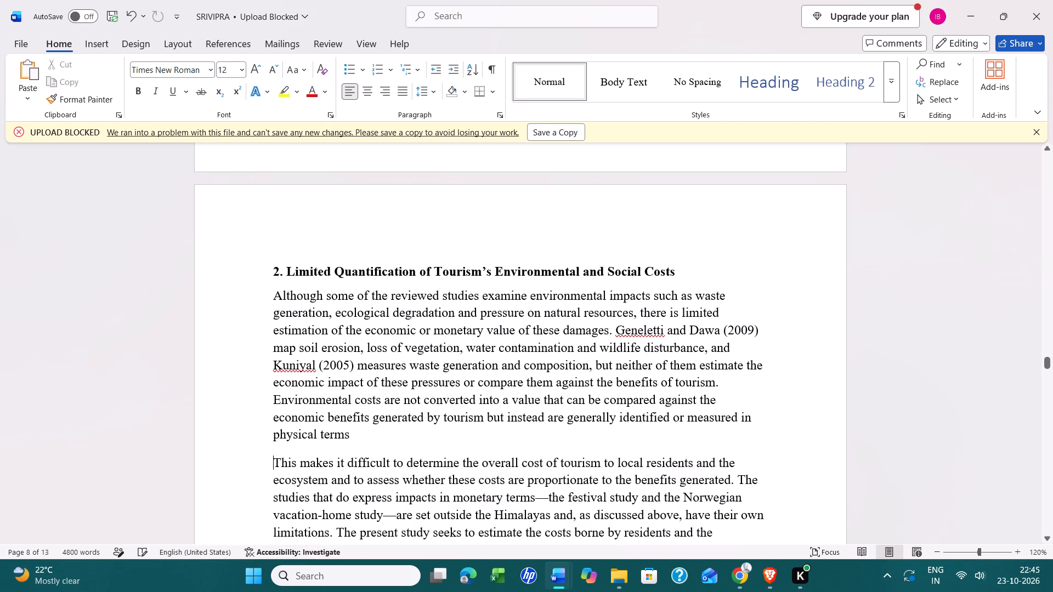
pyautogui.click(359, 439)
pyautogui.press('.')
# In section 2's second paragraph, replace the dash between "monetary terms" and "the festival study" with a semicolon and a space.
pyautogui.scroll(-1, 359, 439)
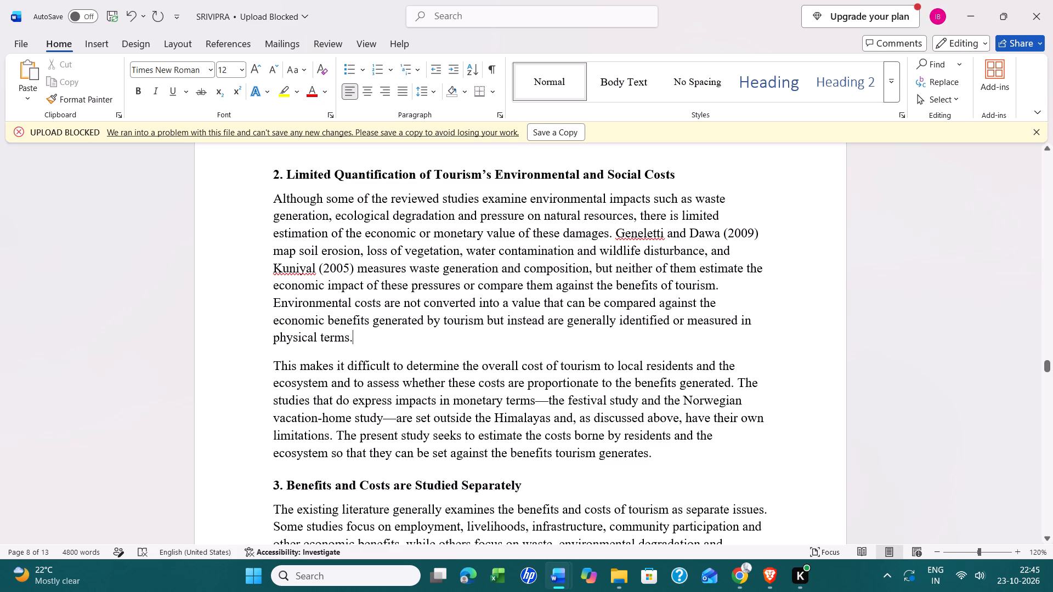
pyautogui.tripleClick(335, 378)
pyautogui.click(329, 417)
pyautogui.tripleClick(437, 405)
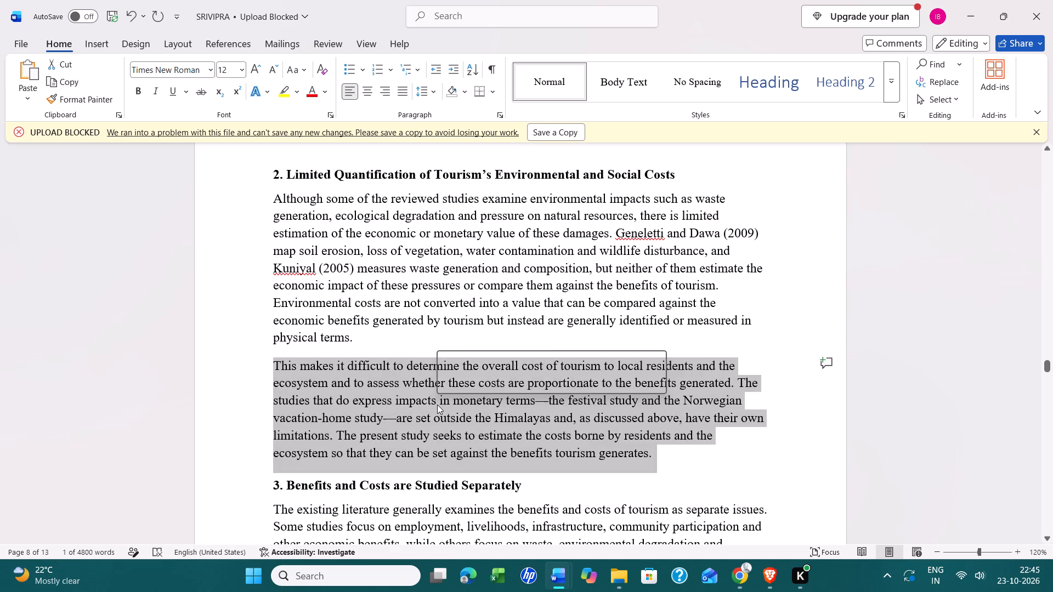
pyautogui.click(437, 405)
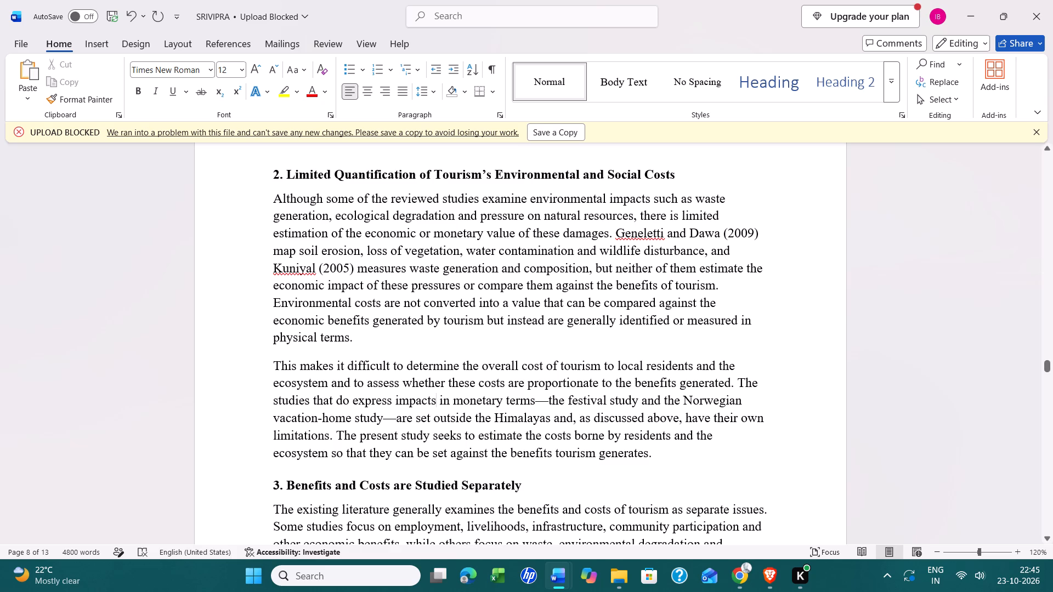
pyautogui.click(547, 406)
pyautogui.press('BackSpace')
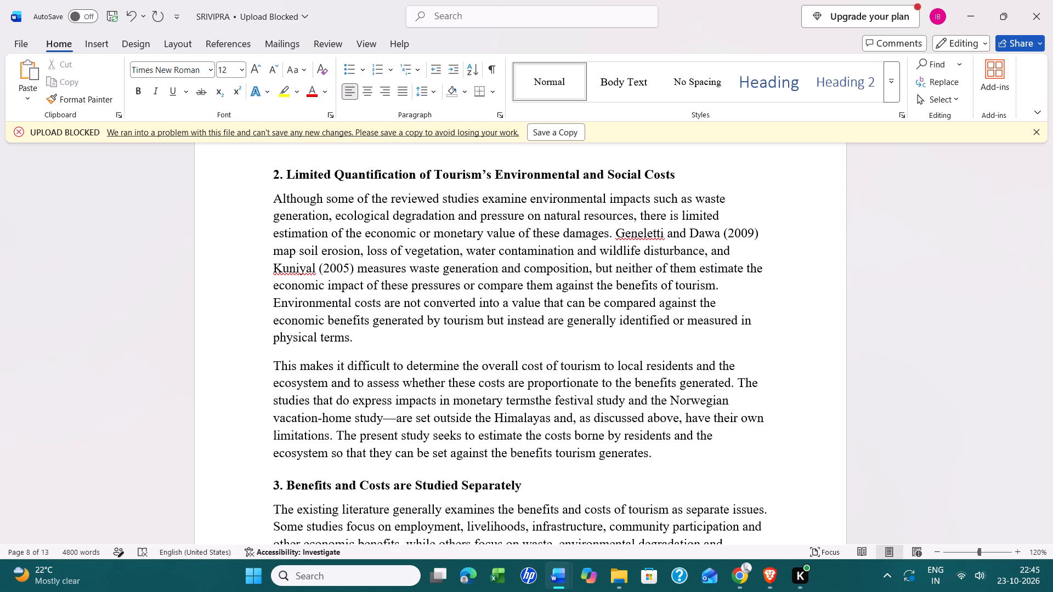
pyautogui.press('space')
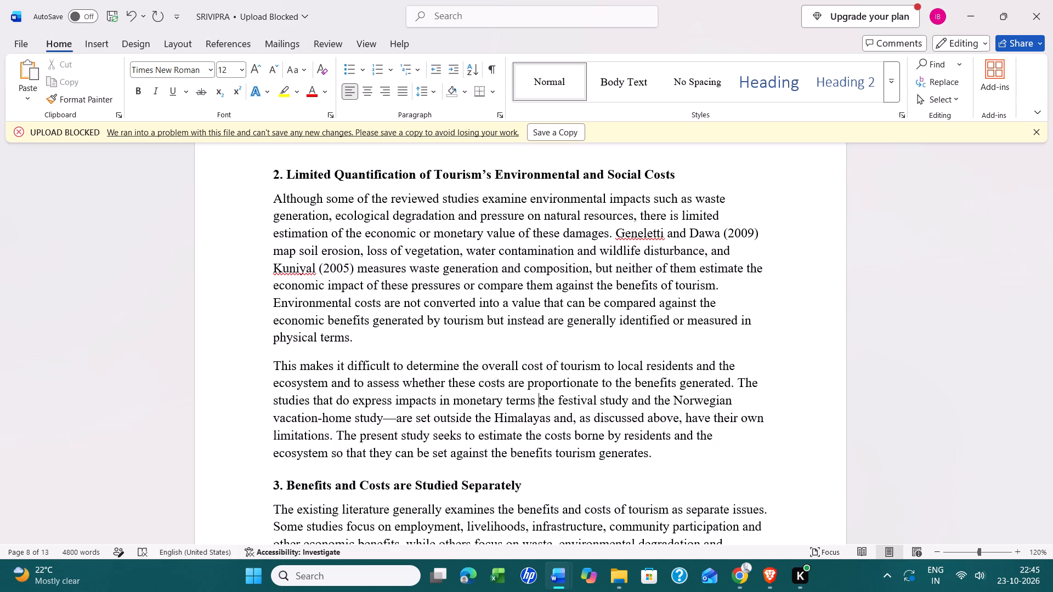
pyautogui.press('-')
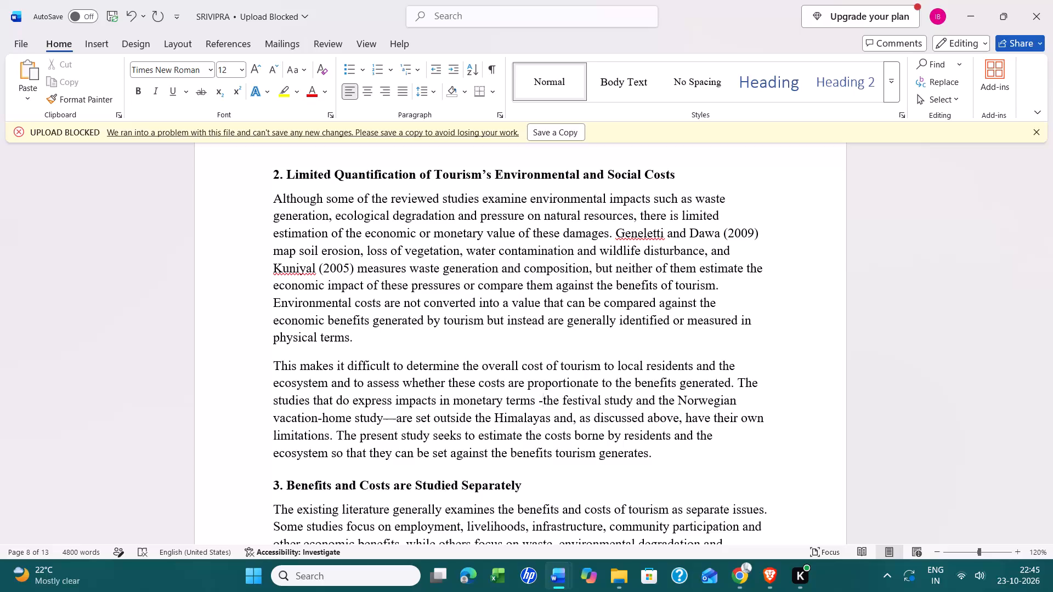
pyautogui.press('BackSpace')
pyautogui.press('BackSpace')
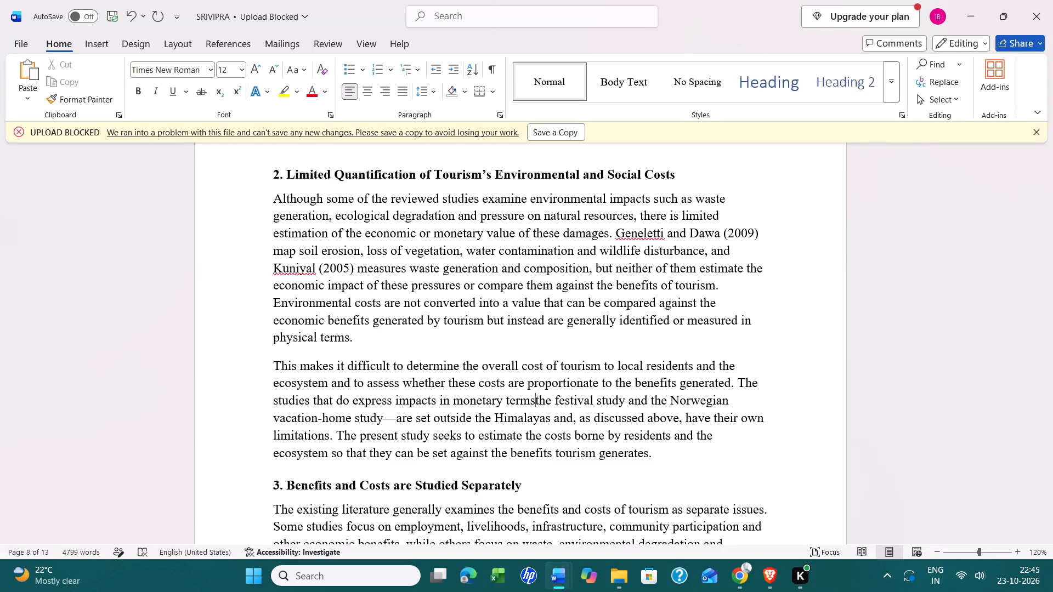
pyautogui.write(':')
pyautogui.press('space')
pyautogui.press('BackSpace')
pyautogui.press('BackSpace')
pyautogui.write(';')
pyautogui.press('space')
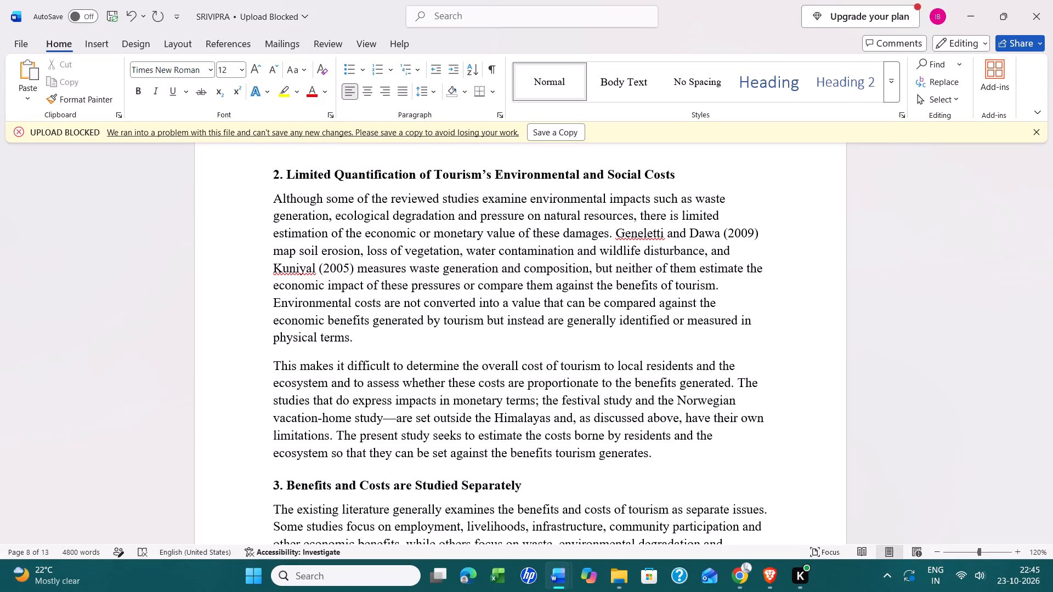
# Replace the dash between "vacation-home study" and "are set outside" with a space.
pyautogui.click(395, 424)
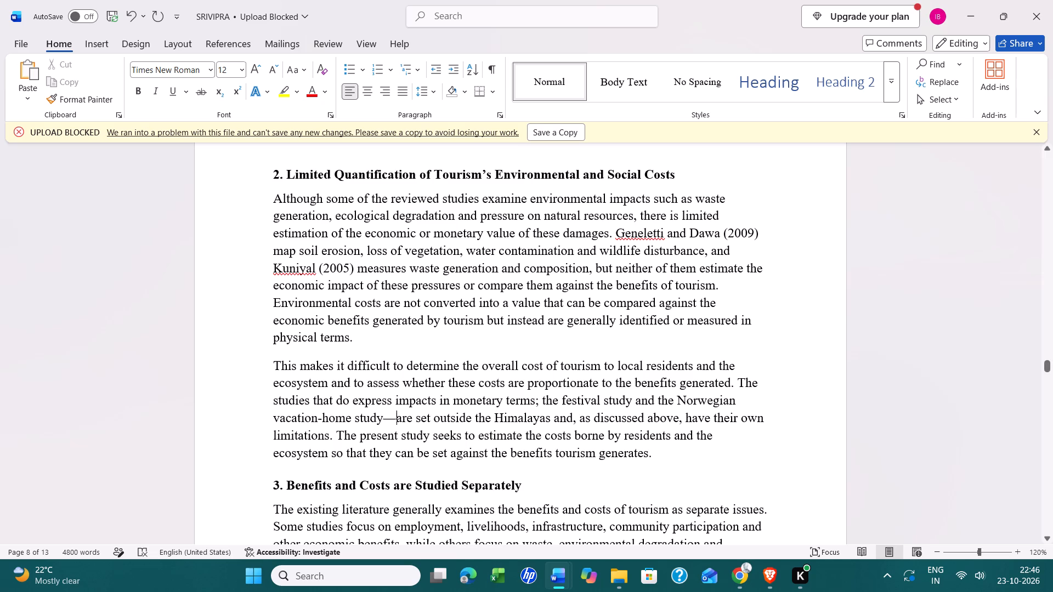
pyautogui.press('BackSpace')
pyautogui.press('space')
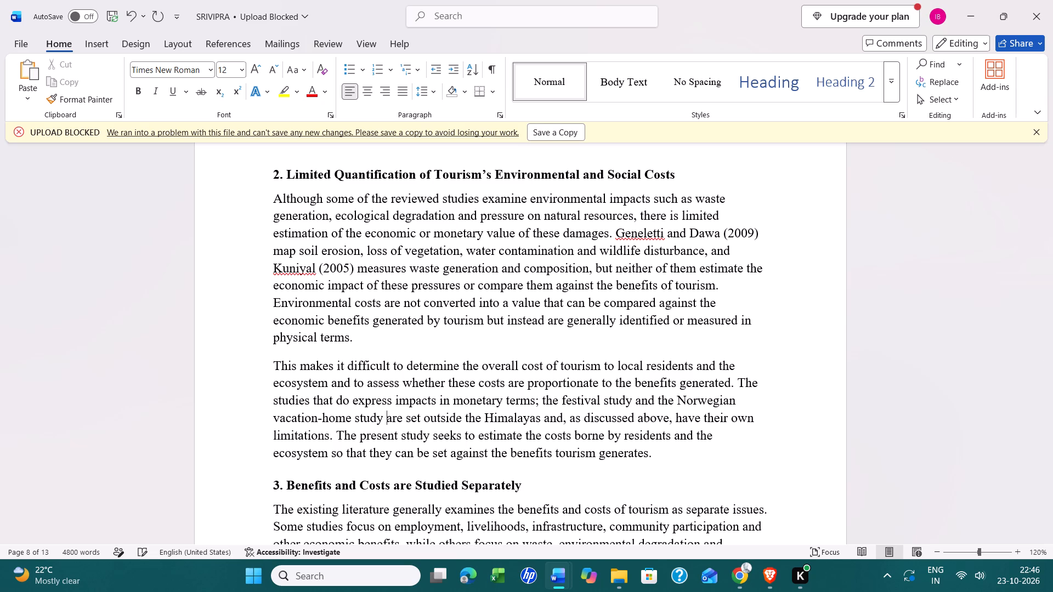
# Add "both" and "of" to the same sentence so that it reads "are both set outside of the Himalayas".
pyautogui.click(407, 431)
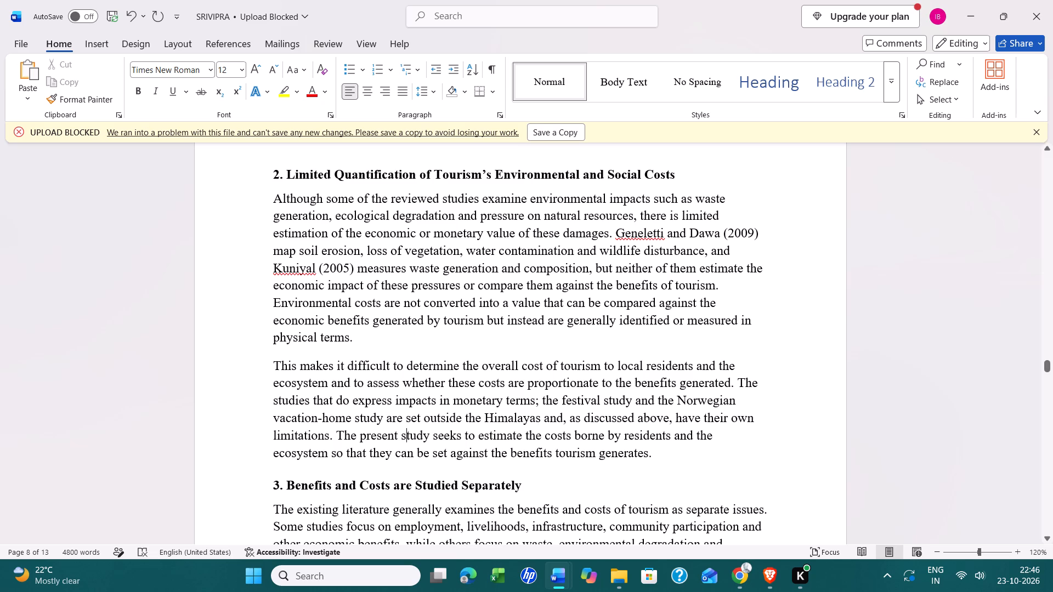
pyautogui.click(403, 423)
pyautogui.press('space')
pyautogui.write('both')
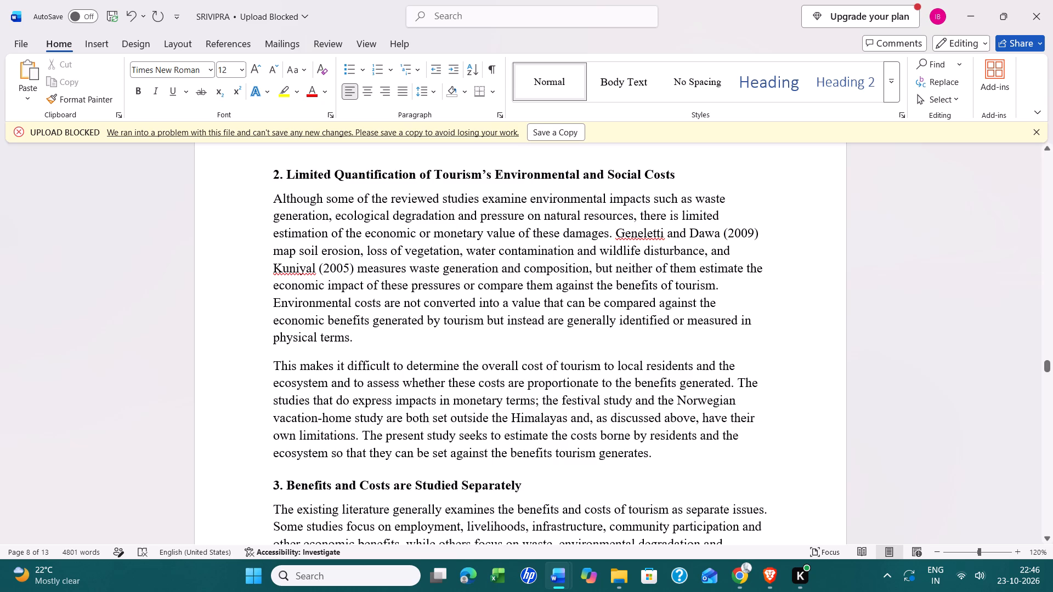
pyautogui.click(494, 424)
pyautogui.press('Left')
pyautogui.write('of')
pyautogui.press('space')
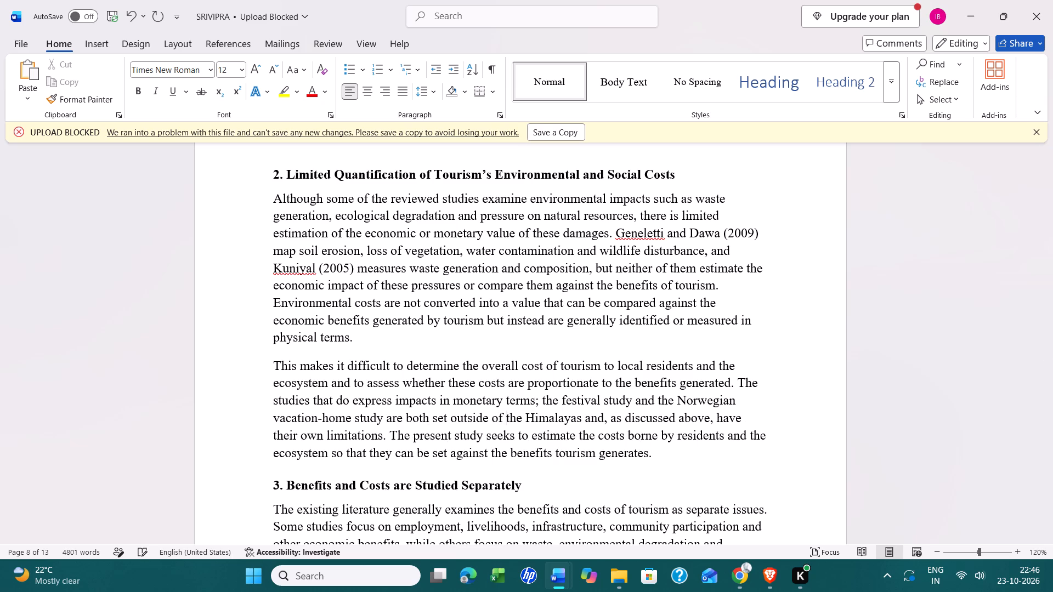
# Delete "as discussed above" and its surrounding commas so the sentence reads "and have their own limitations".
pyautogui.click(611, 420)
pyautogui.moveTo(611, 420); pyautogui.dragTo(648, 420)
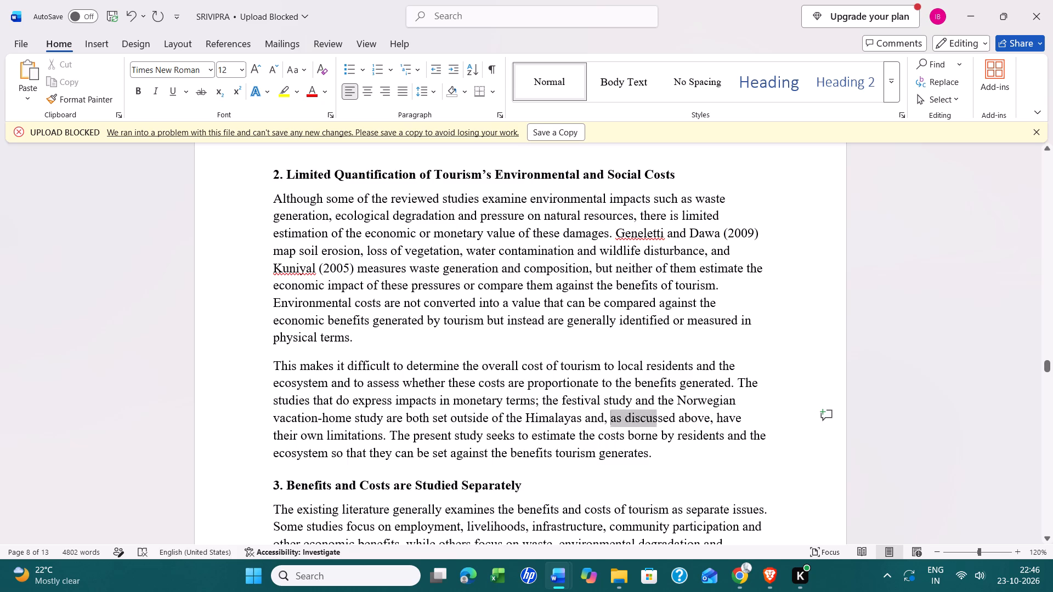
pyautogui.moveTo(648, 420); pyautogui.dragTo(695, 424)
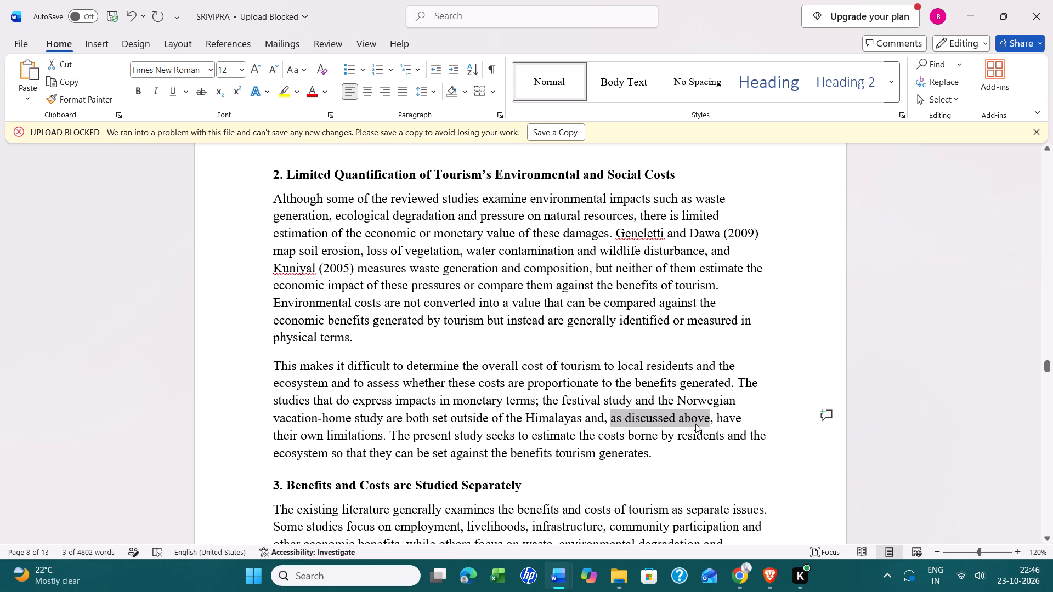
pyautogui.hotkey('shift', 'Right')
pyautogui.press('BackSpace')
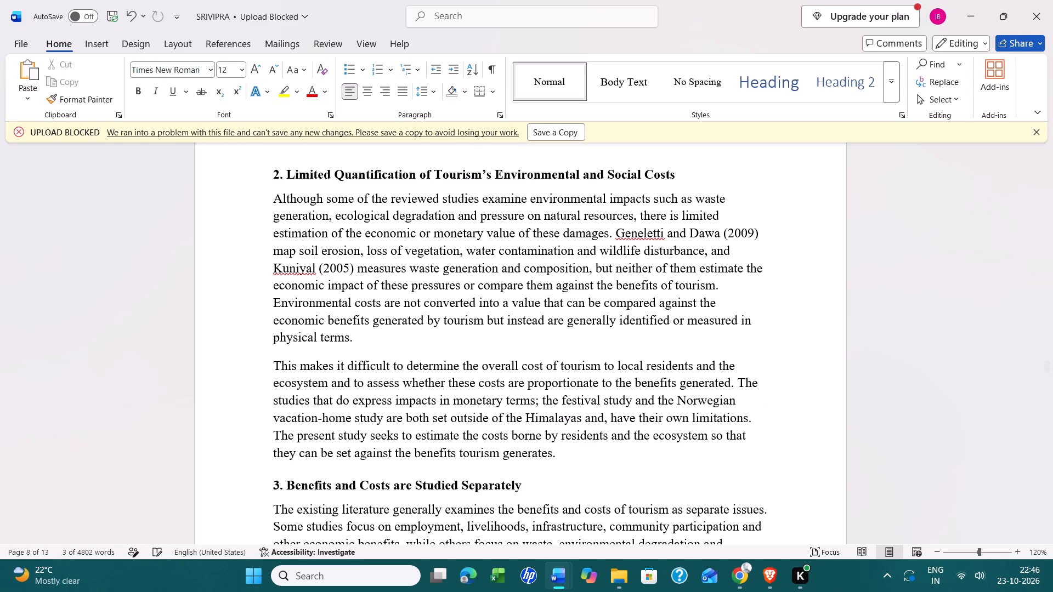
pyautogui.press('BackSpace')
pyautogui.press('BackSpace')
pyautogui.press('space')
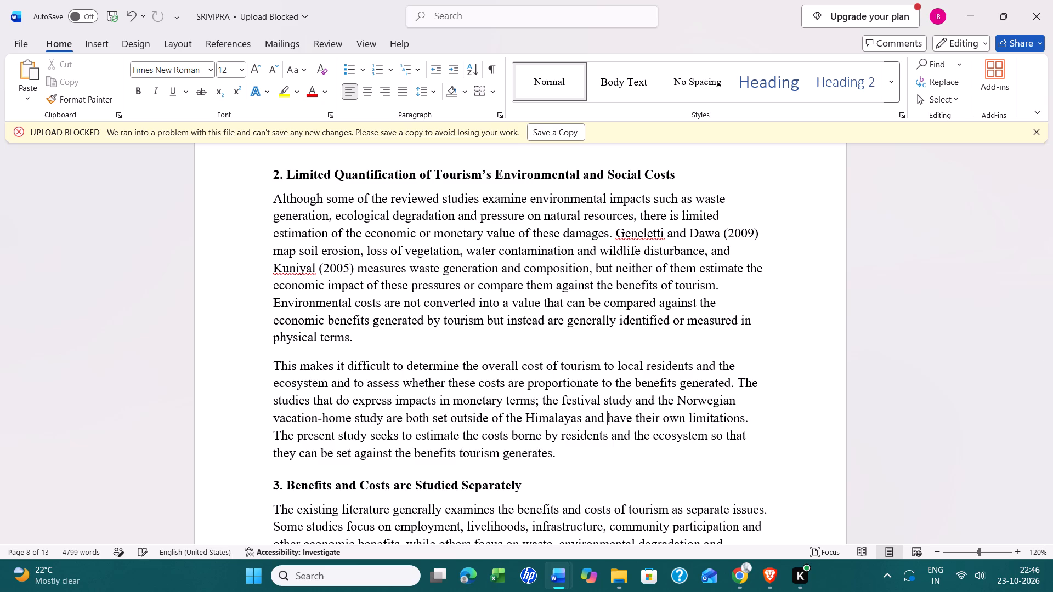
# In section 3, break the line after "There is limited research that" and add "tries to explain the correlation between them" there.
pyautogui.scroll(-1, 477, 449)
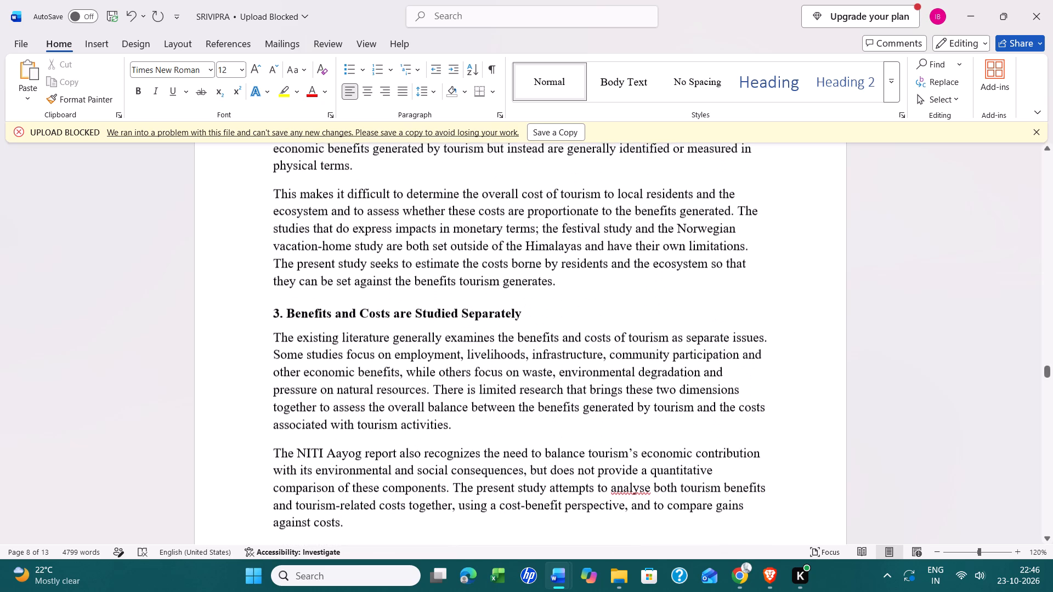
pyautogui.tripleClick(274, 342)
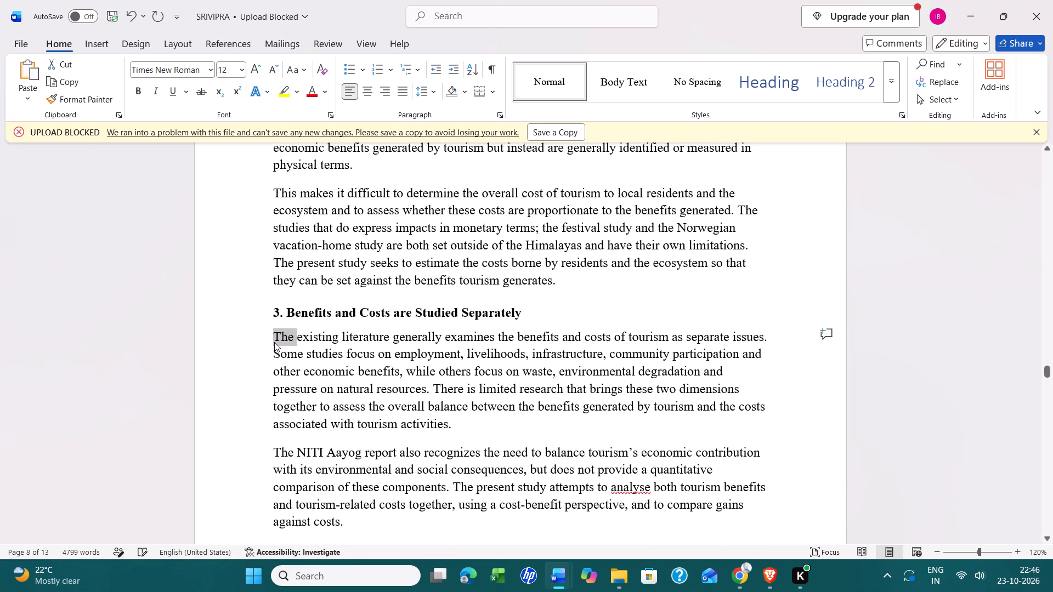
pyautogui.click(400, 340)
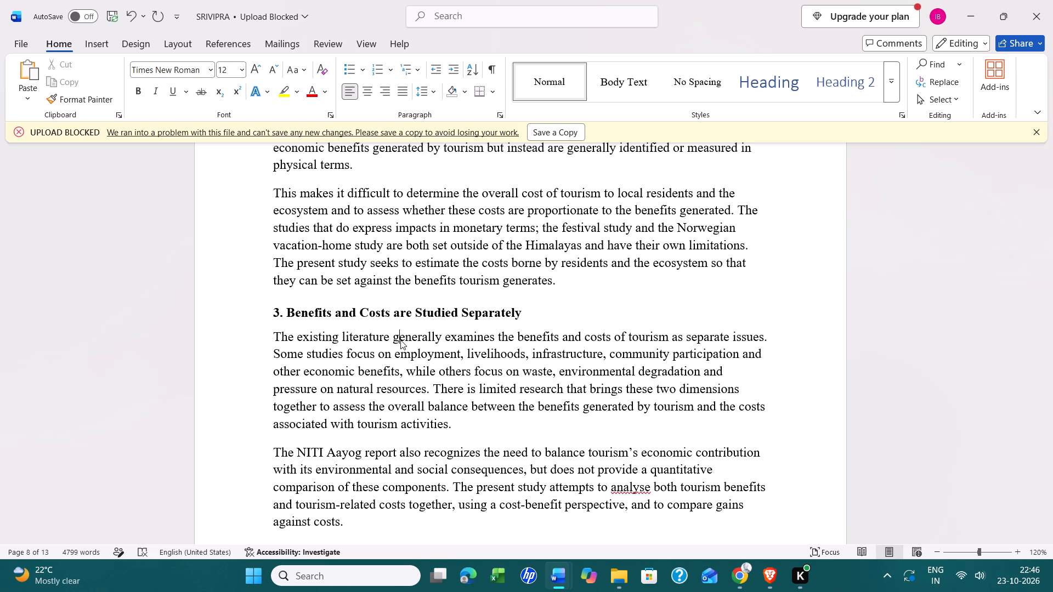
pyautogui.click(587, 395)
pyautogui.press('Return')
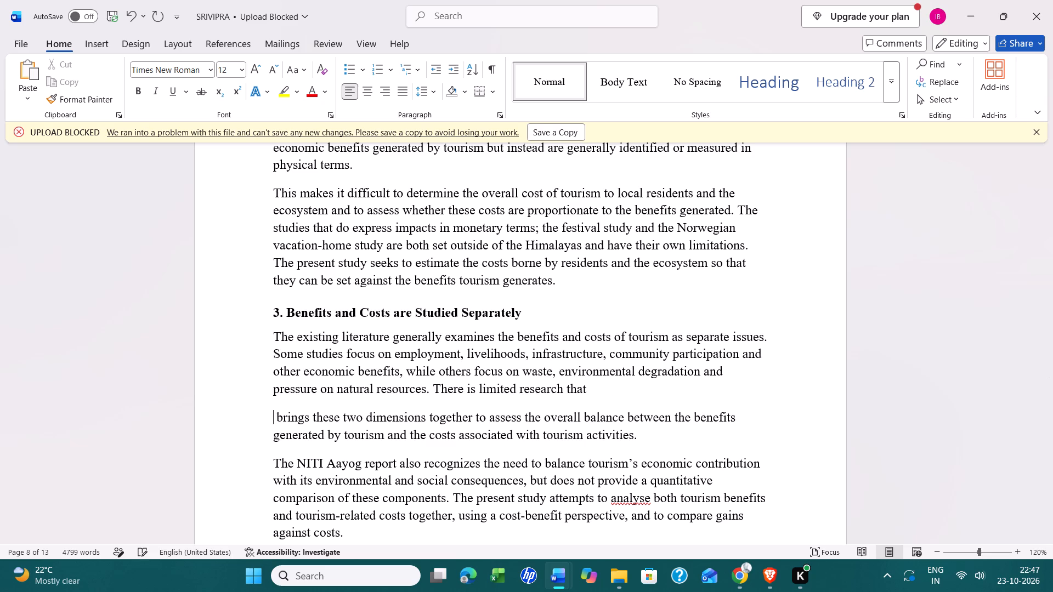
pyautogui.click(591, 397)
pyautogui.press('space')
pyautogui.write('tries to explain the correlation')
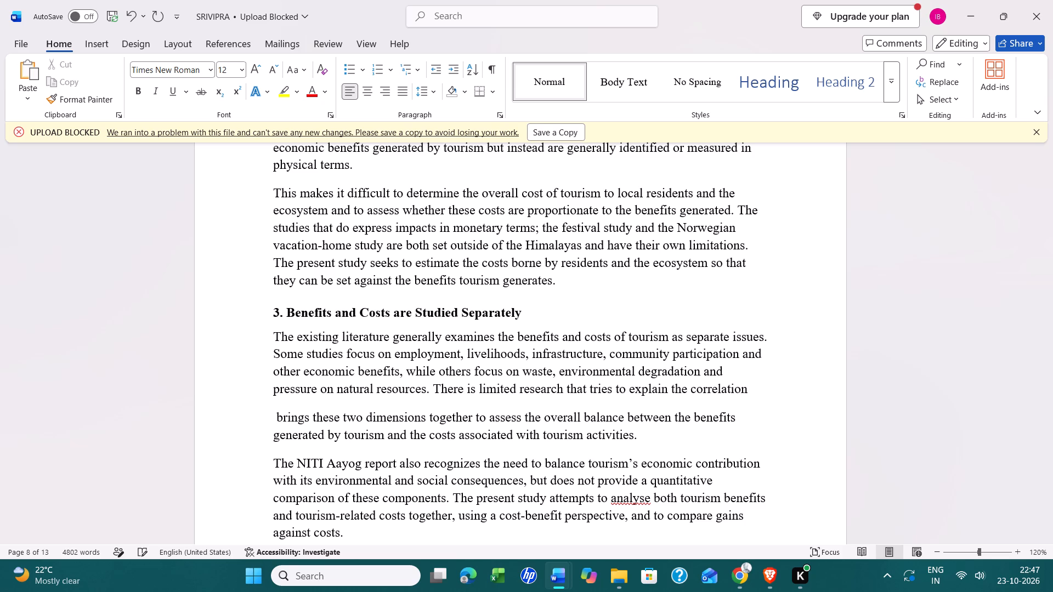
pyautogui.press('space')
pyautogui.write('between t')
pyautogui.write('he')
pyautogui.press('m')
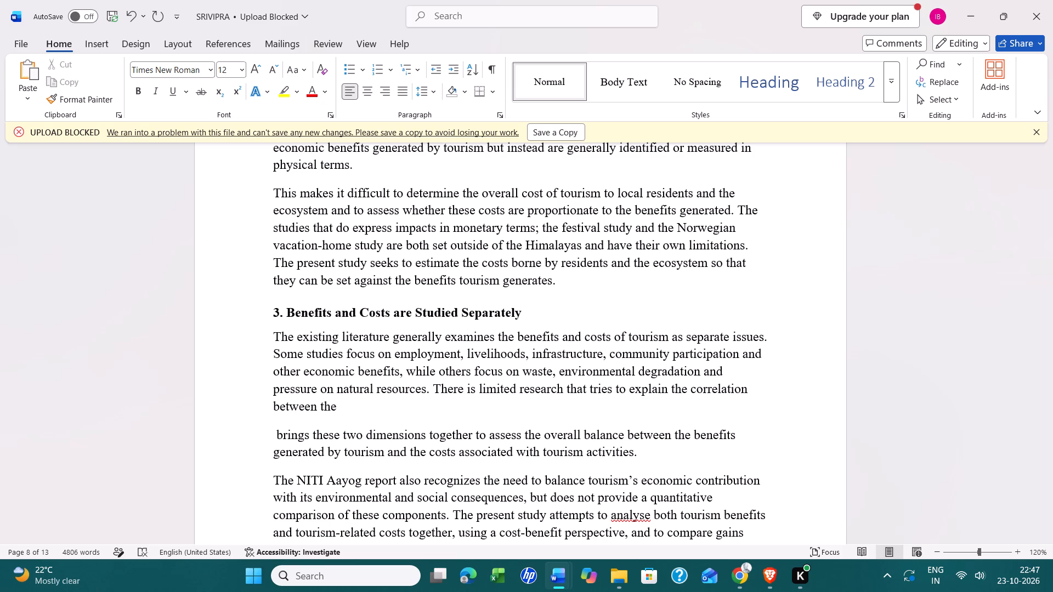
# Change "brings" to "bring" in the split-off text and rejoin it to "between them" with "and".
pyautogui.click(309, 442)
pyautogui.press('BackSpace')
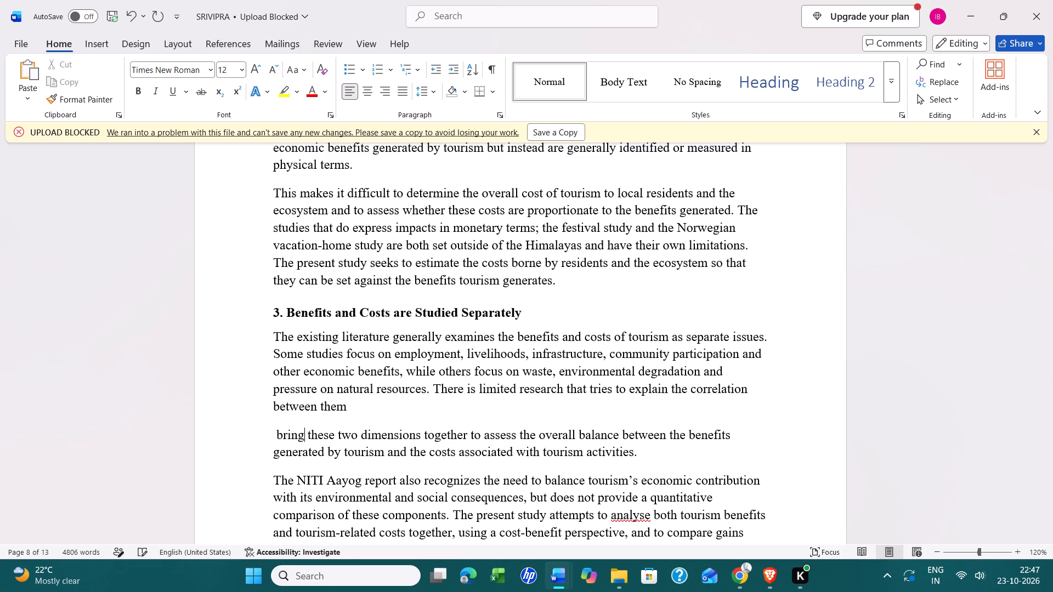
pyautogui.click(276, 439)
pyautogui.press('BackSpace')
pyautogui.press('BackSpace')
pyautogui.press('space')
pyautogui.write('anf')
pyautogui.press('BackSpace')
pyautogui.write('d')
pyautogui.press('space')
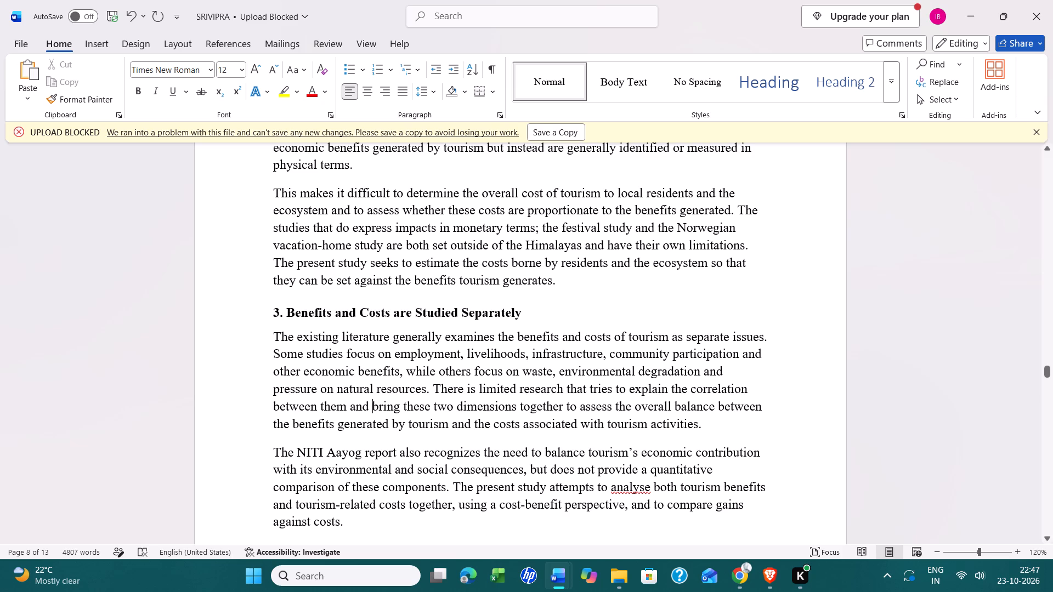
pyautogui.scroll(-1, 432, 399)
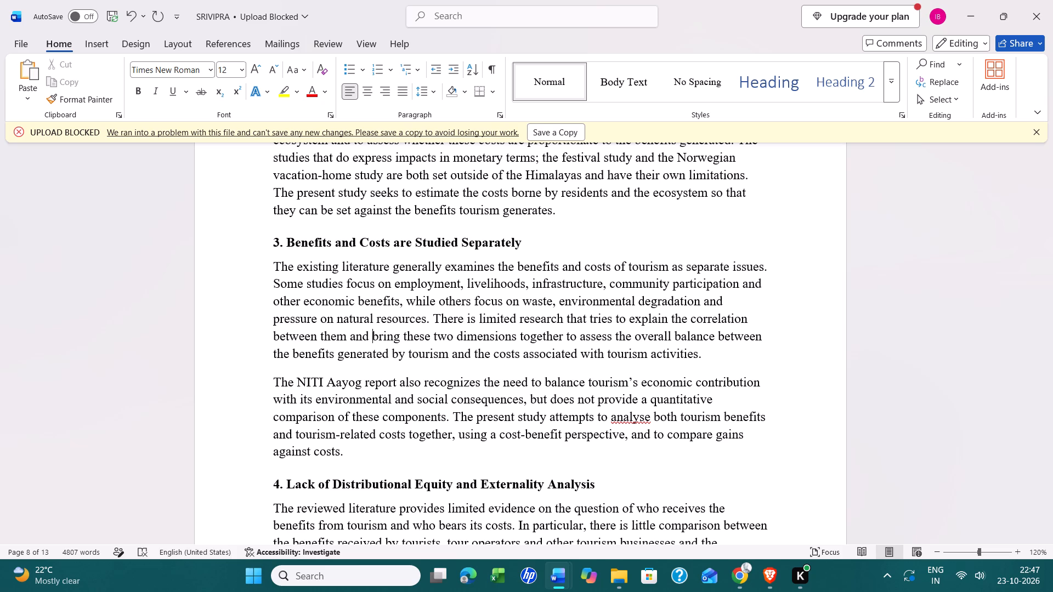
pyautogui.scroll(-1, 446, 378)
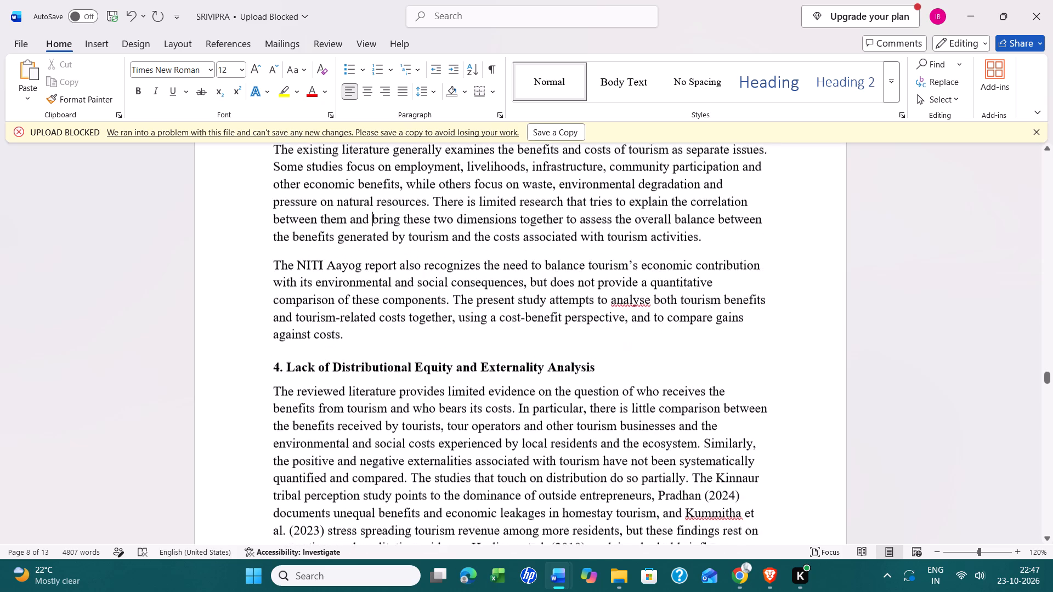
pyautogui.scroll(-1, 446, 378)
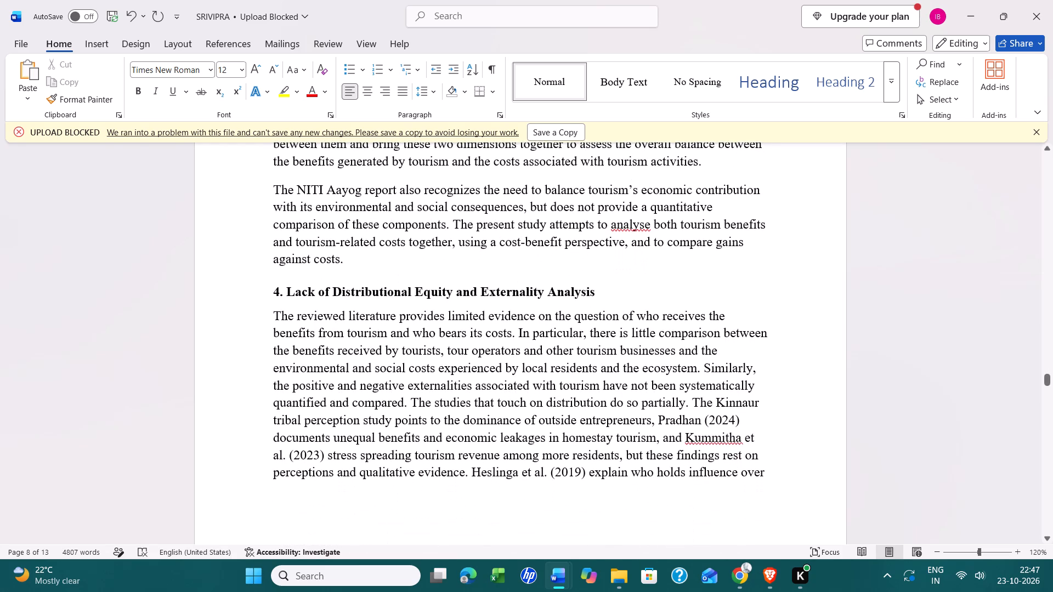
# Review the rest of the report from research gap 4 through the stakeholder analysis and tables to the end of the reference list.
pyautogui.scroll(-1, 565, 351)
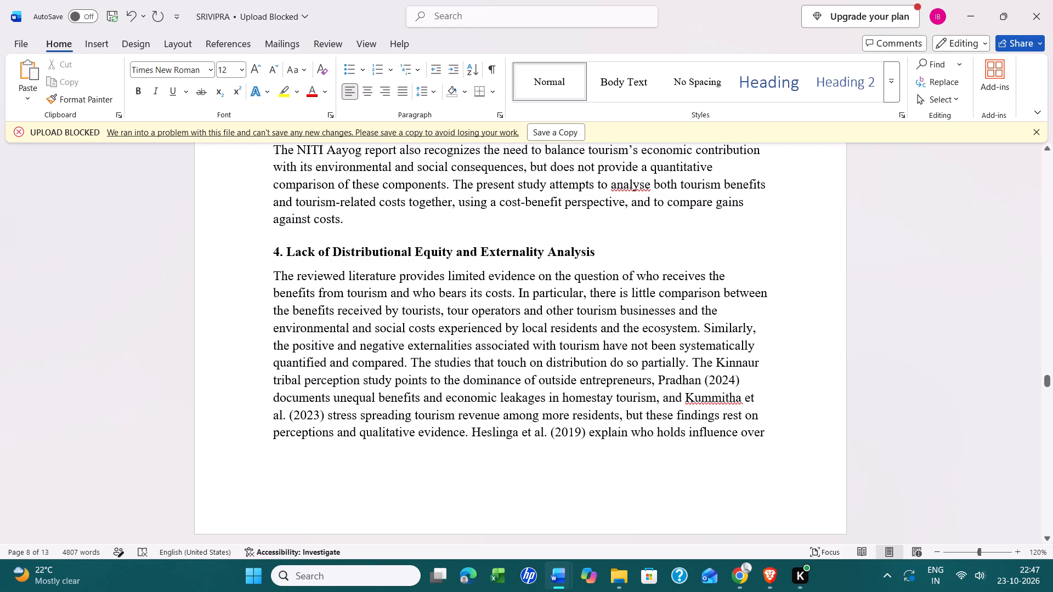
pyautogui.scroll(-1, 403, 308)
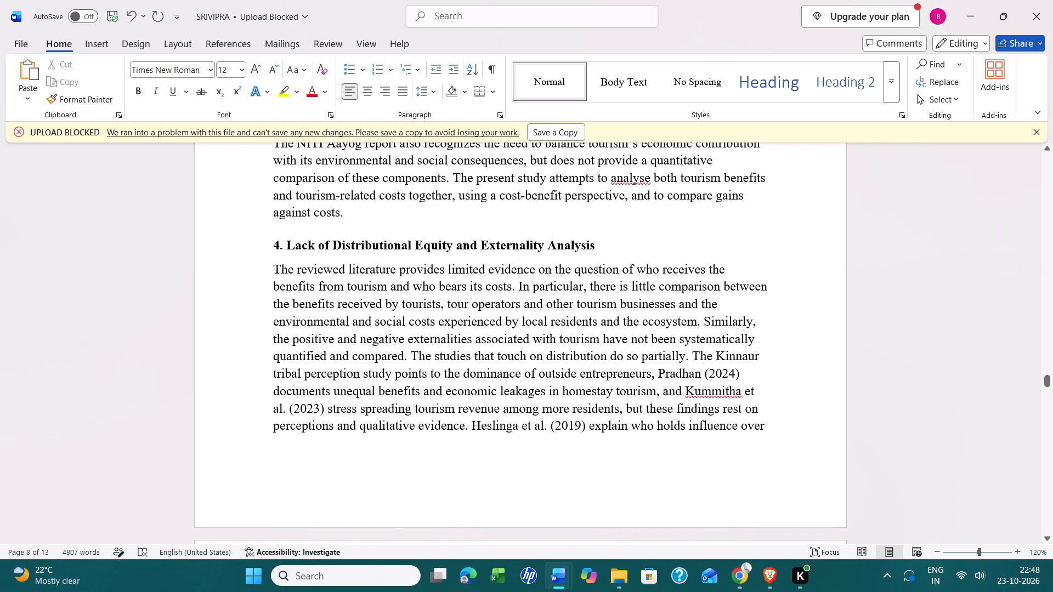
pyautogui.scroll(-3, 607, 407)
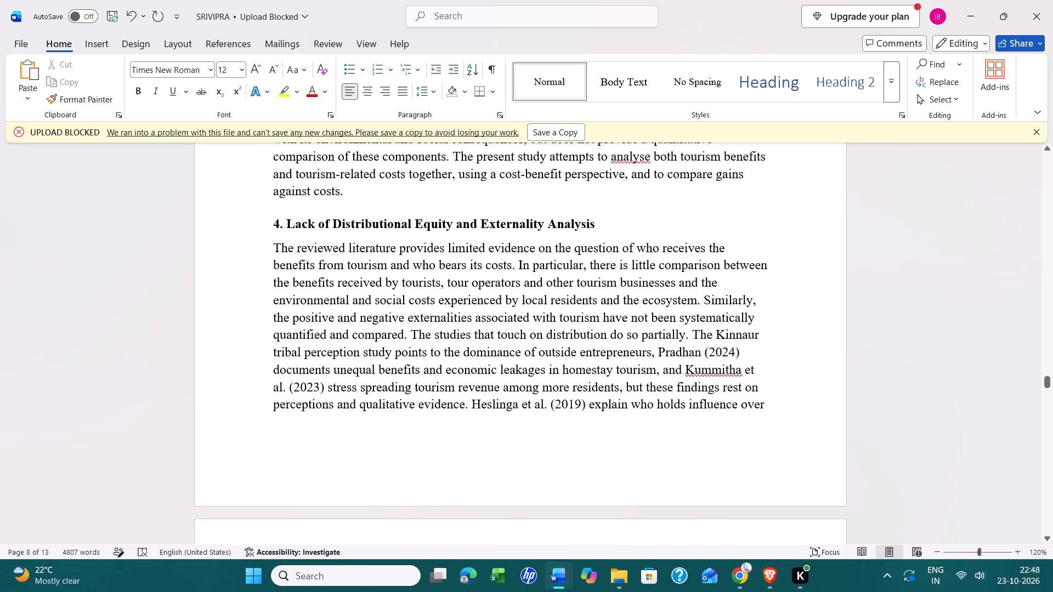
pyautogui.scroll(-6, 607, 407)
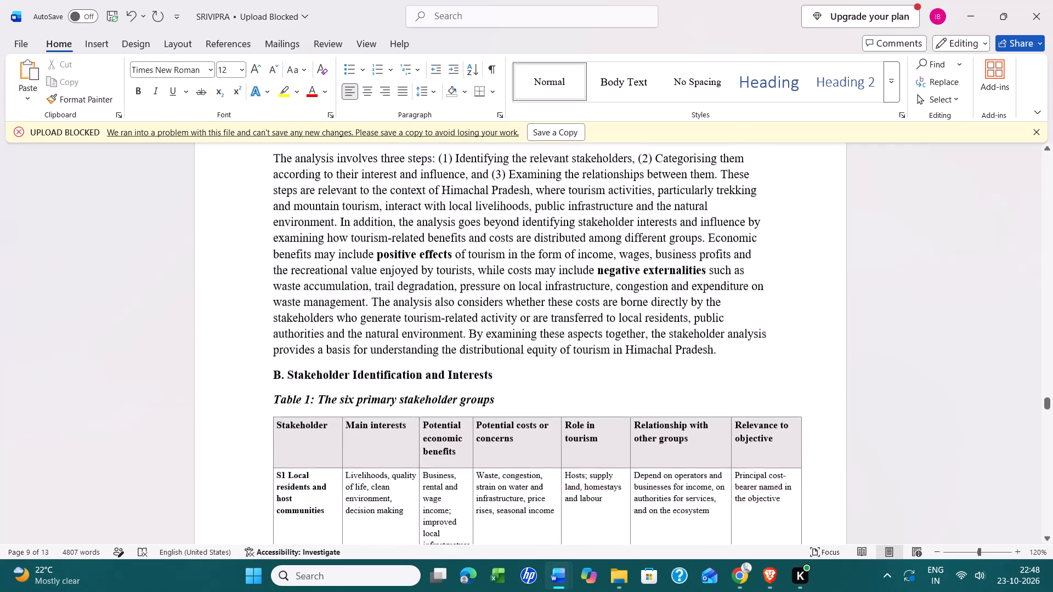
pyautogui.scroll(-2, 607, 407)
pyautogui.scroll(2, 607, 407)
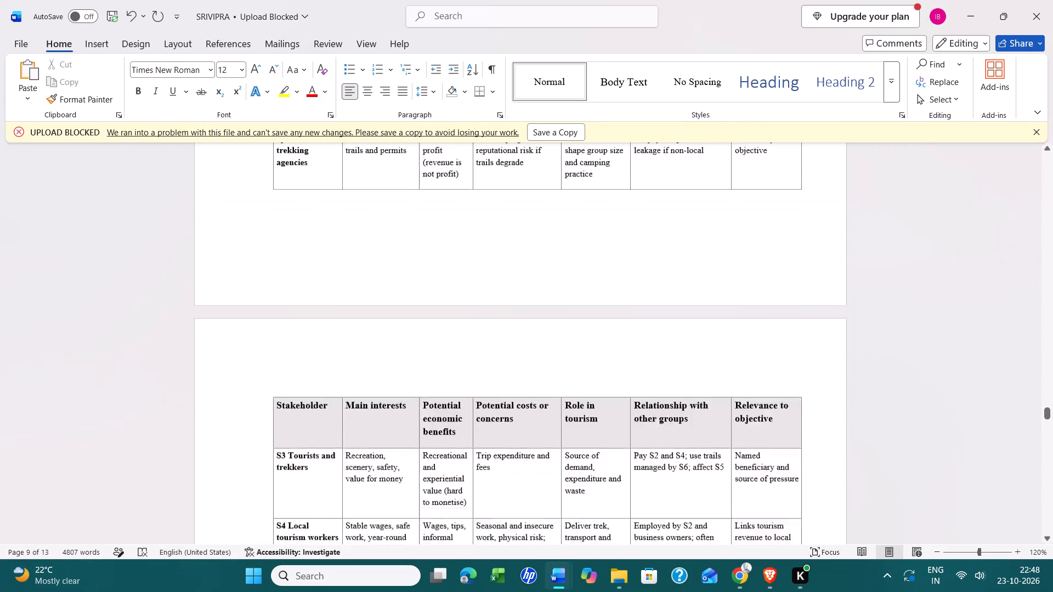
pyautogui.scroll(-9, 607, 407)
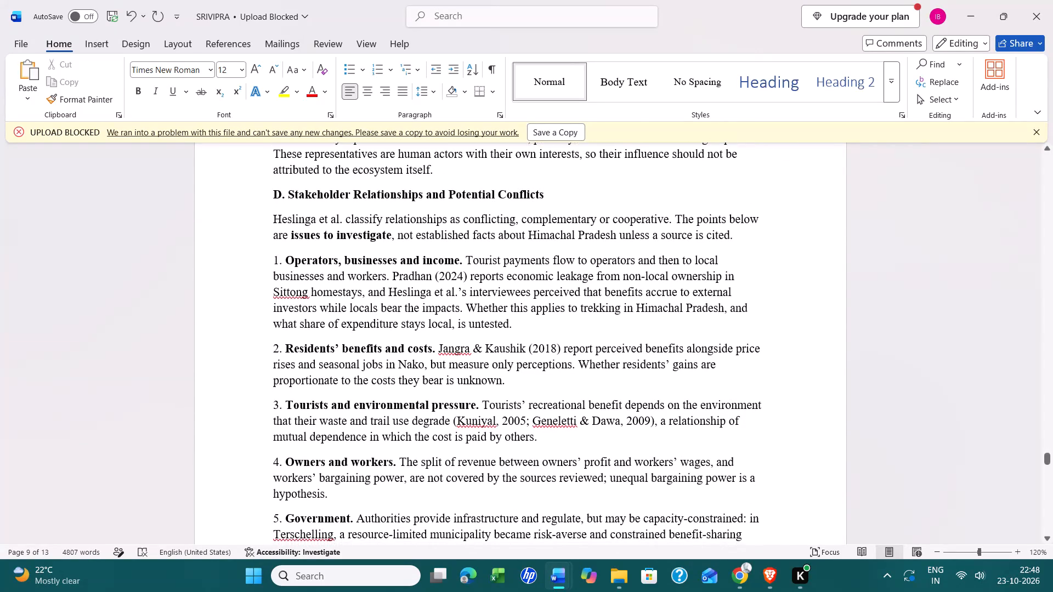
pyautogui.scroll(-2, 607, 407)
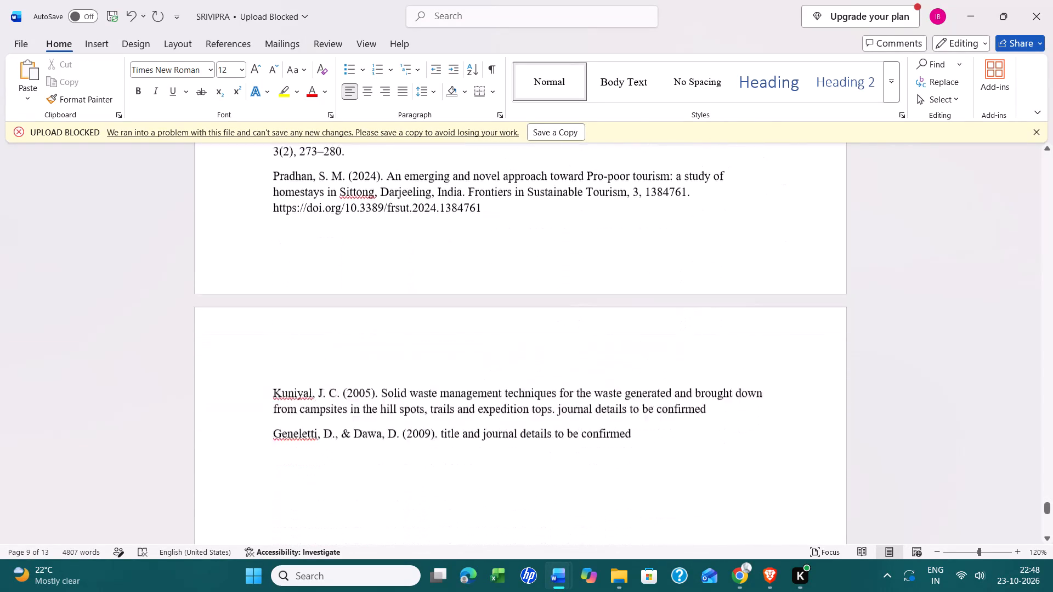
pyautogui.scroll(-1, 607, 407)
# Select the whole report, from the SRIVIPRA title through the final Geneletti & Dawa (2009) reference, and copy it.
pyautogui.scroll(9, 607, 407)
pyautogui.scroll(16, 607, 407)
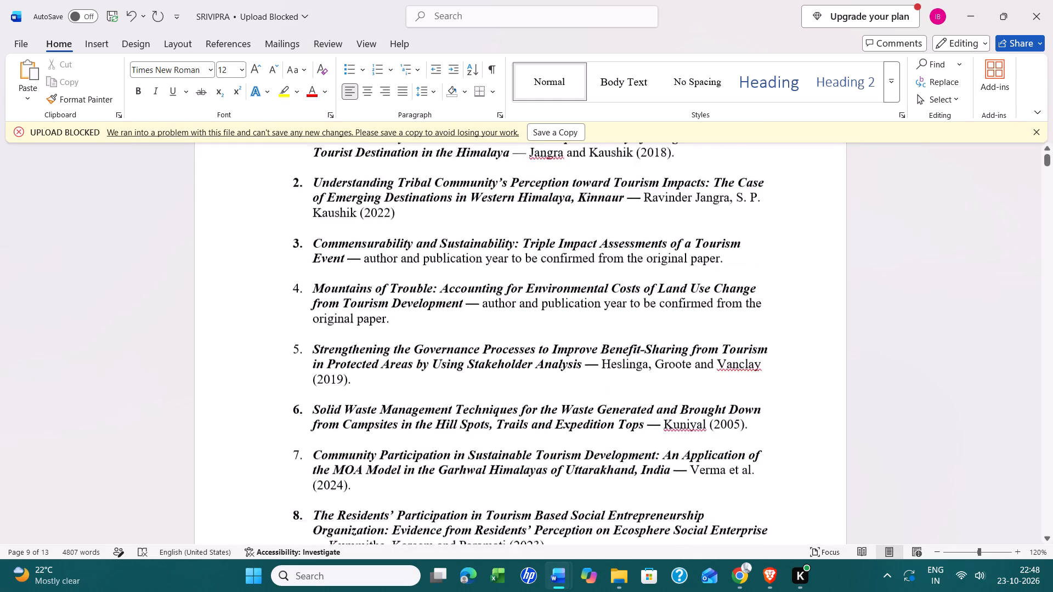
pyautogui.scroll(1, 607, 407)
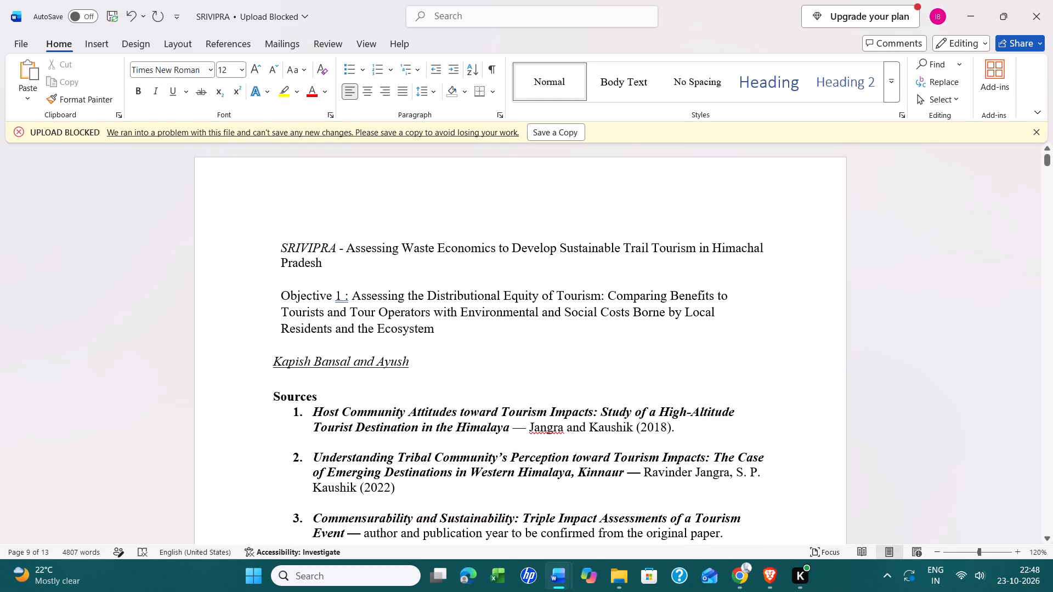
pyautogui.moveTo(285, 252); pyautogui.dragTo(665, 591)
pyautogui.scroll(1, 422, 466)
pyautogui.scroll(1, 665, 591)
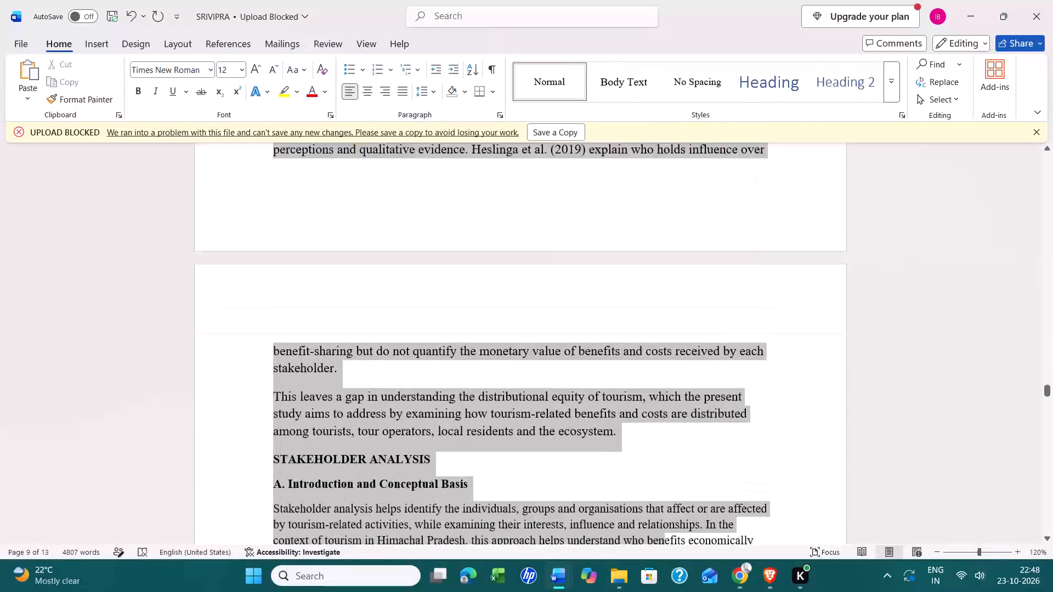
pyautogui.moveTo(665, 591); pyautogui.dragTo(664, 590)
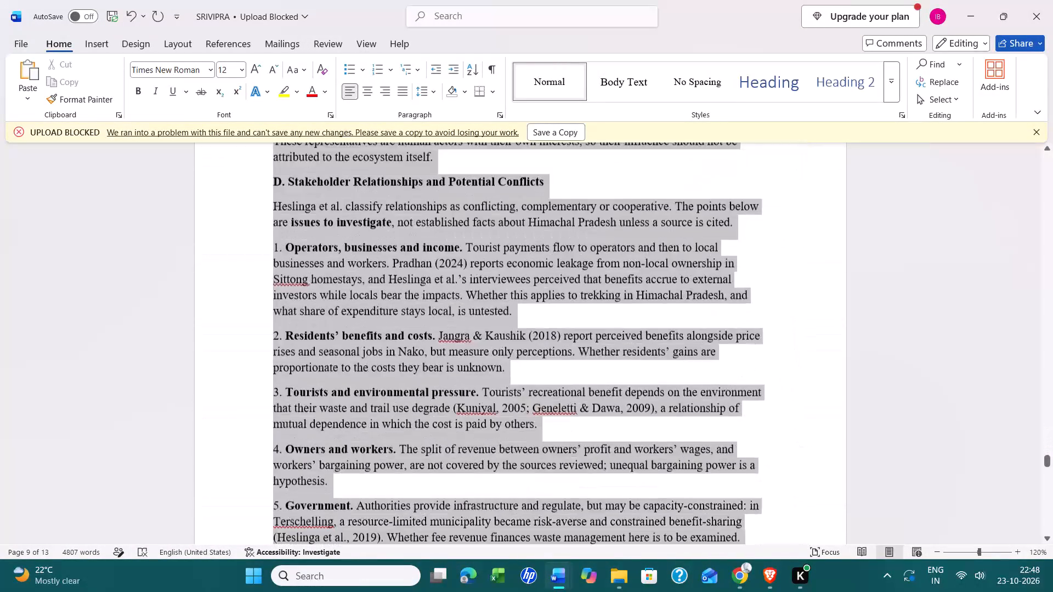
pyautogui.moveTo(664, 590); pyautogui.dragTo(665, 589)
pyautogui.scroll(5, 615, 385)
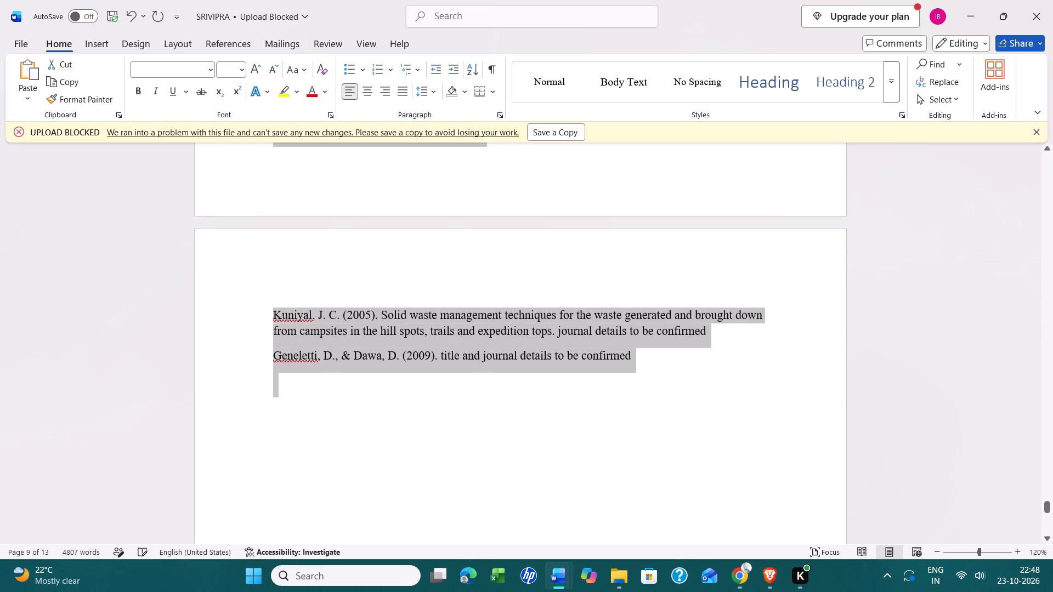
pyautogui.hotkey('ctrl', 'c')
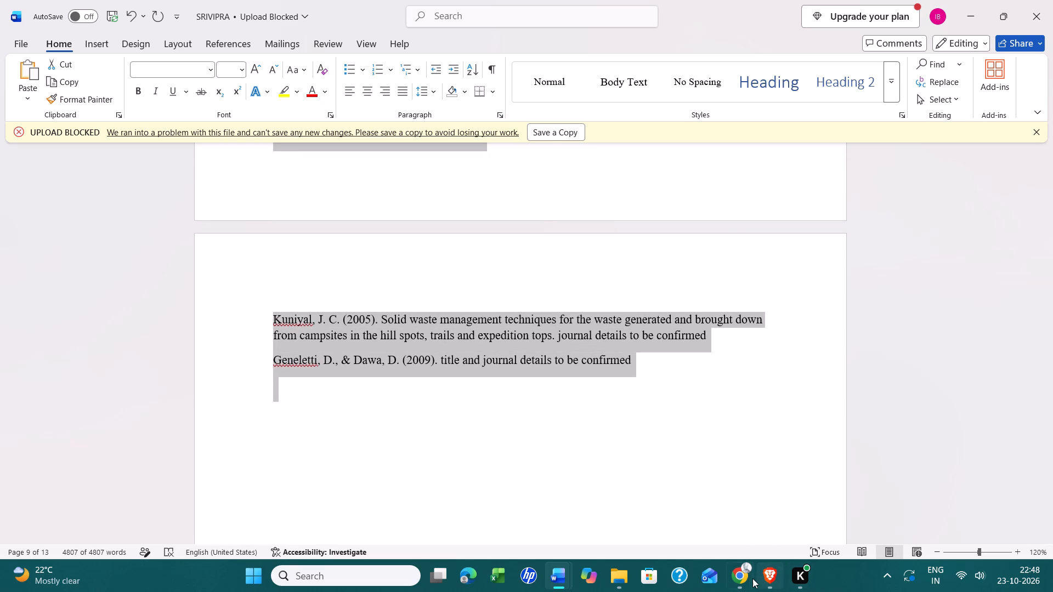
# Switch to the untitled Google Docs document in Chrome and examine it from "Strategic Scope of Proposed Research:" through "3 Resident Side Analysis Framework:".
pyautogui.click(691, 504)
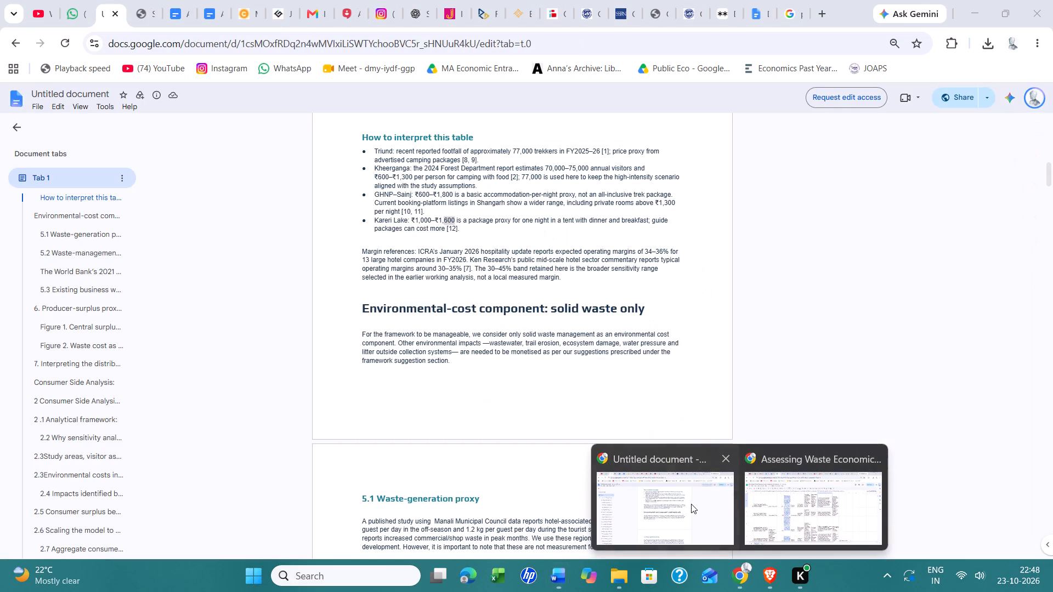
pyautogui.scroll(15, 415, 296)
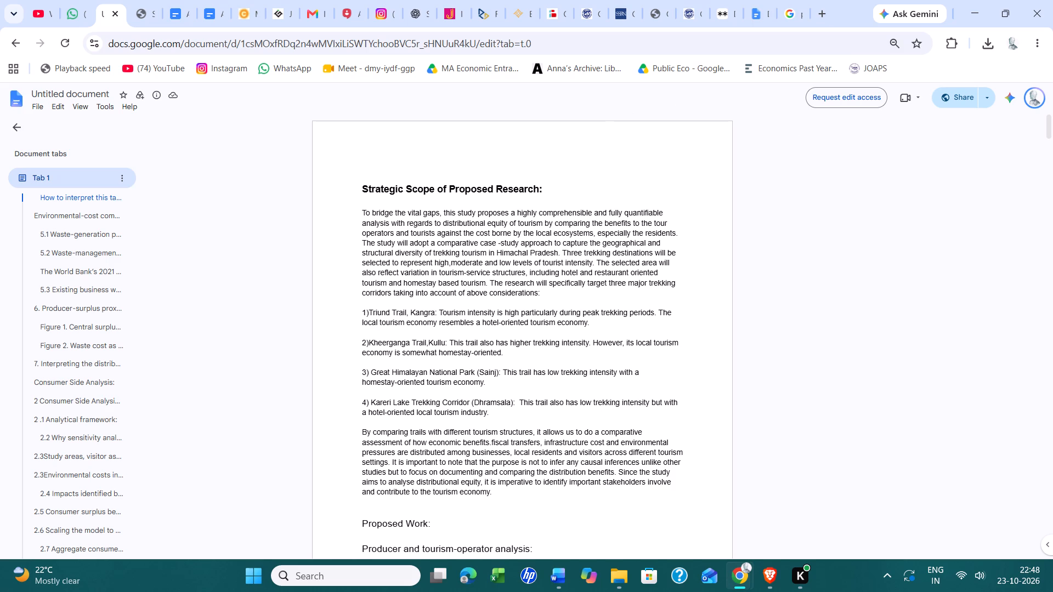
pyautogui.click(362, 193)
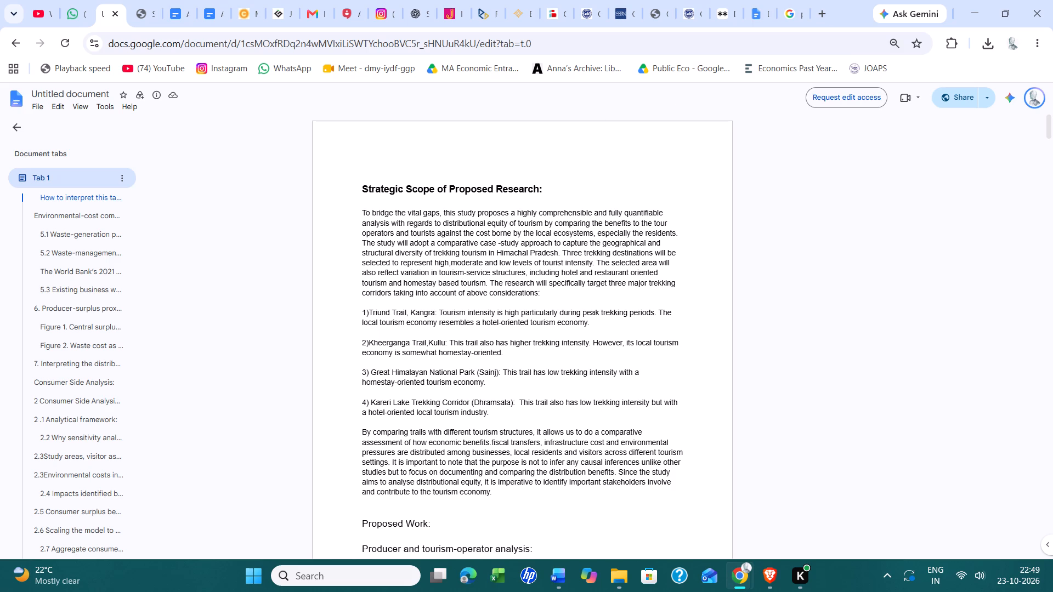
pyautogui.click(359, 192)
pyautogui.click(359, 189)
pyautogui.scroll(-17, 385, 212)
pyautogui.scroll(-8, 385, 212)
pyautogui.scroll(3, 385, 212)
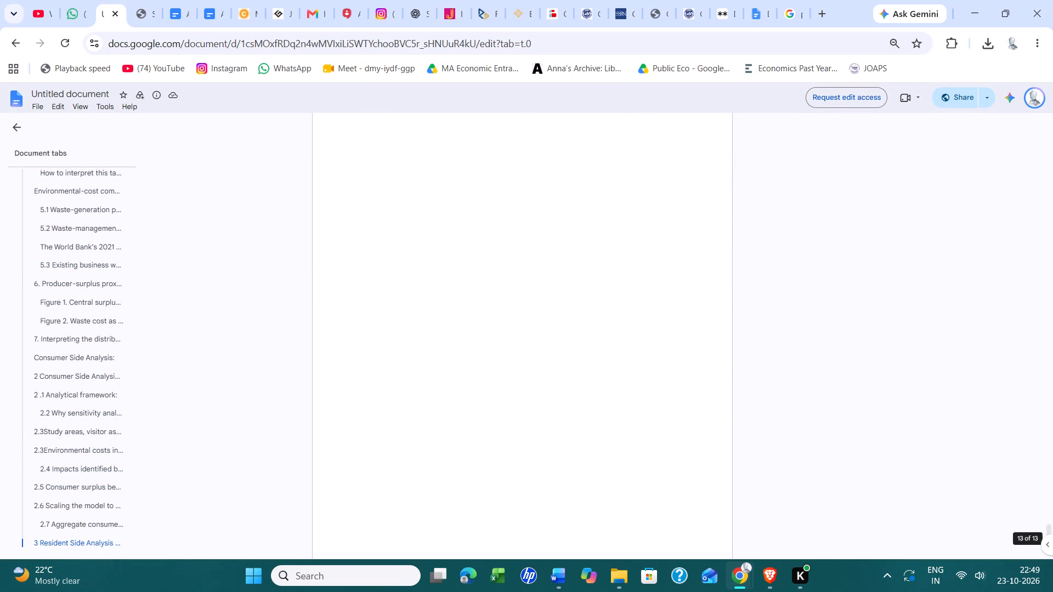
pyautogui.scroll(2, 385, 212)
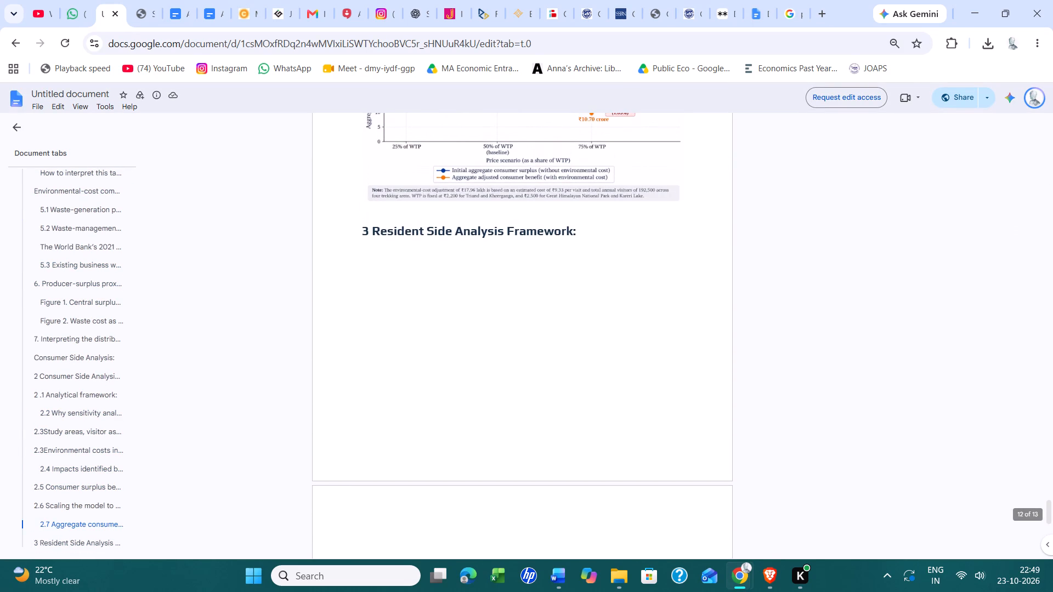
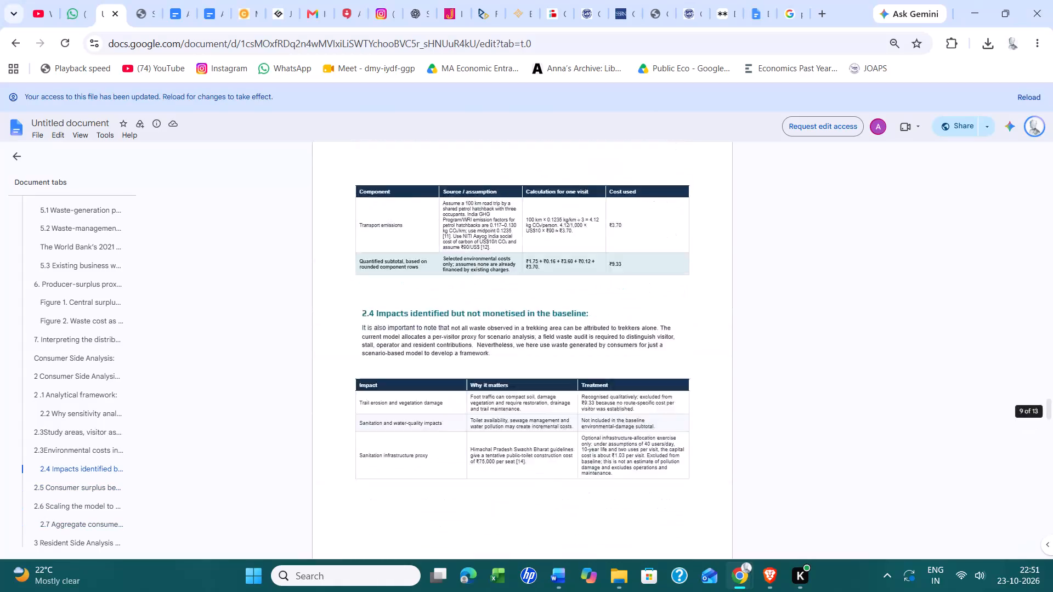
# Reload the untitled Google Docs document so that the updated editing access takes effect.
pyautogui.scroll(10, 385, 212)
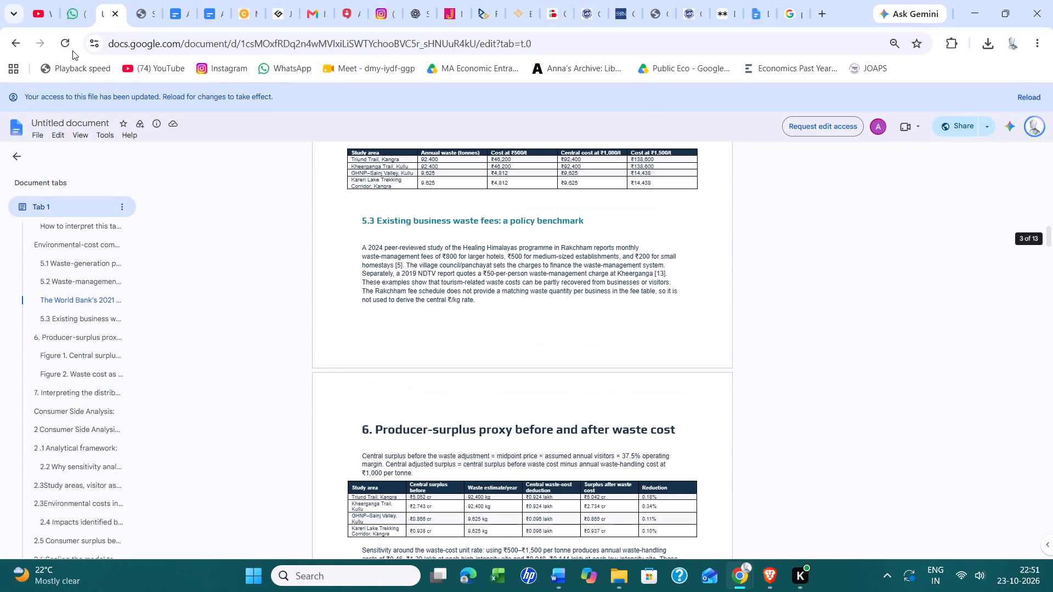
pyautogui.click(70, 47)
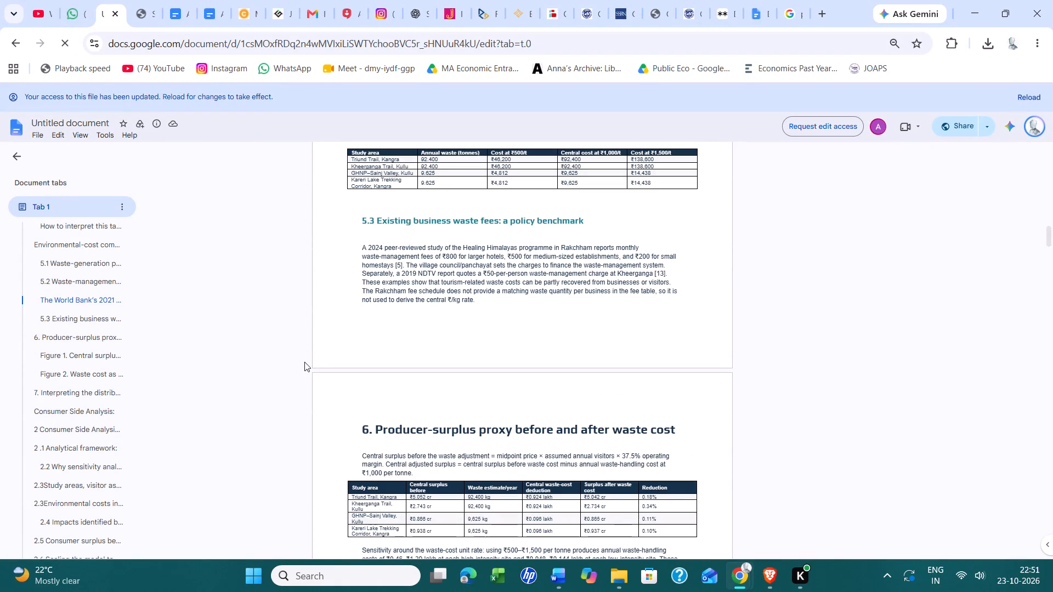
pyautogui.scroll(1, 304, 362)
pyautogui.doubleClick(424, 265)
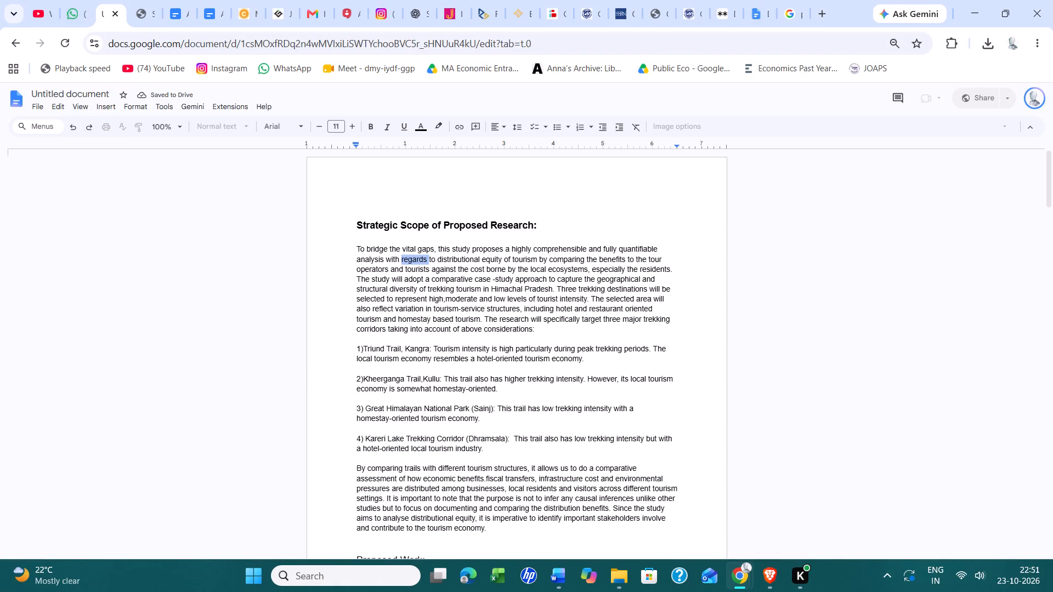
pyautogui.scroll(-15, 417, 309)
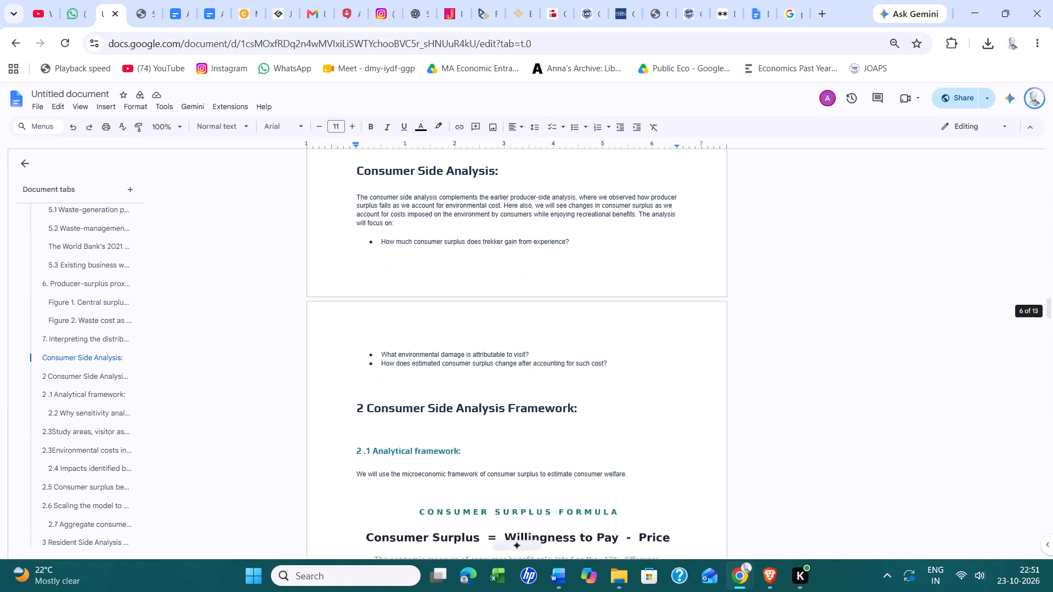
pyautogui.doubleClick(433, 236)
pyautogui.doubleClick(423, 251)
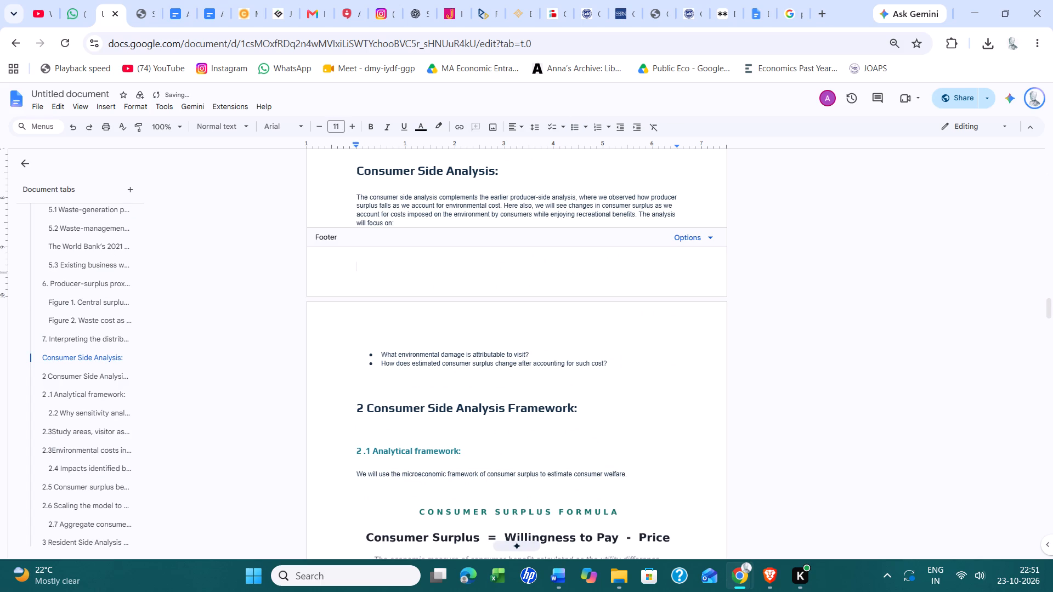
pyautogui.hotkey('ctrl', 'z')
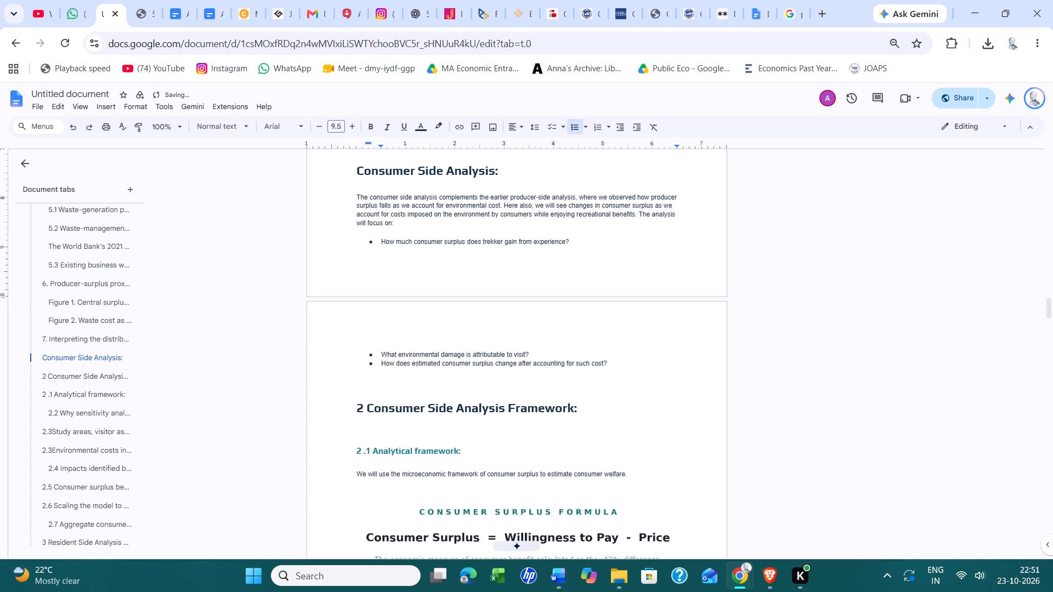
# Place the text cursor in the "3 Resident Side Analysis Framework:" heading near the end of the document.
pyautogui.scroll(-12, 422, 243)
pyautogui.scroll(1, 422, 243)
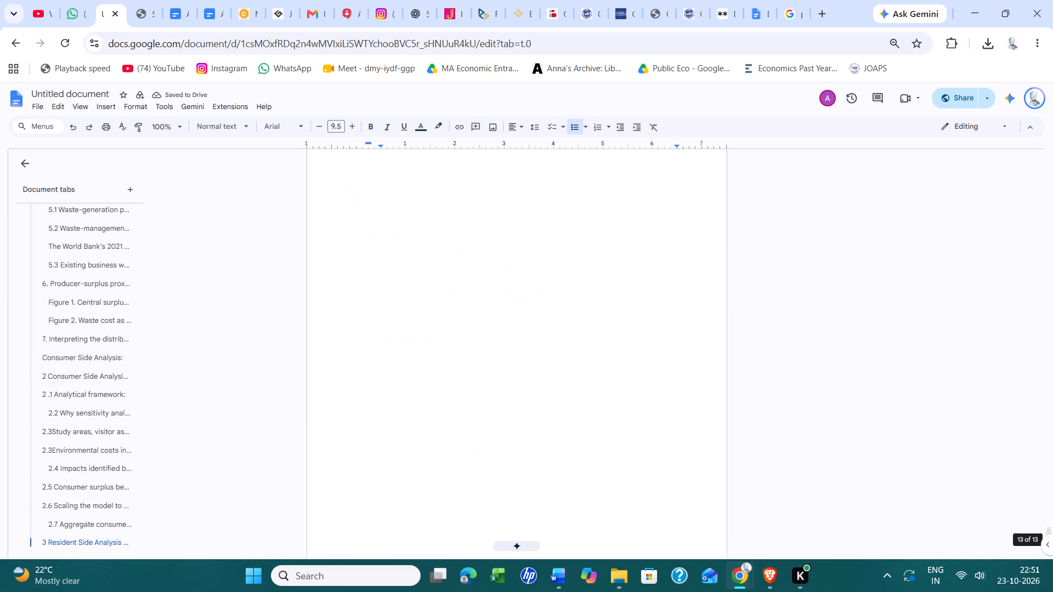
pyautogui.scroll(3, 422, 243)
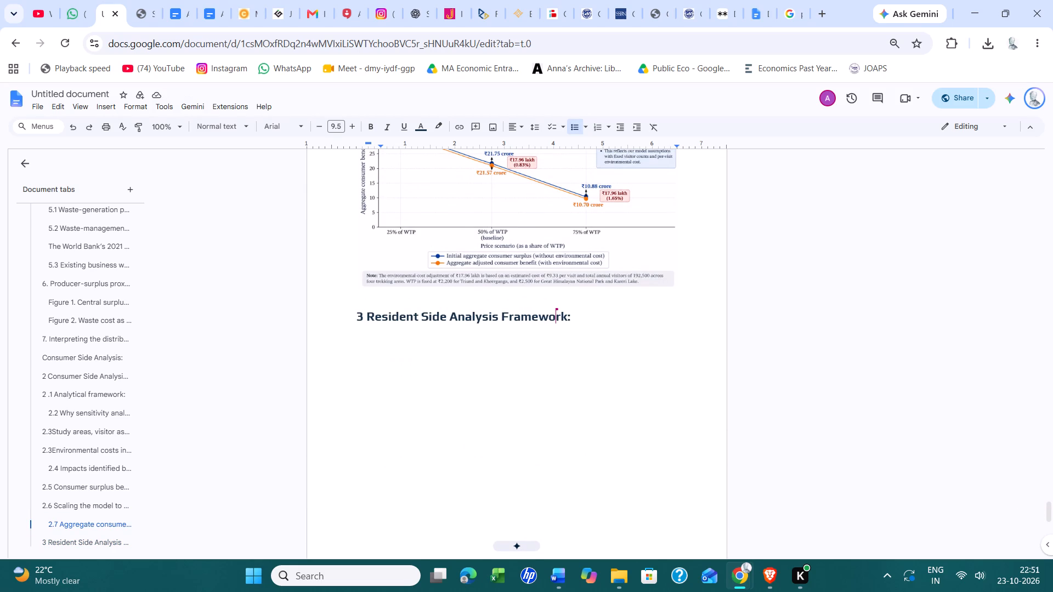
pyautogui.click(406, 318)
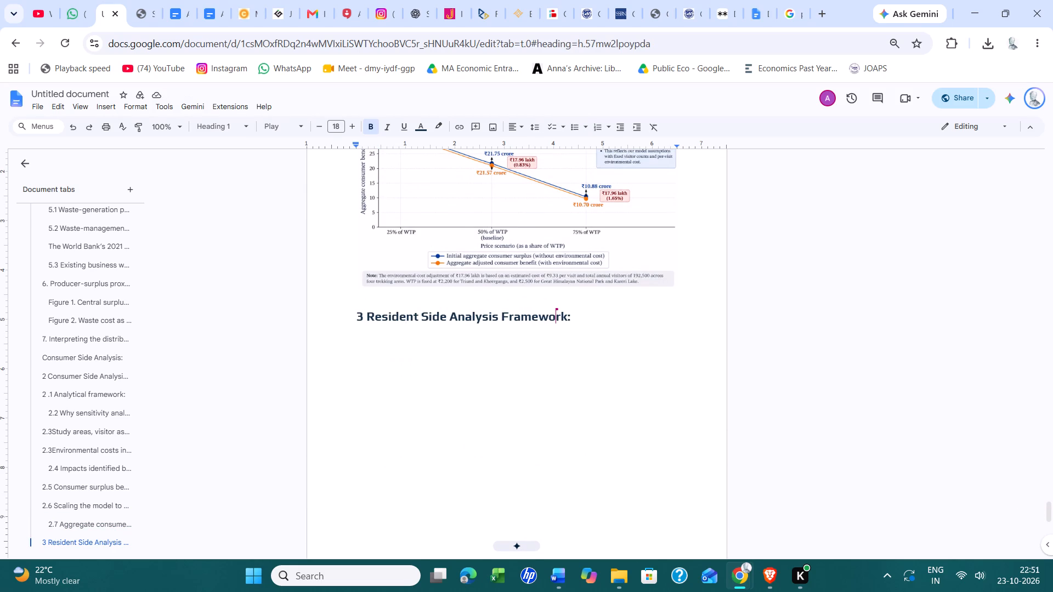